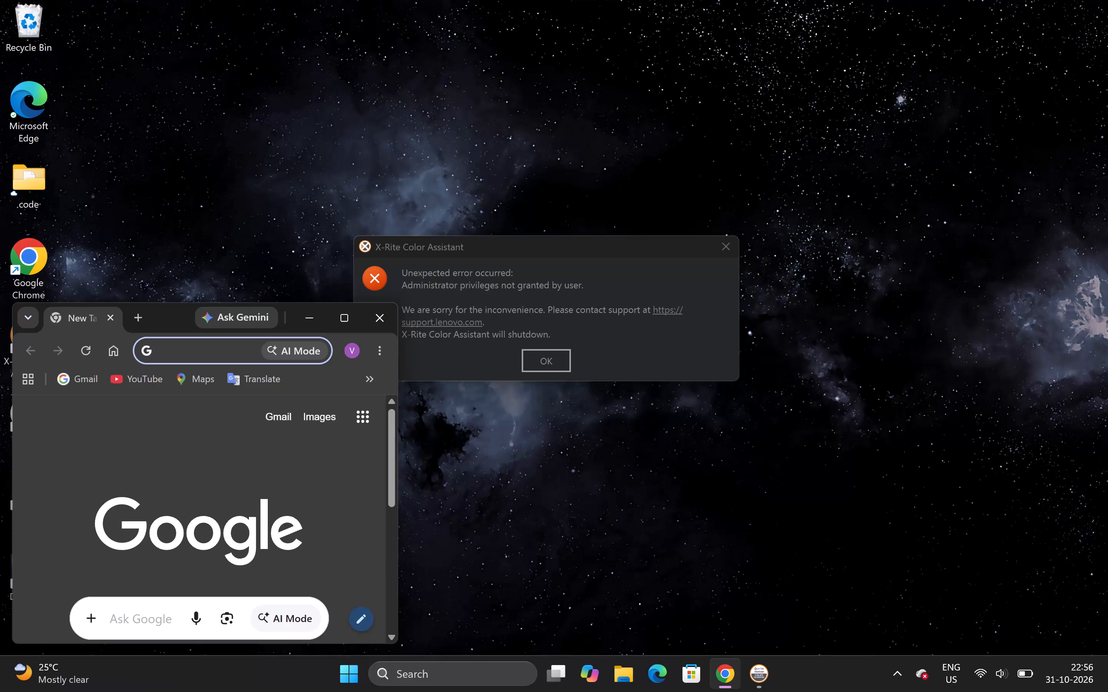
Dismiss the X-Rite Color Assistant error dialog and maximize the browser window.
{"action": "left_click", "coordinate": [541, 368]}
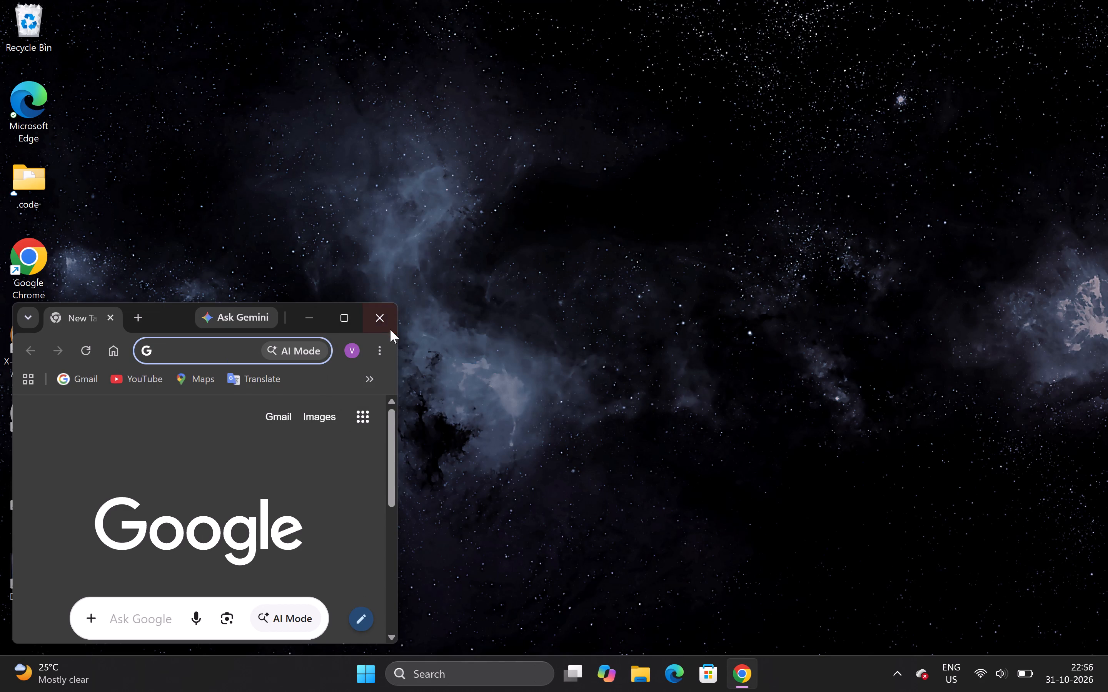
{"action": "left_click", "coordinate": [344, 309]}
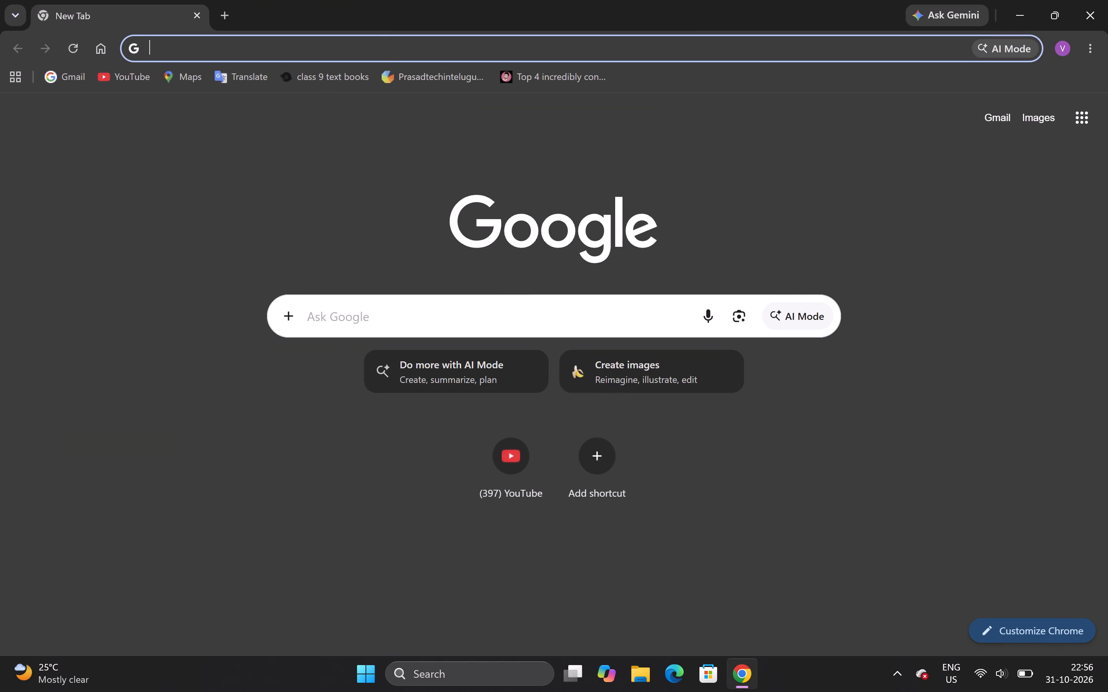
Search the web for canva and open the Canva India: Visual Suite for Everyone site.
{"action": "left_click", "coordinate": [386, 53]}
{"action": "type", "text": "canva"}
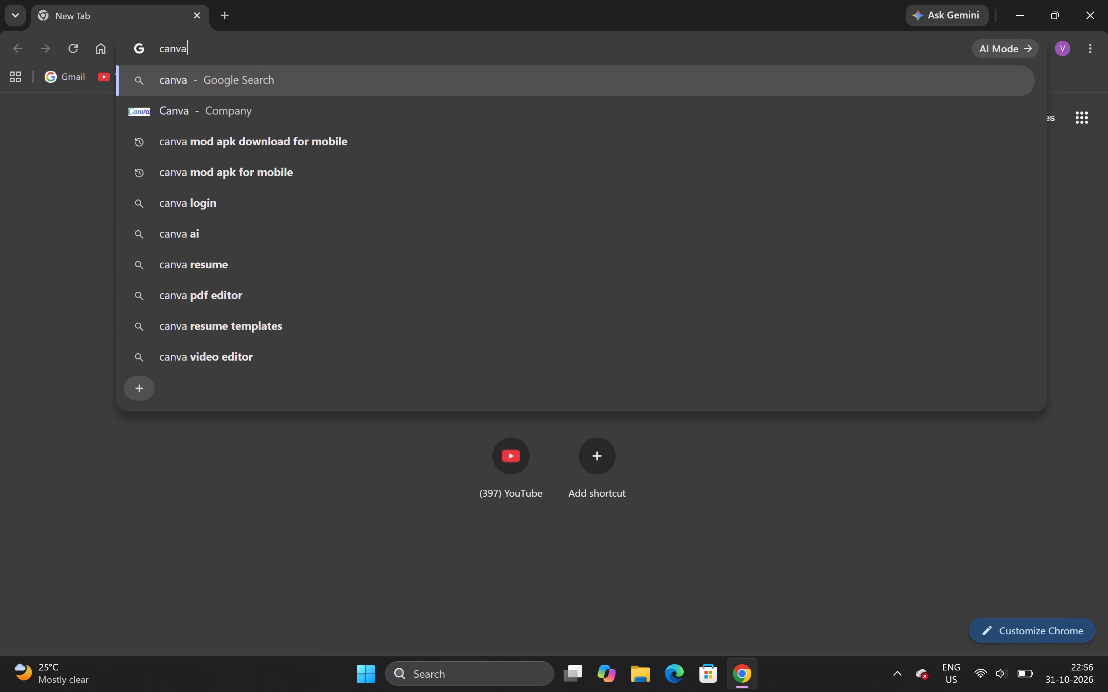
{"action": "key", "text": "space"}
{"action": "key", "text": "Return"}
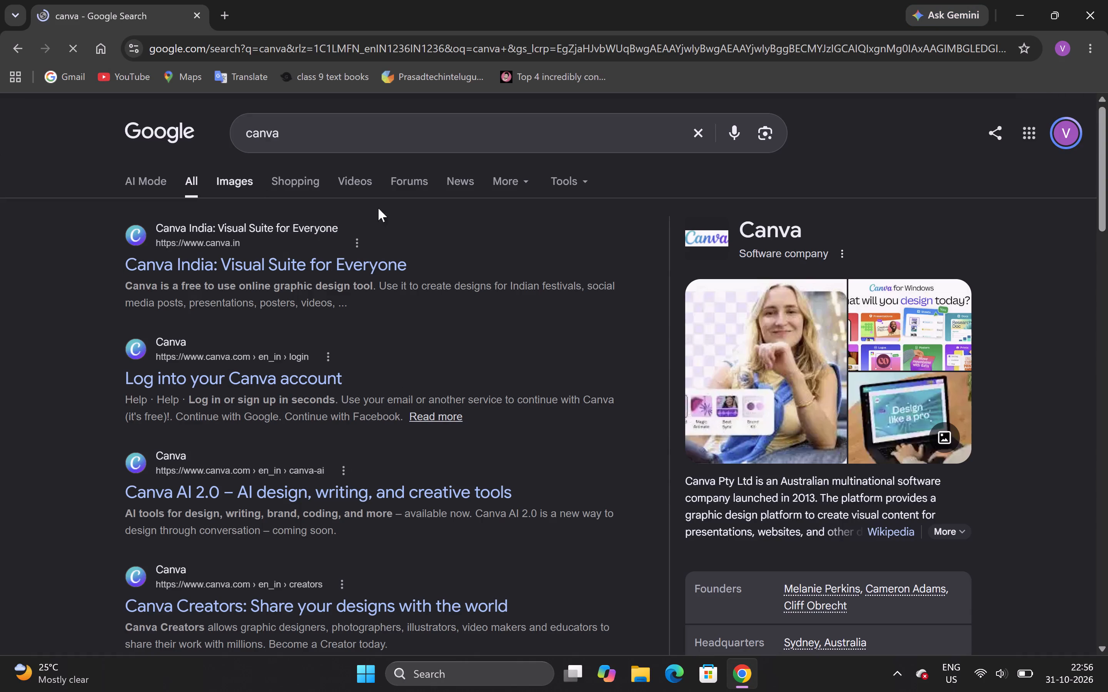
{"action": "left_click", "coordinate": [361, 253]}
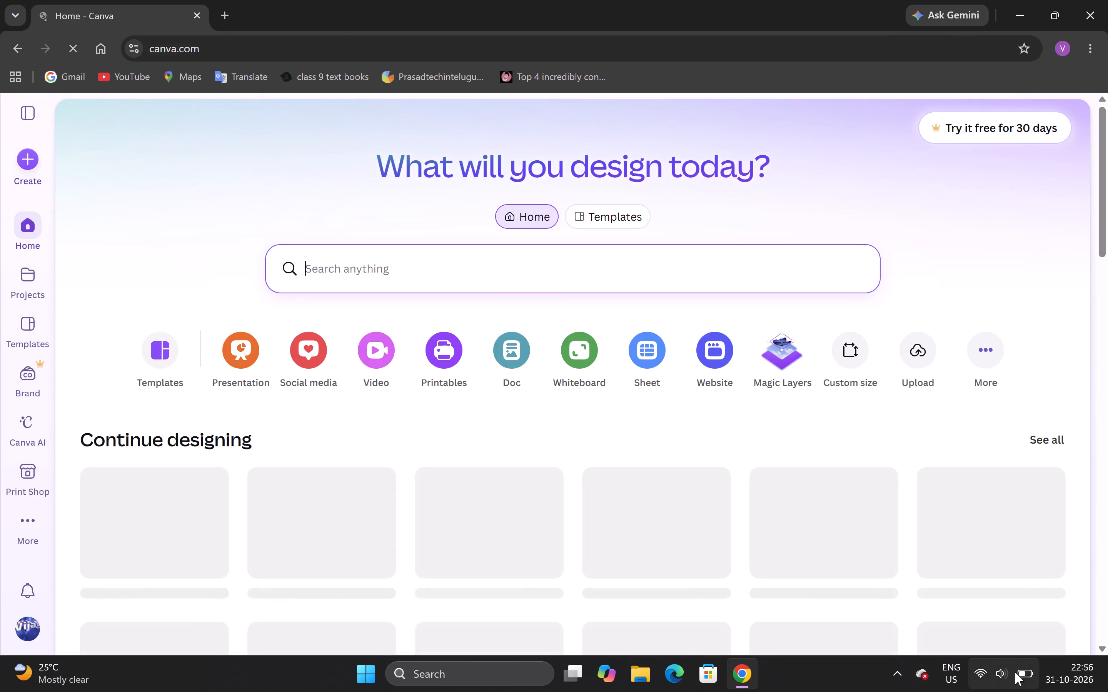
Lower the screen brightness slightly in the Windows quick settings, and return to the Canva home page.
{"action": "left_click", "coordinate": [1015, 672]}
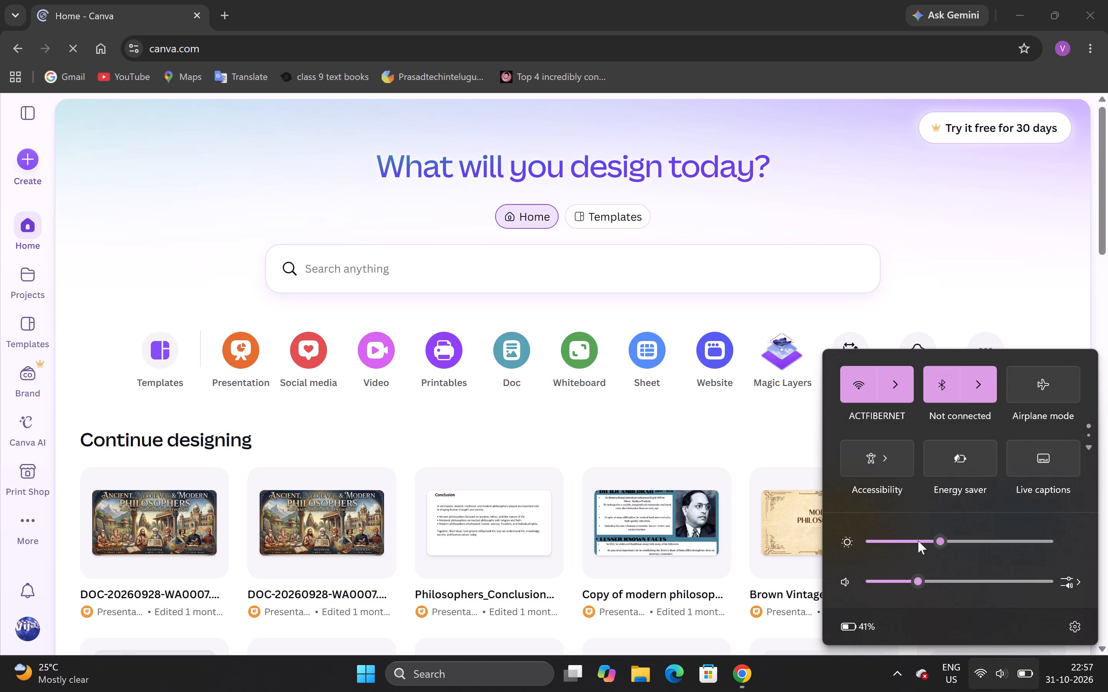
{"action": "left_click", "coordinate": [918, 541]}
{"action": "left_click", "coordinate": [931, 539]}
{"action": "left_click", "coordinate": [787, 670]}
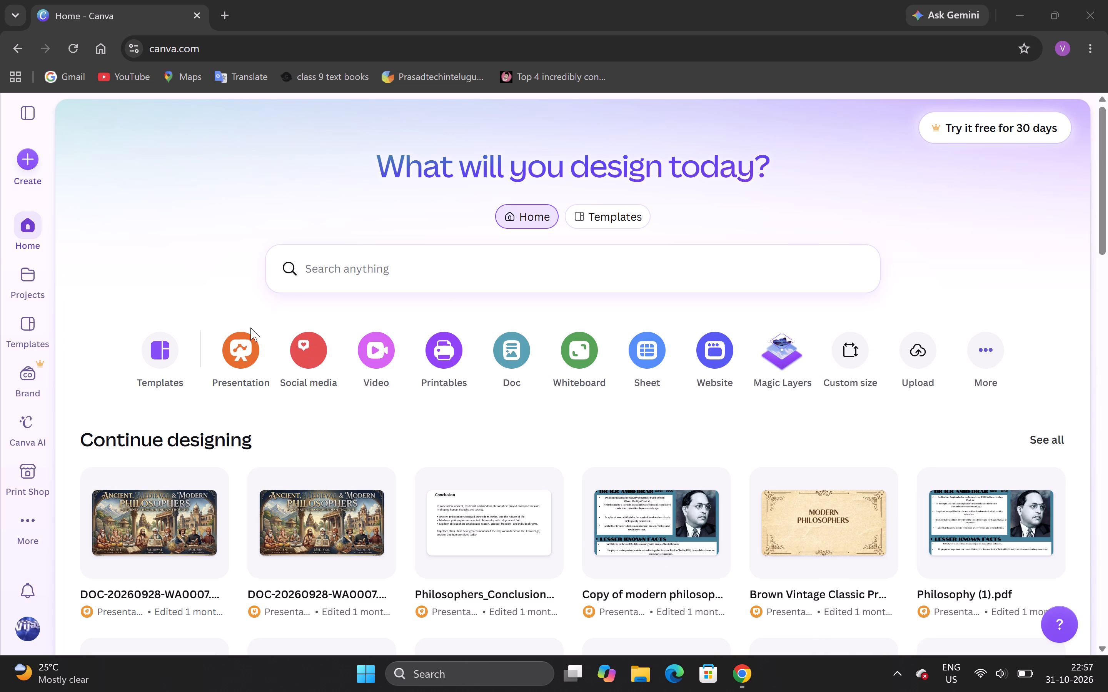
Create a new blank Presentation design from the Canva home page.
{"action": "left_click", "coordinate": [246, 360]}
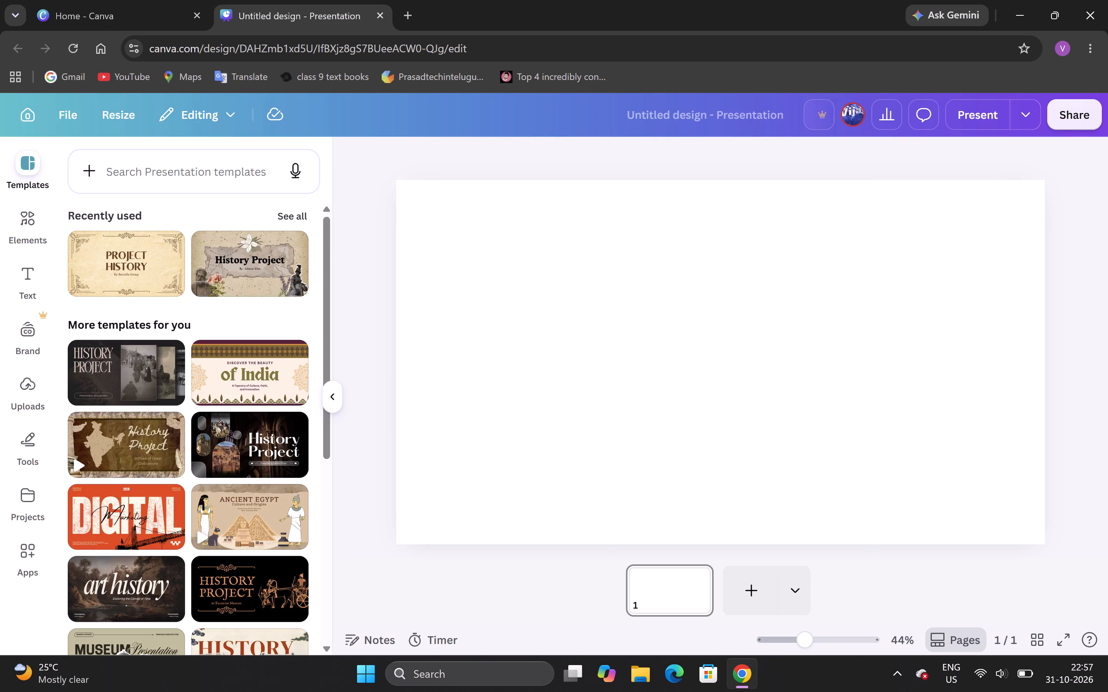
Open the Presentation templates search for entering a query.
{"action": "left_click", "coordinate": [155, 180]}
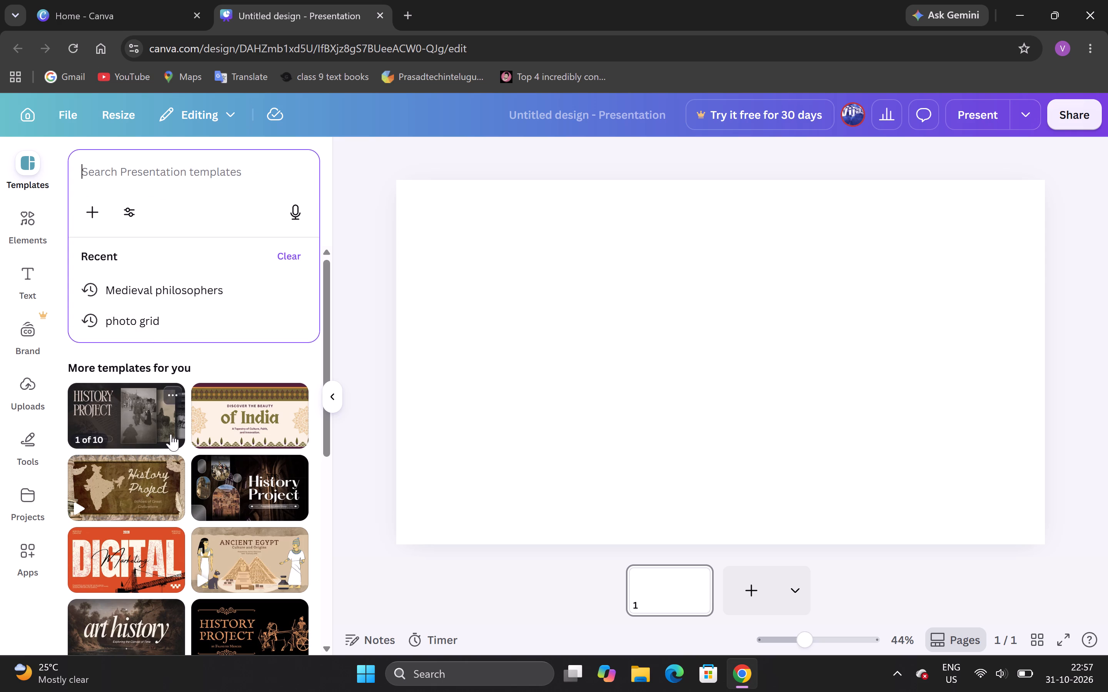
Look through the suggested presentation templates for a suitable design.
{"action": "scroll", "coordinate": [158, 474], "scroll_direction": "down", "scroll_amount": 1}
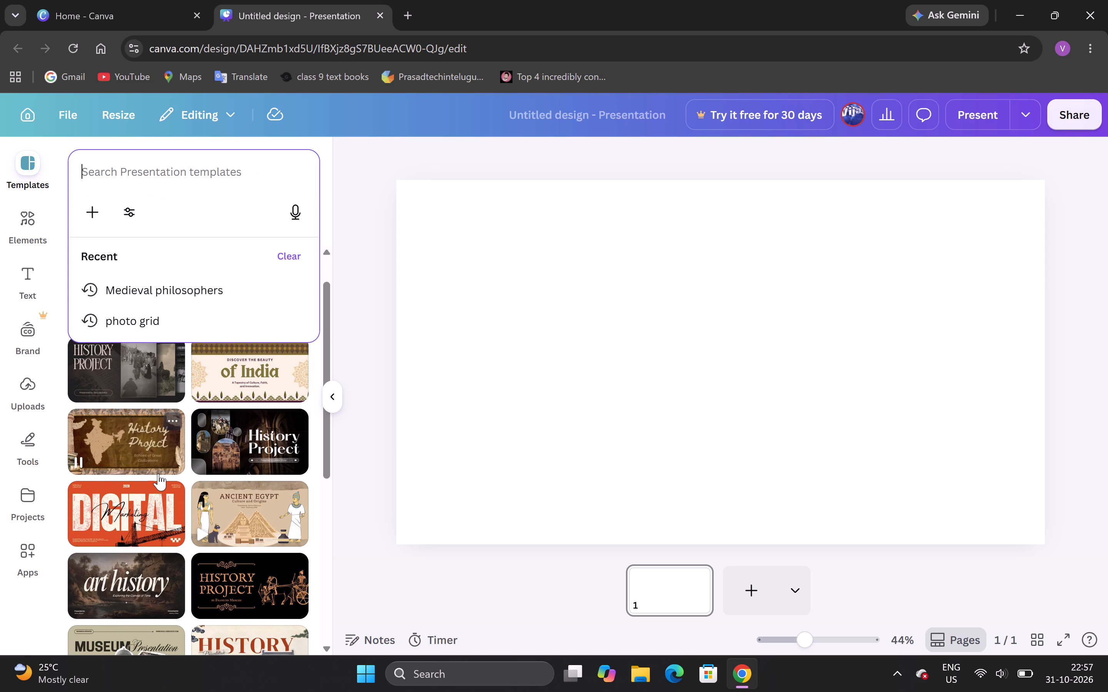
{"action": "scroll", "coordinate": [158, 474], "scroll_direction": "down", "scroll_amount": 1}
{"action": "left_click", "coordinate": [136, 440]}
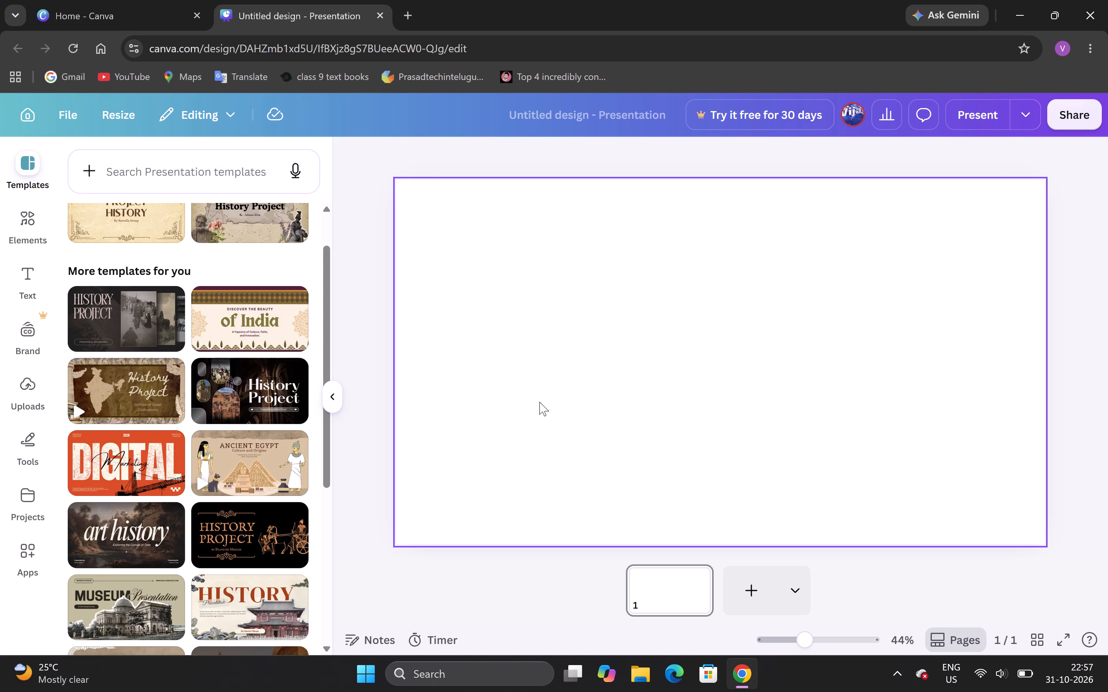
{"action": "scroll", "coordinate": [546, 404], "scroll_direction": "down", "scroll_amount": 2}
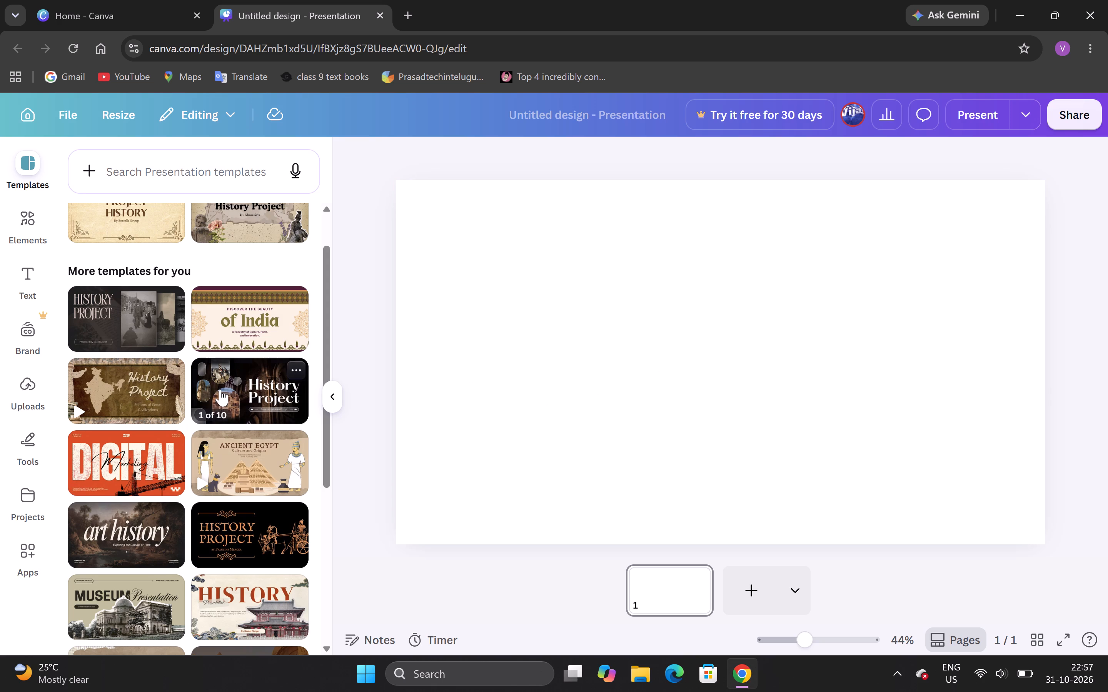
{"action": "scroll", "coordinate": [220, 389], "scroll_direction": "down", "scroll_amount": 3}
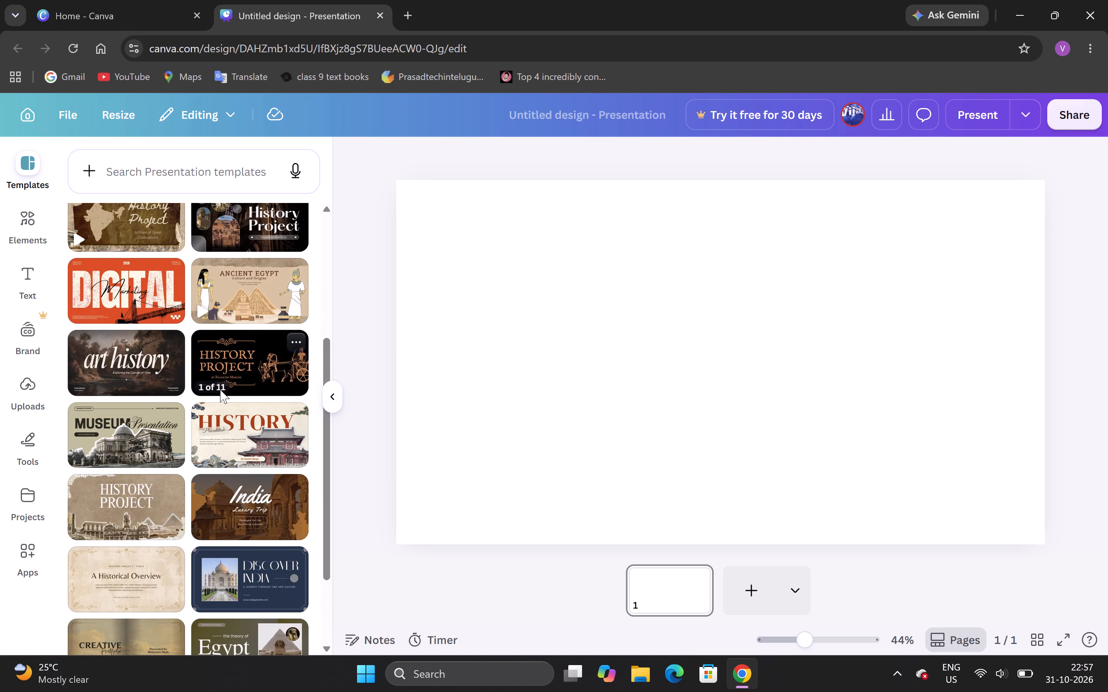
{"action": "scroll", "coordinate": [220, 389], "scroll_direction": "down", "scroll_amount": 1}
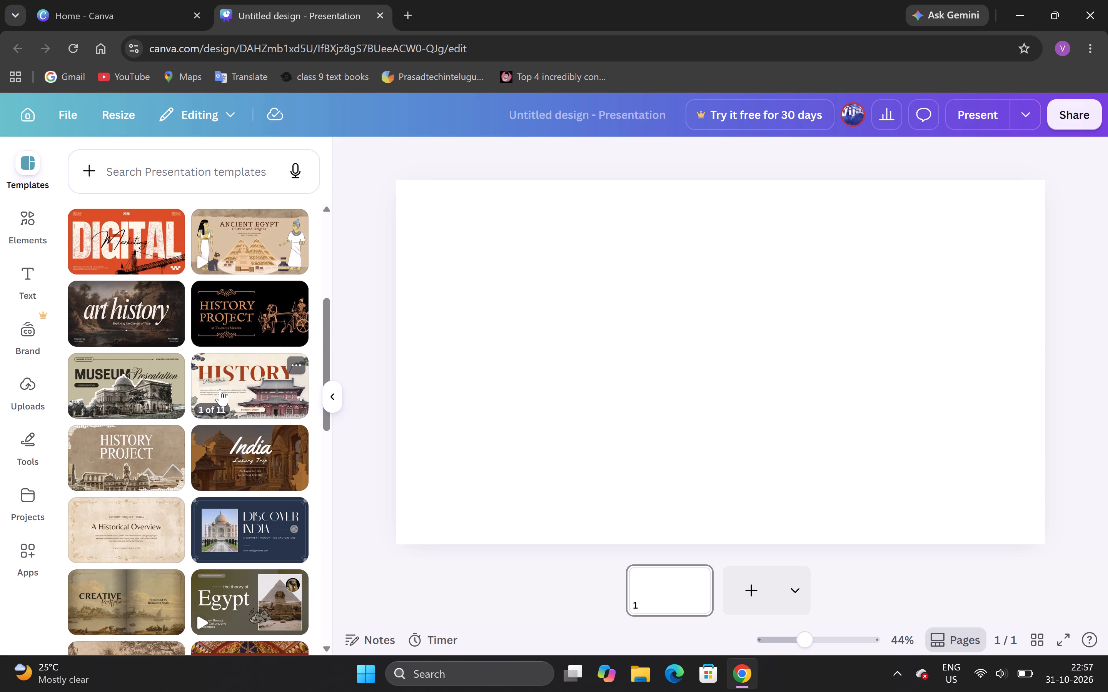
{"action": "scroll", "coordinate": [220, 389], "scroll_direction": "up", "scroll_amount": 1}
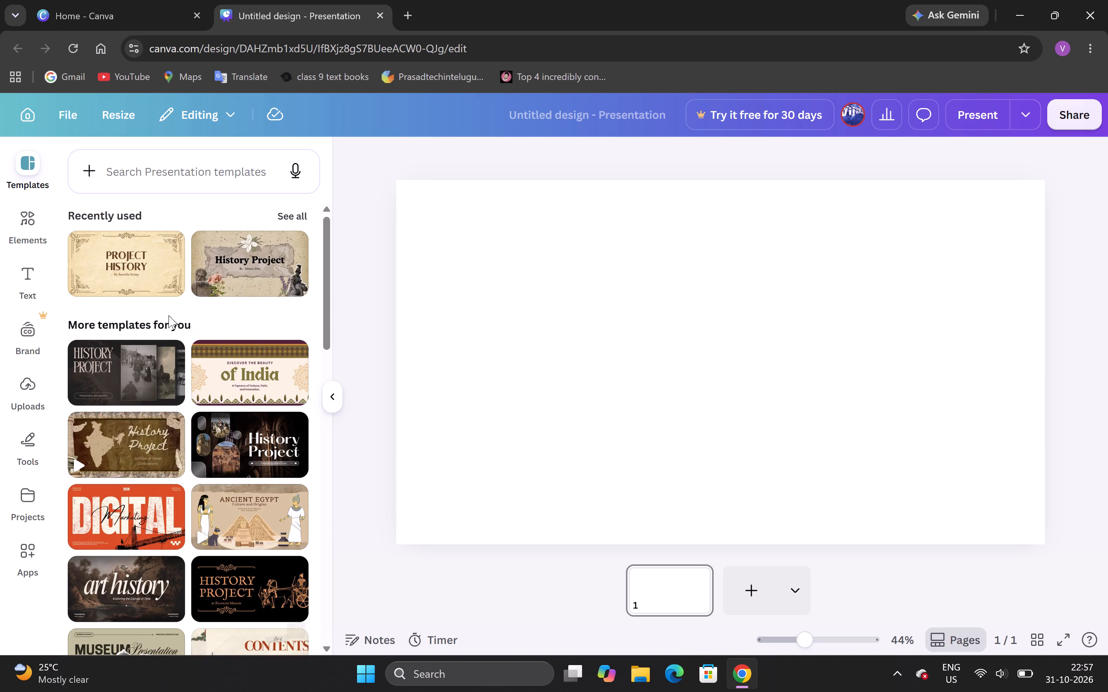
Preview the pages of the brown vintage History Project template with the India map, and return to the template list.
{"action": "left_click", "coordinate": [130, 453]}
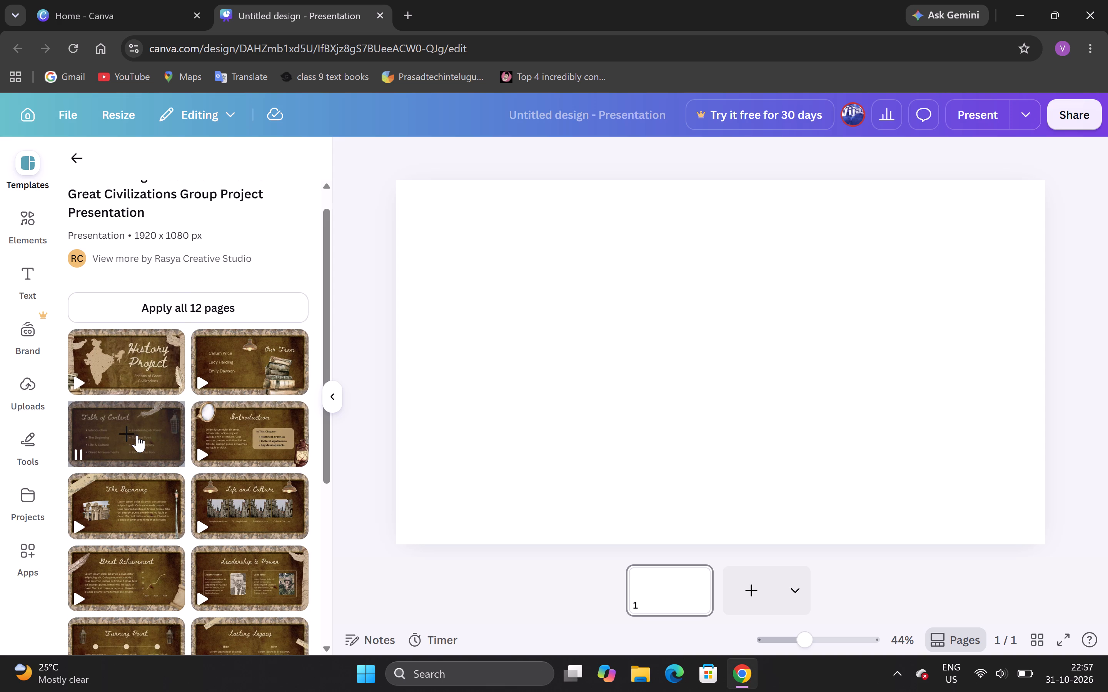
{"action": "scroll", "coordinate": [137, 435], "scroll_direction": "up", "scroll_amount": 1}
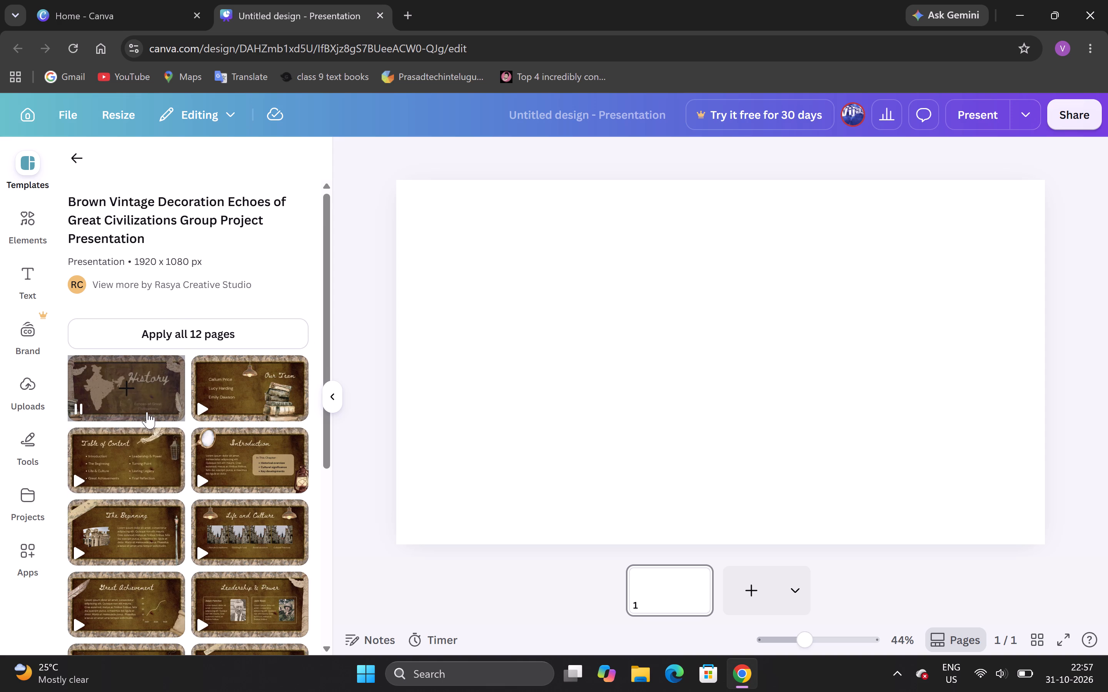
{"action": "scroll", "coordinate": [147, 412], "scroll_direction": "down", "scroll_amount": 2}
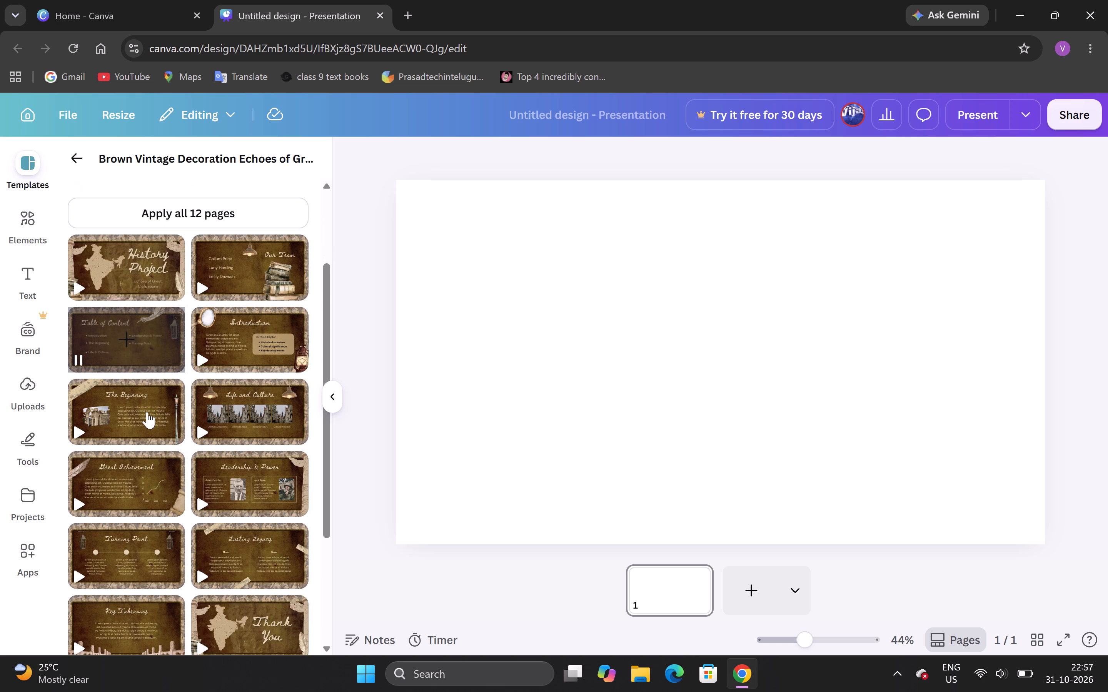
{"action": "scroll", "coordinate": [147, 412], "scroll_direction": "down", "scroll_amount": 1}
{"action": "scroll", "coordinate": [147, 412], "scroll_direction": "up", "scroll_amount": 3}
{"action": "left_click", "coordinate": [77, 166]}
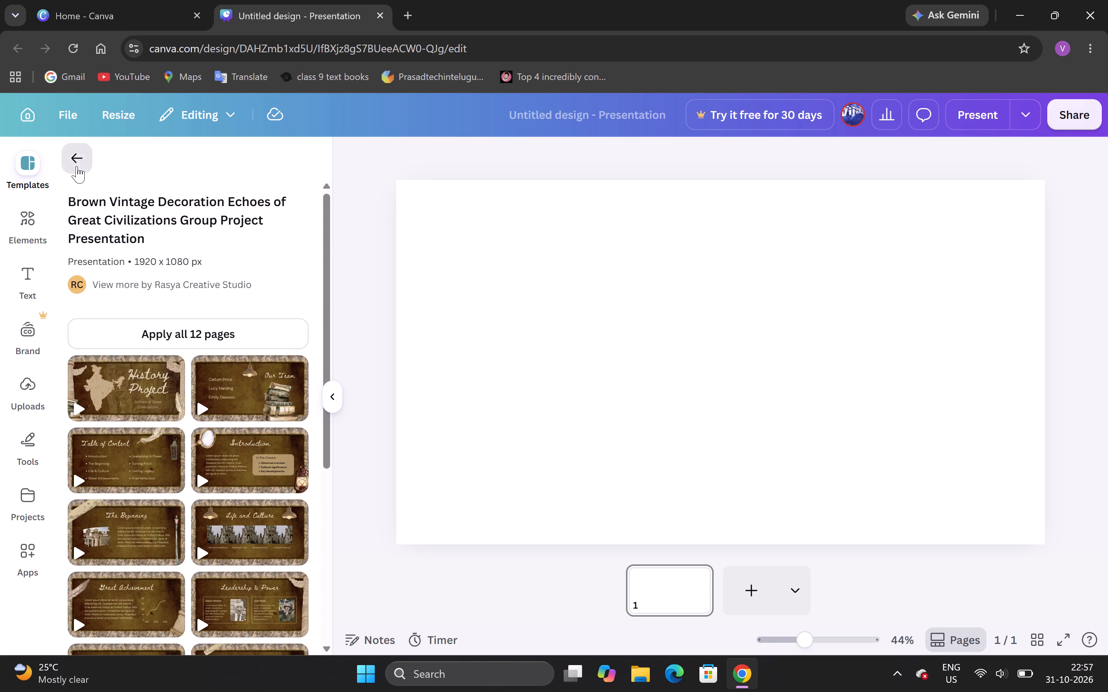
Browse further through the suggested templates, examining the history, India and culture-themed presentation designs.
{"action": "scroll", "coordinate": [109, 501], "scroll_direction": "down", "scroll_amount": 3}
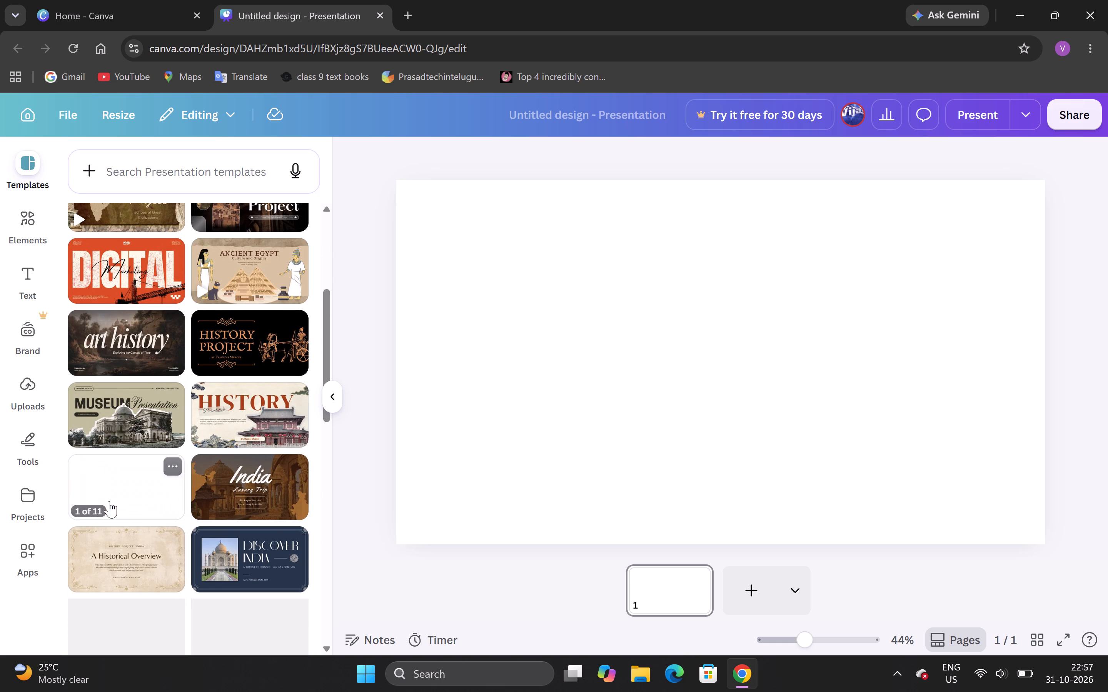
{"action": "scroll", "coordinate": [109, 501], "scroll_direction": "down", "scroll_amount": 6}
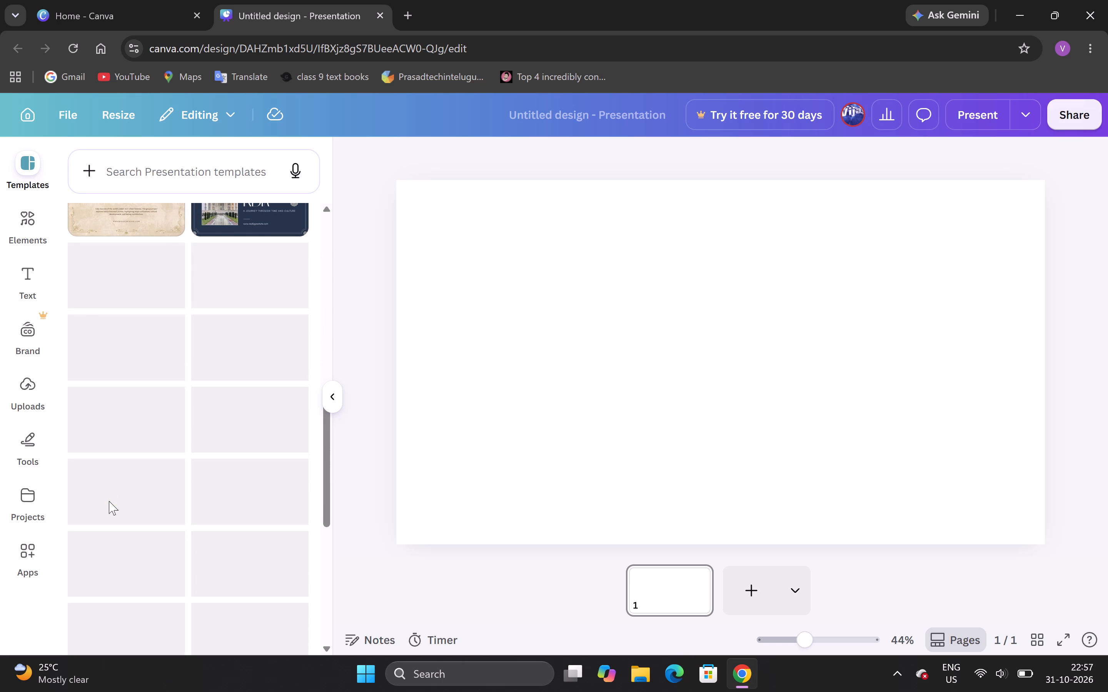
{"action": "scroll", "coordinate": [109, 501], "scroll_direction": "down", "scroll_amount": 2}
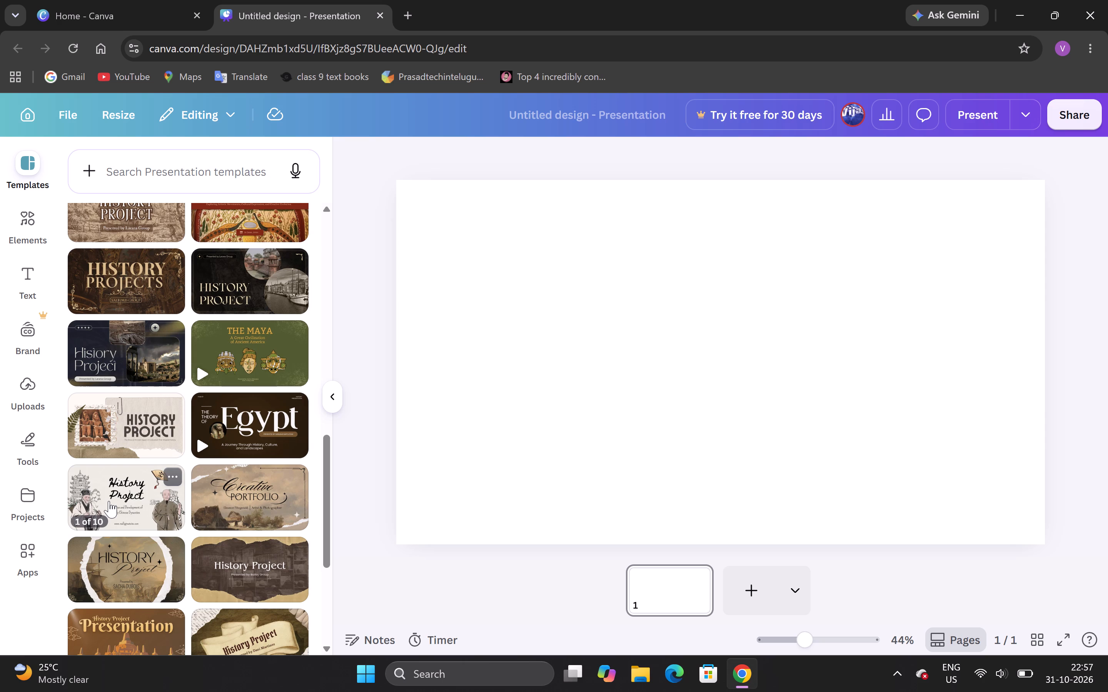
{"action": "scroll", "coordinate": [109, 501], "scroll_direction": "down", "scroll_amount": 4}
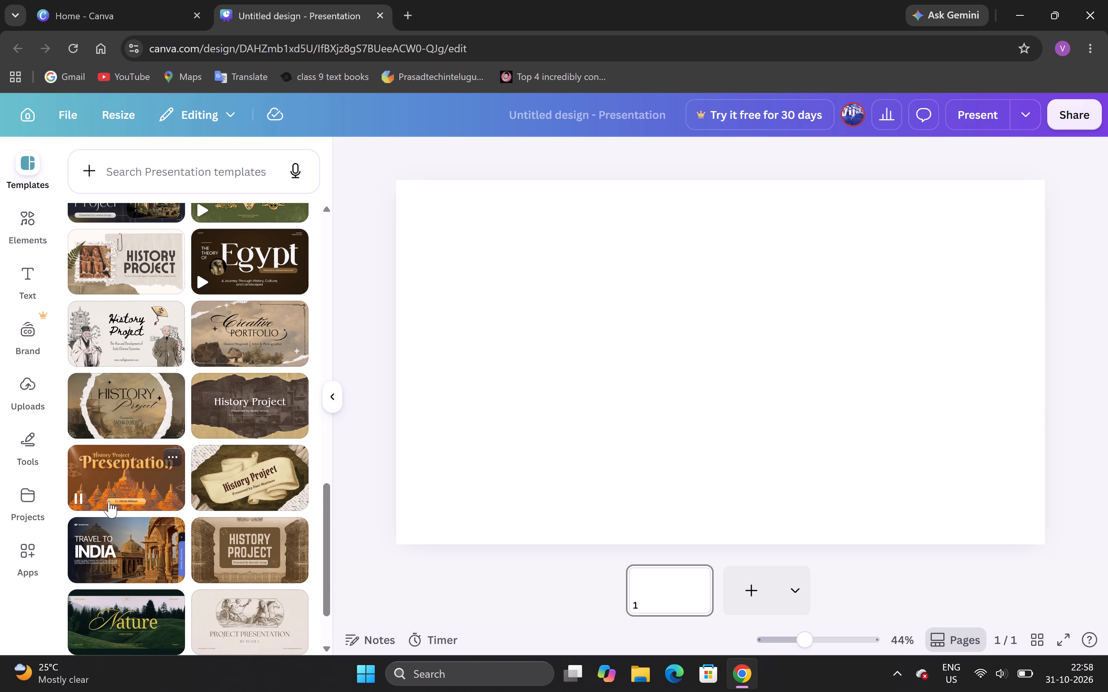
{"action": "scroll", "coordinate": [109, 501], "scroll_direction": "down", "scroll_amount": 1}
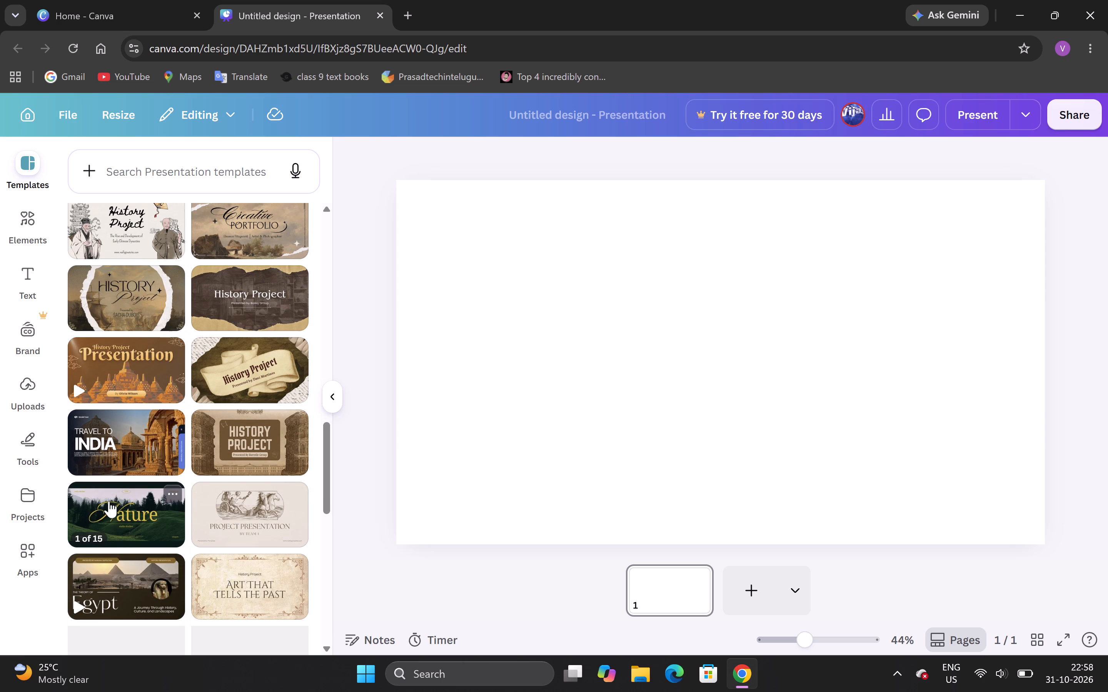
{"action": "scroll", "coordinate": [109, 501], "scroll_direction": "down", "scroll_amount": 4}
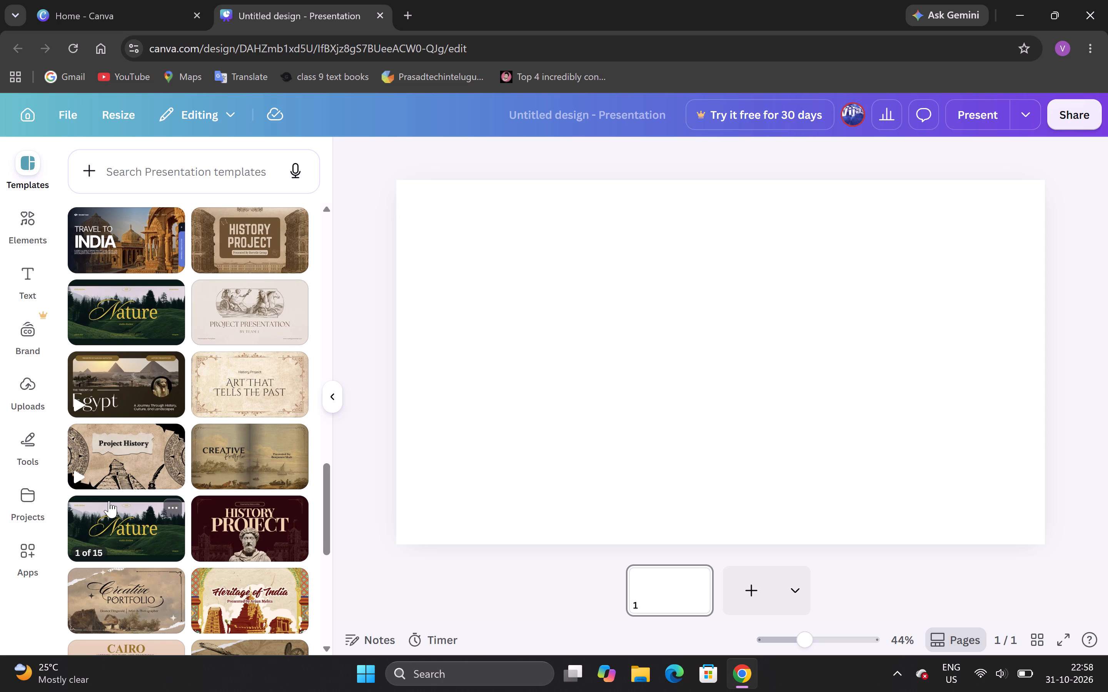
{"action": "scroll", "coordinate": [109, 501], "scroll_direction": "down", "scroll_amount": 1}
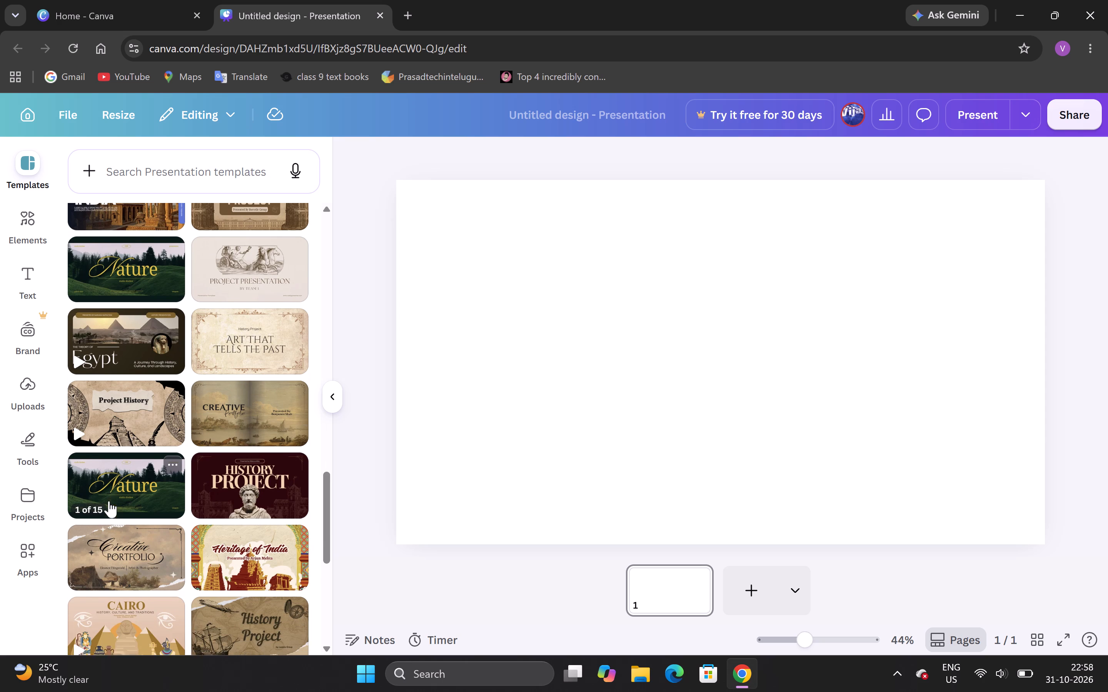
{"action": "scroll", "coordinate": [109, 501], "scroll_direction": "down", "scroll_amount": 4}
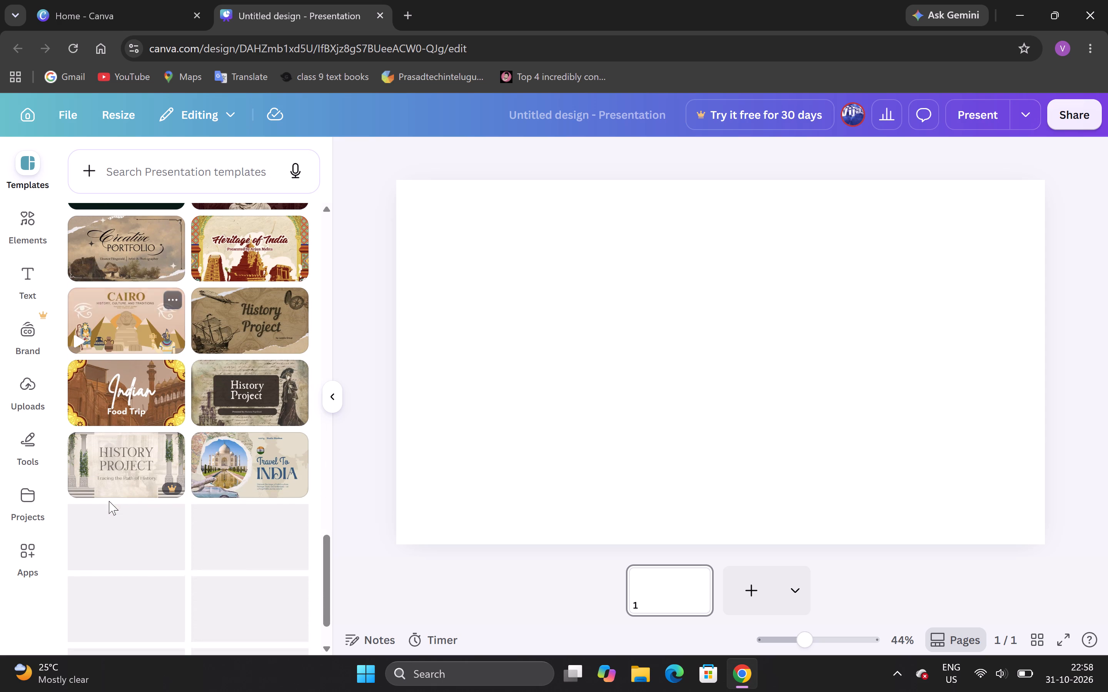
{"action": "scroll", "coordinate": [109, 501], "scroll_direction": "down", "scroll_amount": 2}
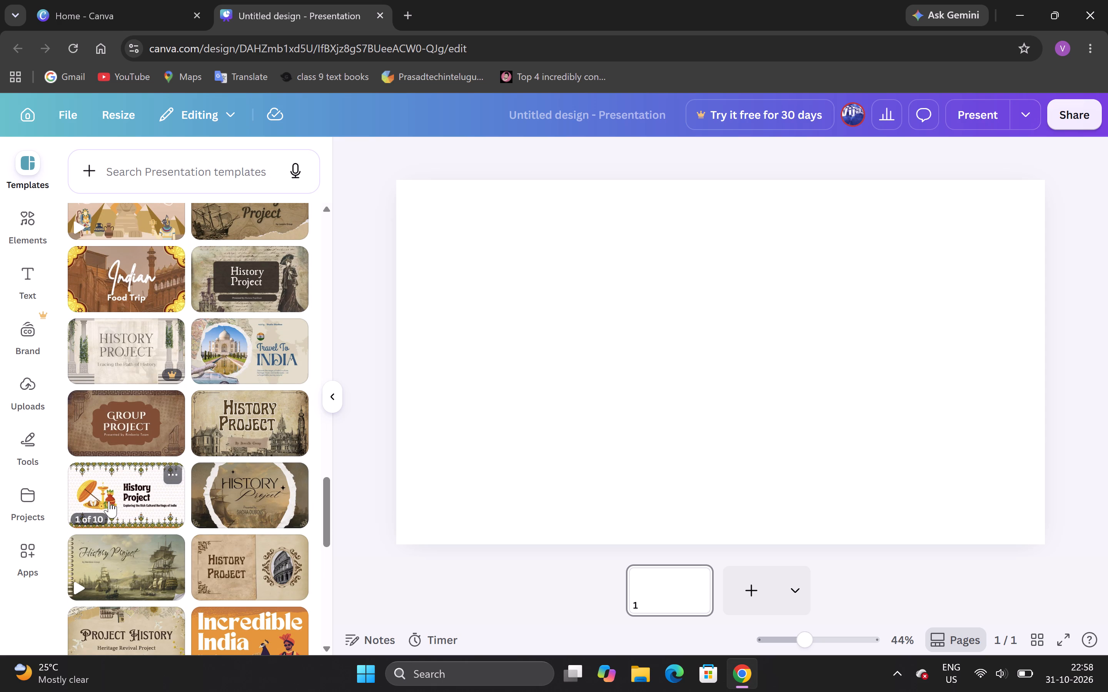
{"action": "scroll", "coordinate": [109, 501], "scroll_direction": "down", "scroll_amount": 3}
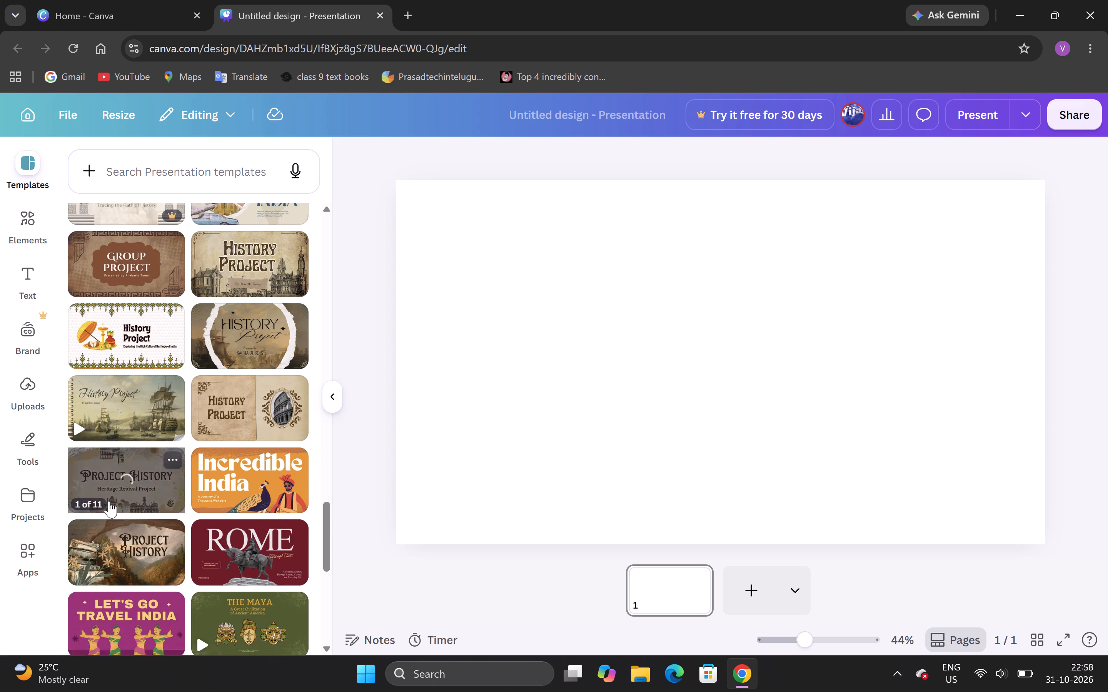
{"action": "scroll", "coordinate": [109, 501], "scroll_direction": "down", "scroll_amount": 1}
{"action": "scroll", "coordinate": [109, 501], "scroll_direction": "right", "scroll_amount": 4}
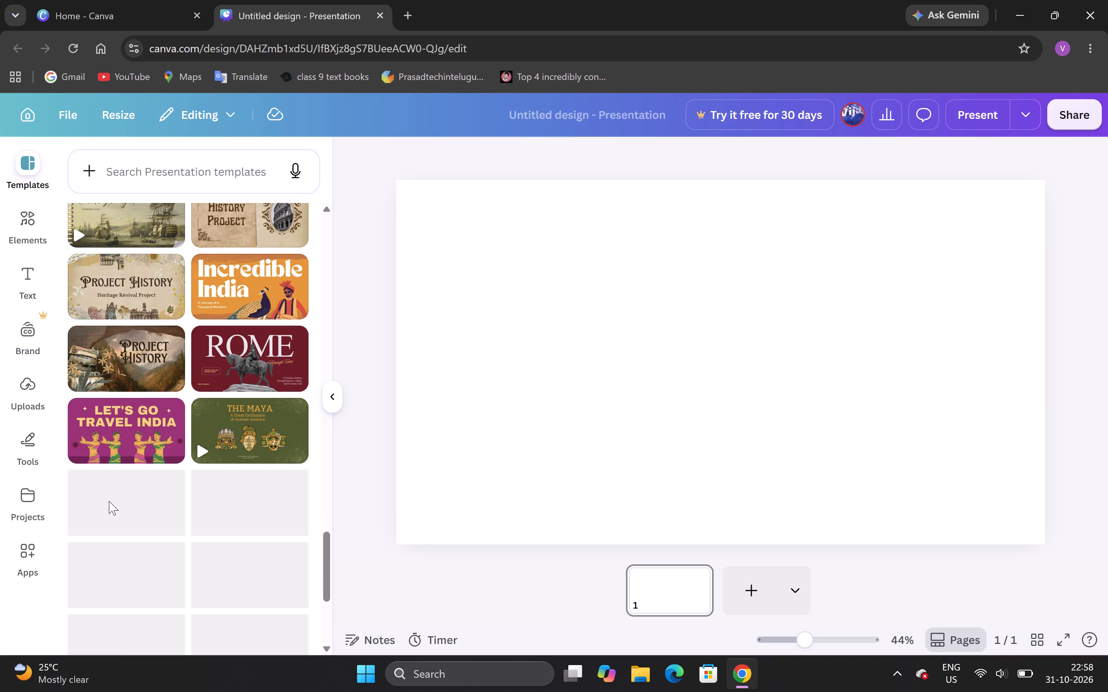
{"action": "scroll", "coordinate": [109, 501], "scroll_direction": "right", "scroll_amount": 1}
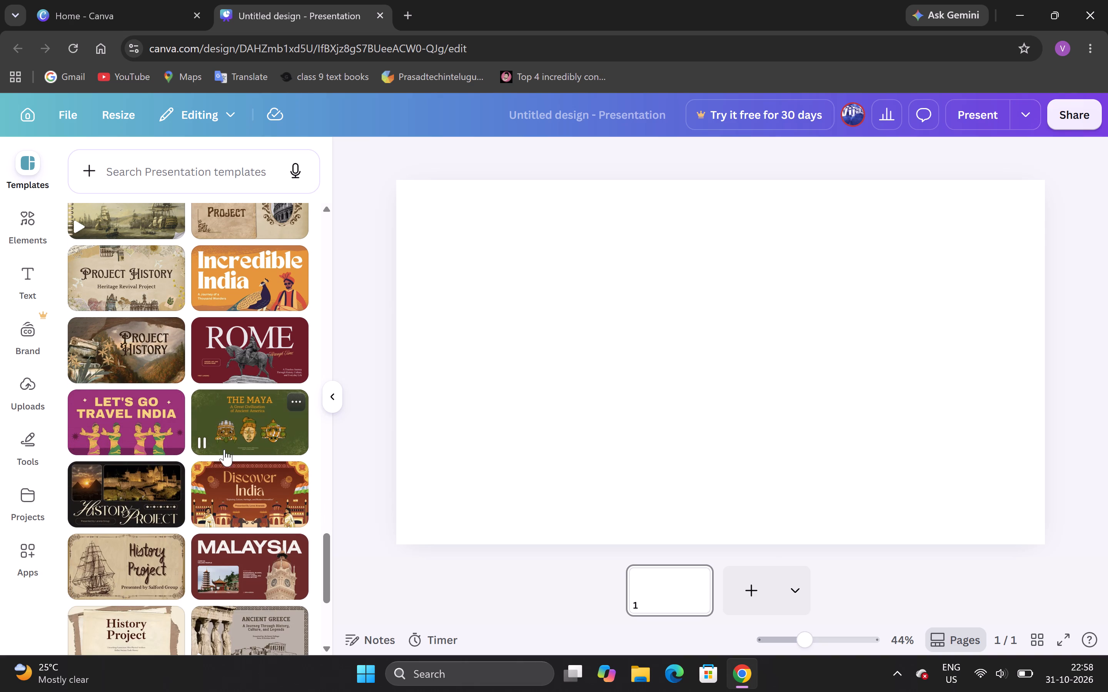
{"action": "scroll", "coordinate": [205, 490], "scroll_direction": "down", "scroll_amount": 5}
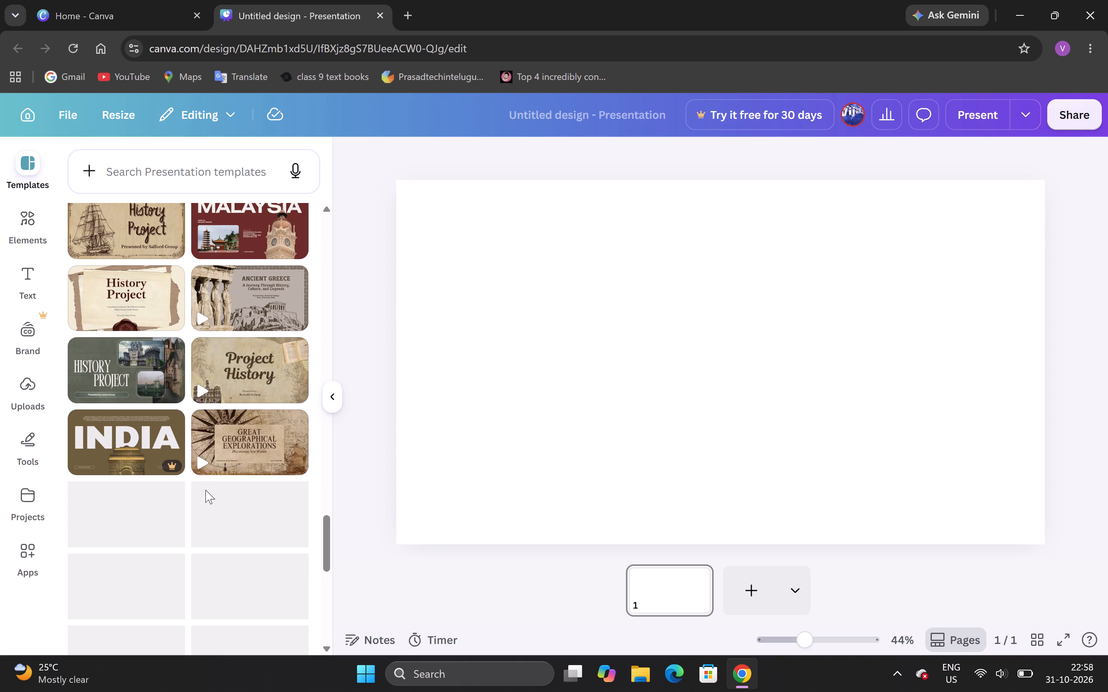
{"action": "scroll", "coordinate": [205, 490], "scroll_direction": "down", "scroll_amount": 2}
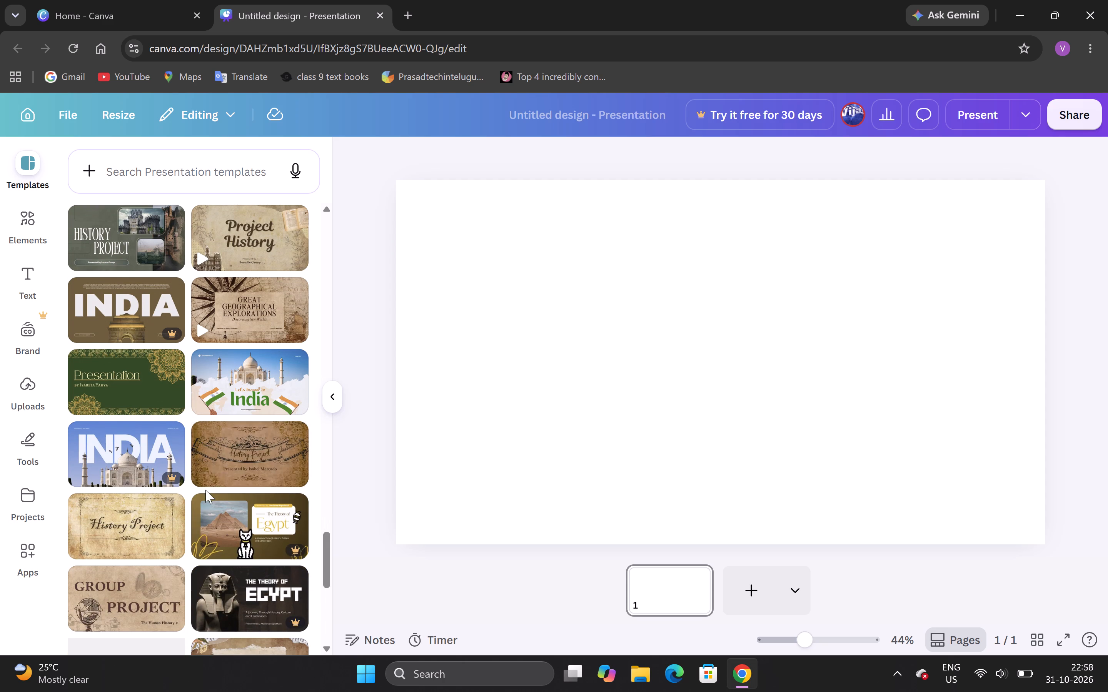
{"action": "scroll", "coordinate": [205, 490], "scroll_direction": "down", "scroll_amount": 3}
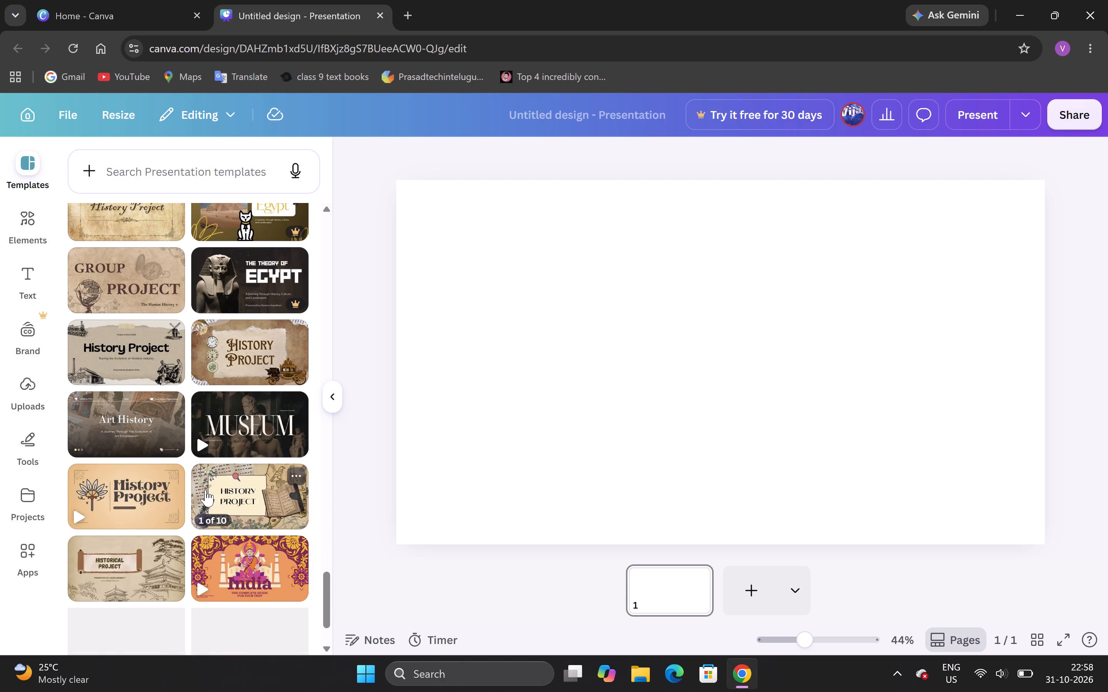
{"action": "scroll", "coordinate": [205, 490], "scroll_direction": "down", "scroll_amount": 2}
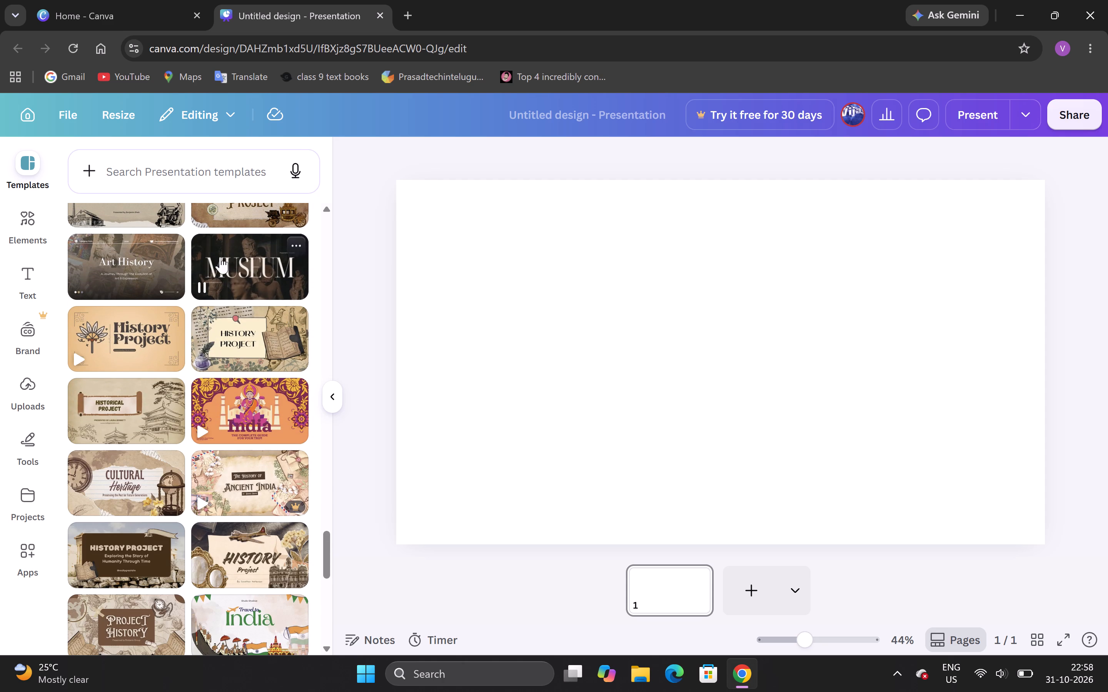
Search the presentation templates for "indian dance".
{"action": "left_click", "coordinate": [209, 175]}
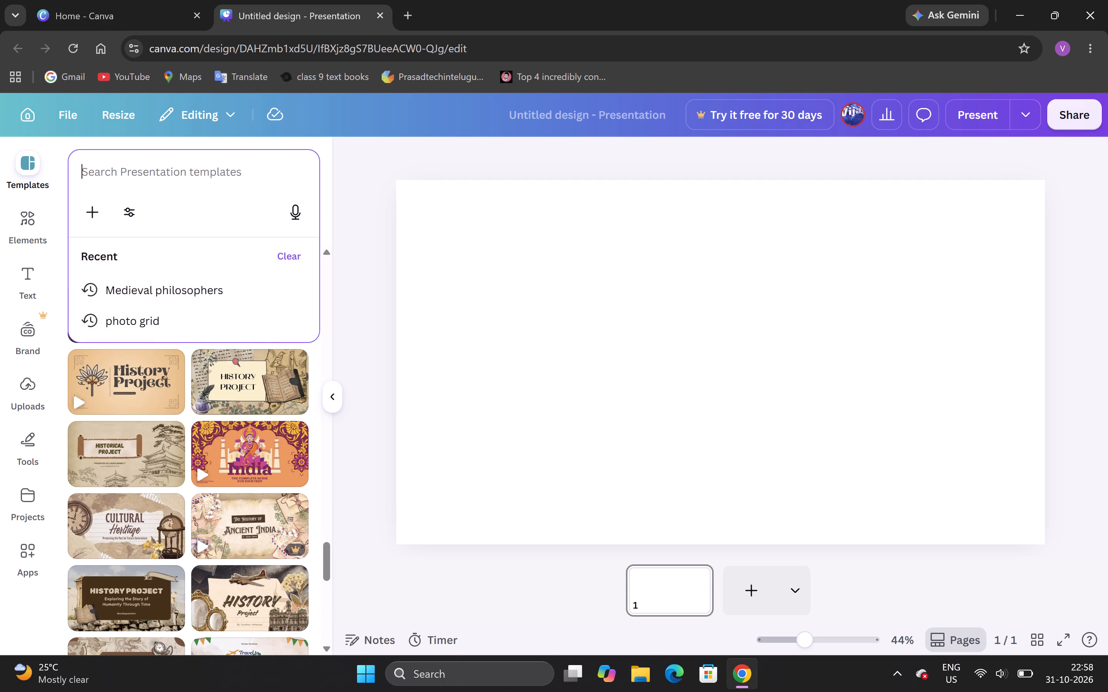
{"action": "type", "text": "dance"}
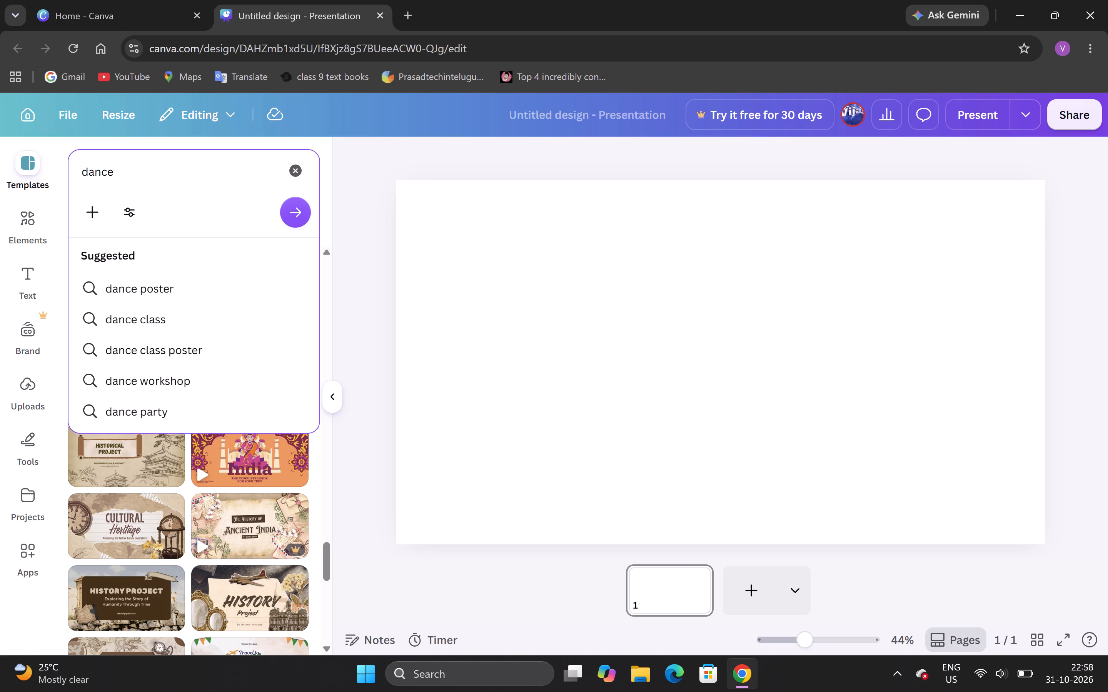
{"action": "key", "text": "Left"}
{"action": "key", "text": "Left"}
{"action": "key", "text": "Left"}
{"action": "key", "text": "Left"}
{"action": "key", "text": "Left"}
{"action": "key", "text": "Left"}
{"action": "key", "text": "Left"}
{"action": "key", "text": "Left"}
{"action": "key", "text": "Left"}
{"action": "key", "text": "Left"}
{"action": "key", "text": "Left"}
{"action": "key", "text": "Left"}
{"action": "key", "text": "Left"}
{"action": "type", "text": "indian"}
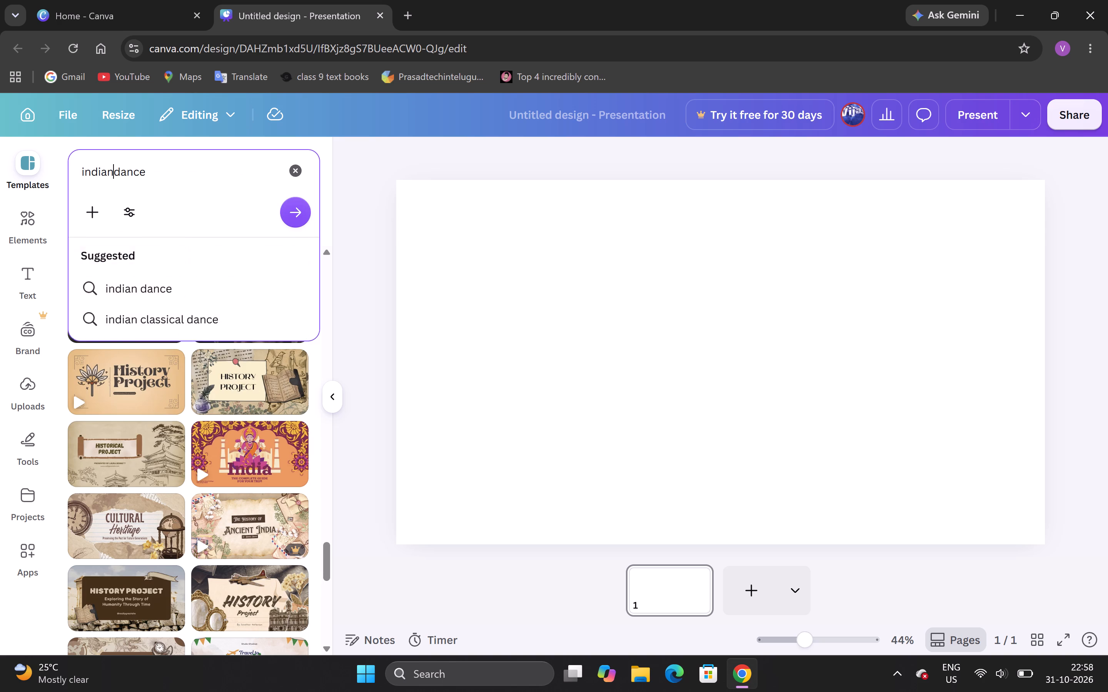
{"action": "key", "text": "space"}
{"action": "key", "text": "Return"}
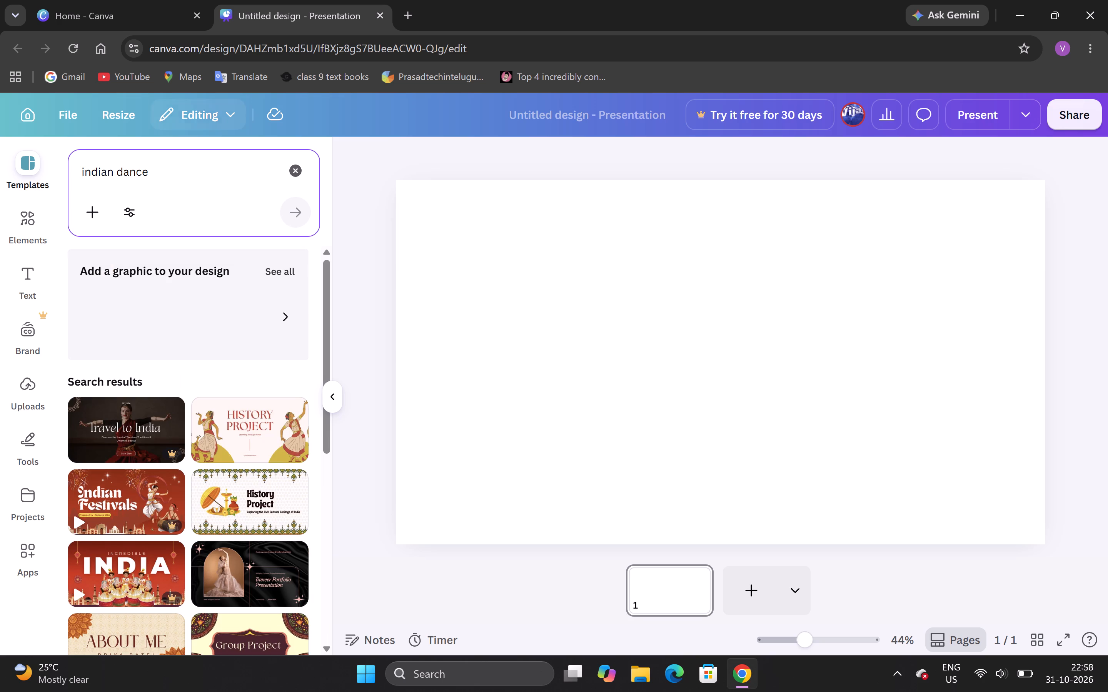
Look through the indian dance template results for a design that suits the presentation.
{"action": "scroll", "coordinate": [203, 364], "scroll_direction": "down", "scroll_amount": 2}
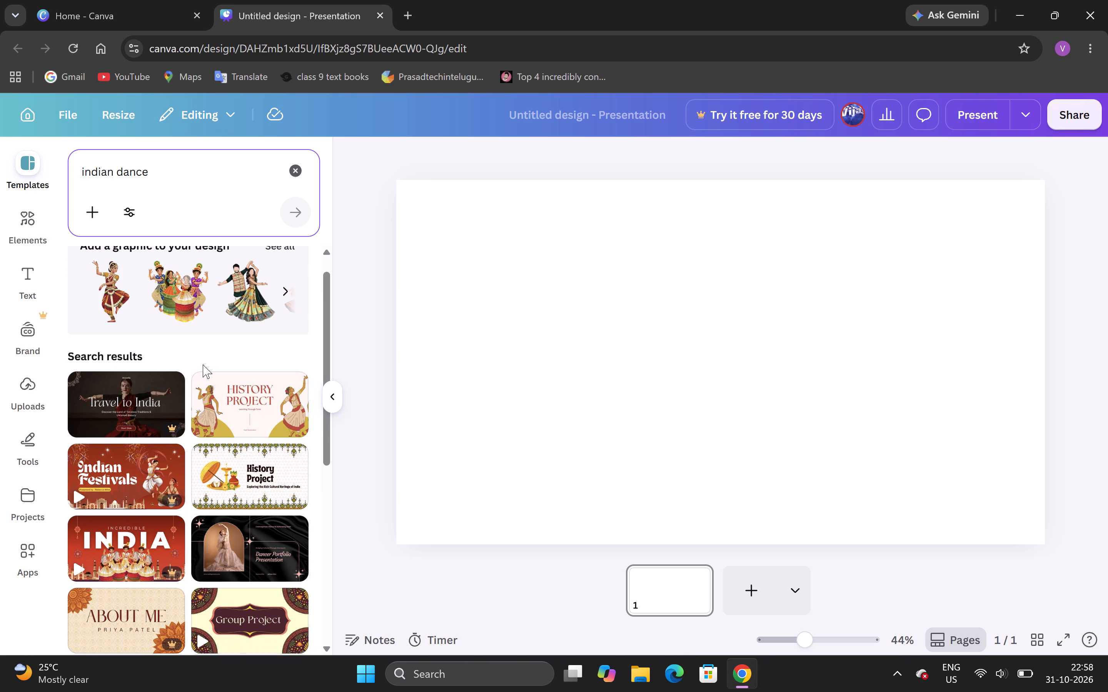
{"action": "scroll", "coordinate": [203, 364], "scroll_direction": "down", "scroll_amount": 3}
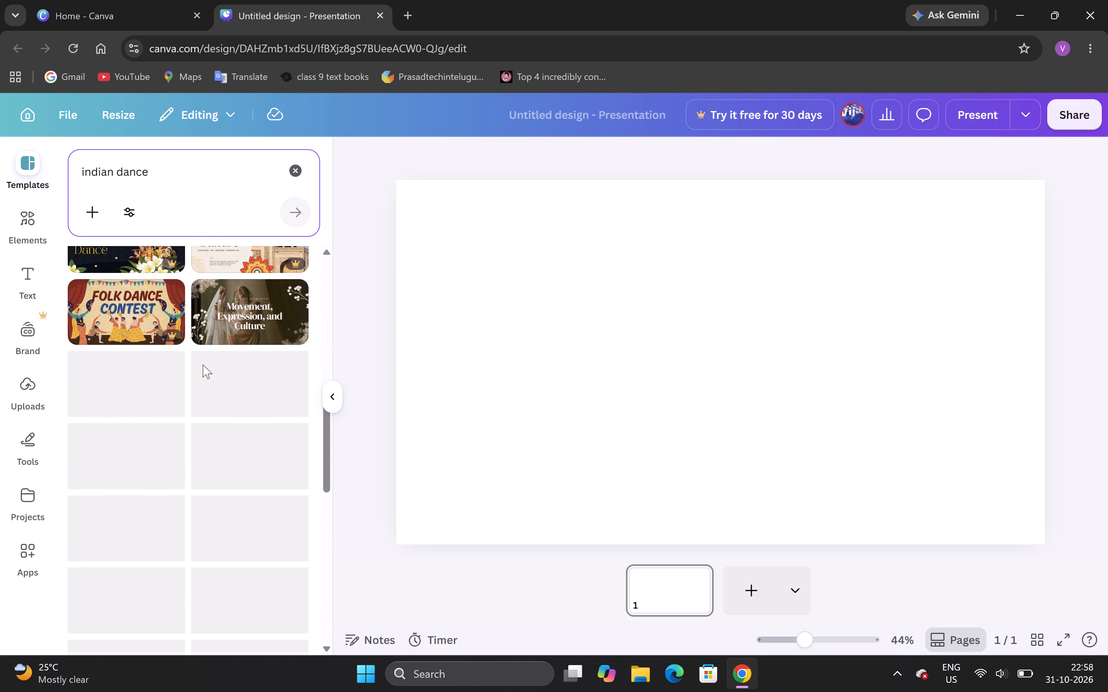
{"action": "scroll", "coordinate": [203, 364], "scroll_direction": "up", "scroll_amount": 1}
{"action": "scroll", "coordinate": [203, 364], "scroll_direction": "down", "scroll_amount": 2}
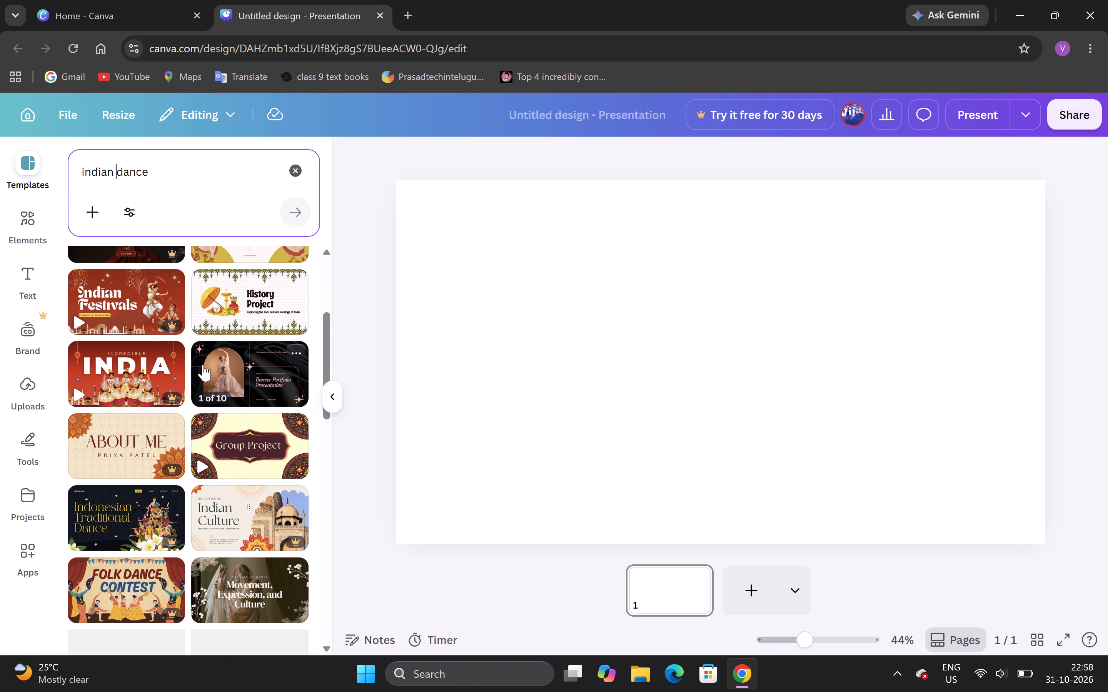
{"action": "scroll", "coordinate": [203, 364], "scroll_direction": "down", "scroll_amount": 4}
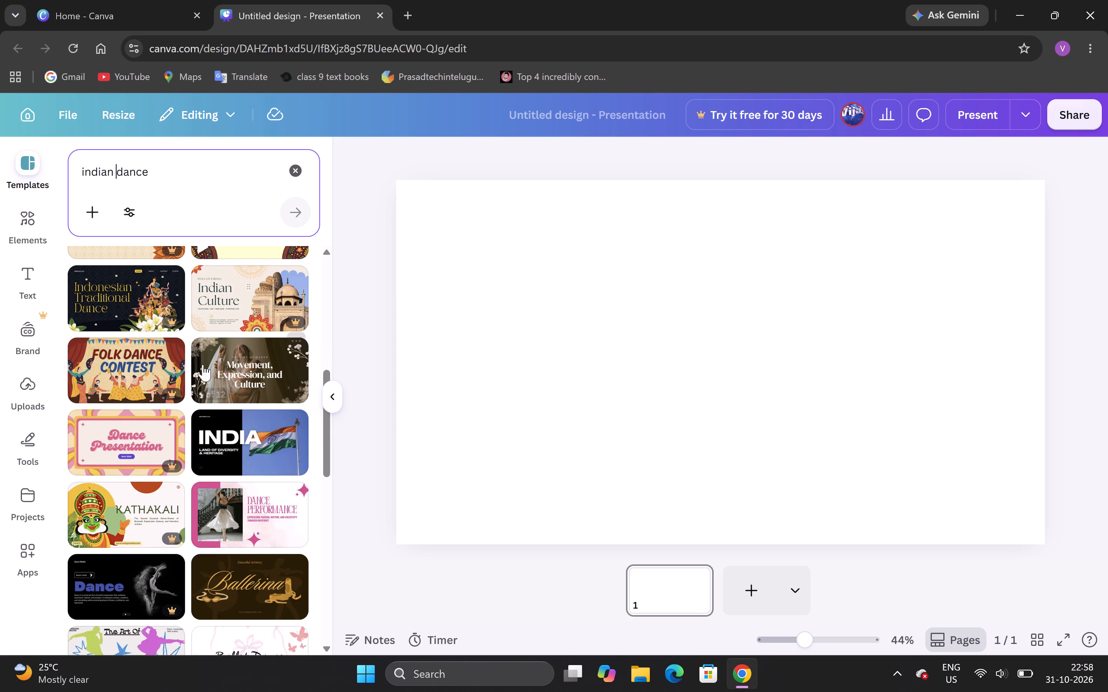
{"action": "scroll", "coordinate": [203, 364], "scroll_direction": "down", "scroll_amount": 2}
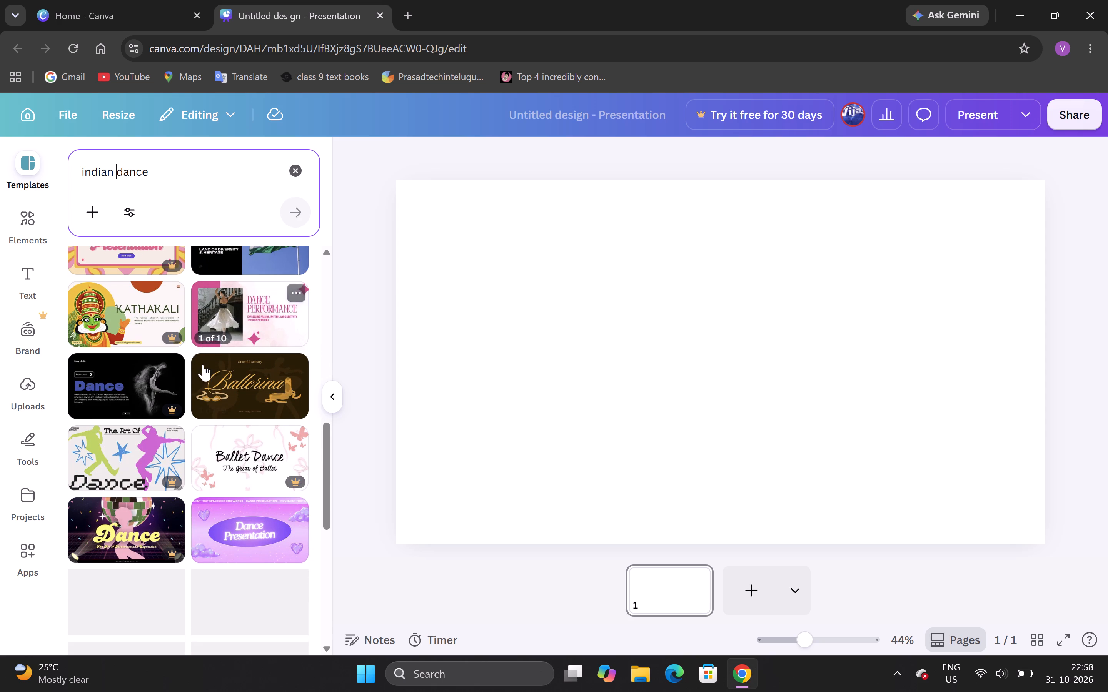
{"action": "scroll", "coordinate": [203, 364], "scroll_direction": "down", "scroll_amount": 1}
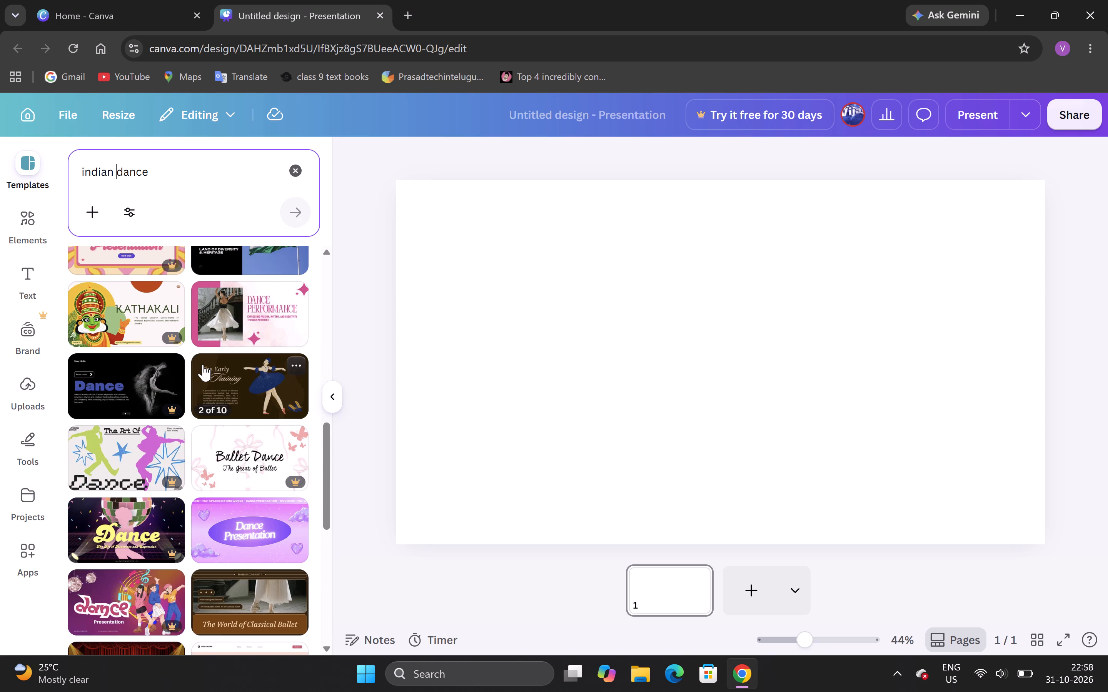
{"action": "scroll", "coordinate": [203, 364], "scroll_direction": "down", "scroll_amount": 4}
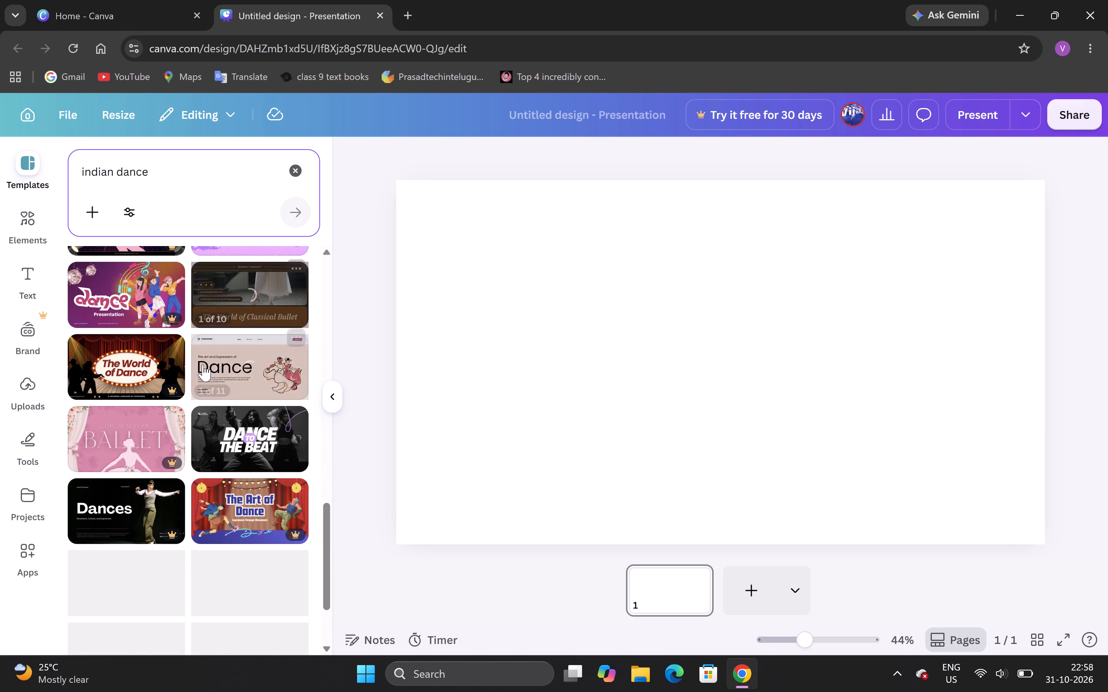
{"action": "scroll", "coordinate": [203, 364], "scroll_direction": "down", "scroll_amount": 1}
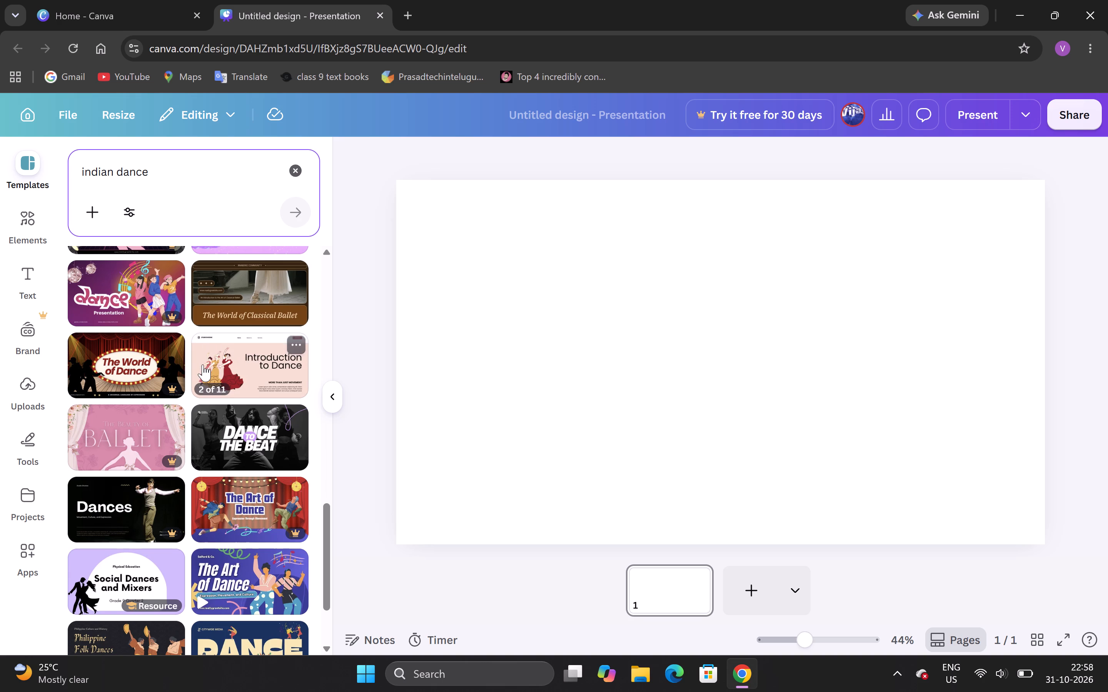
{"action": "scroll", "coordinate": [203, 364], "scroll_direction": "down", "scroll_amount": 1}
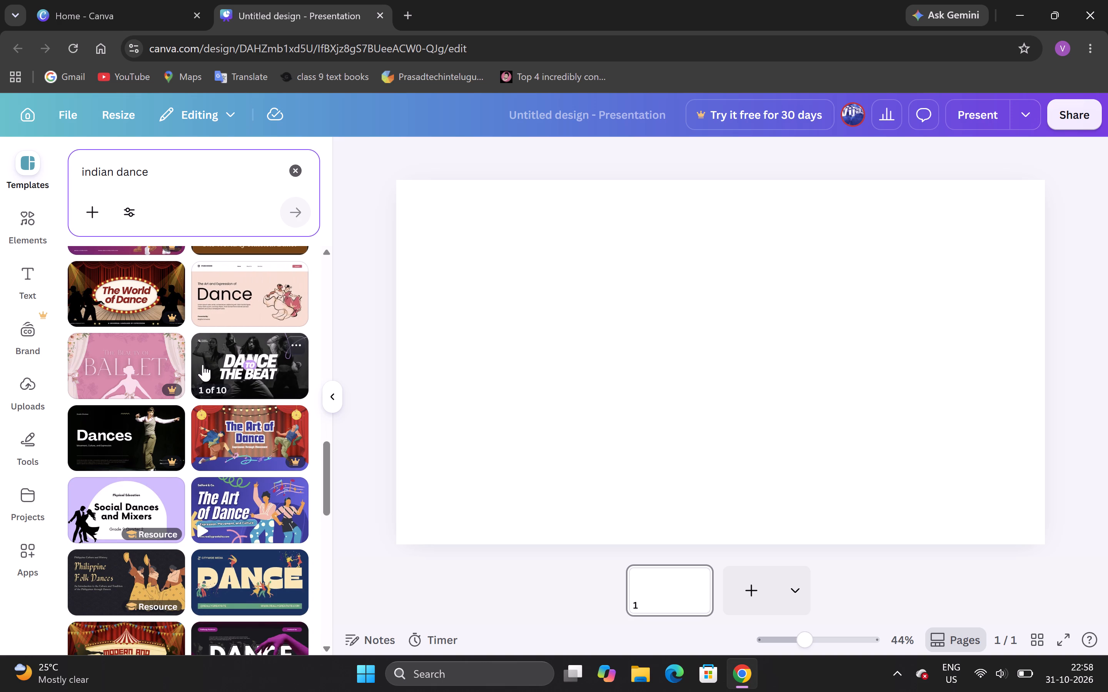
{"action": "right_click", "coordinate": [203, 364]}
{"action": "scroll", "coordinate": [203, 364], "scroll_direction": "down", "scroll_amount": 2}
{"action": "left_click", "coordinate": [203, 364]}
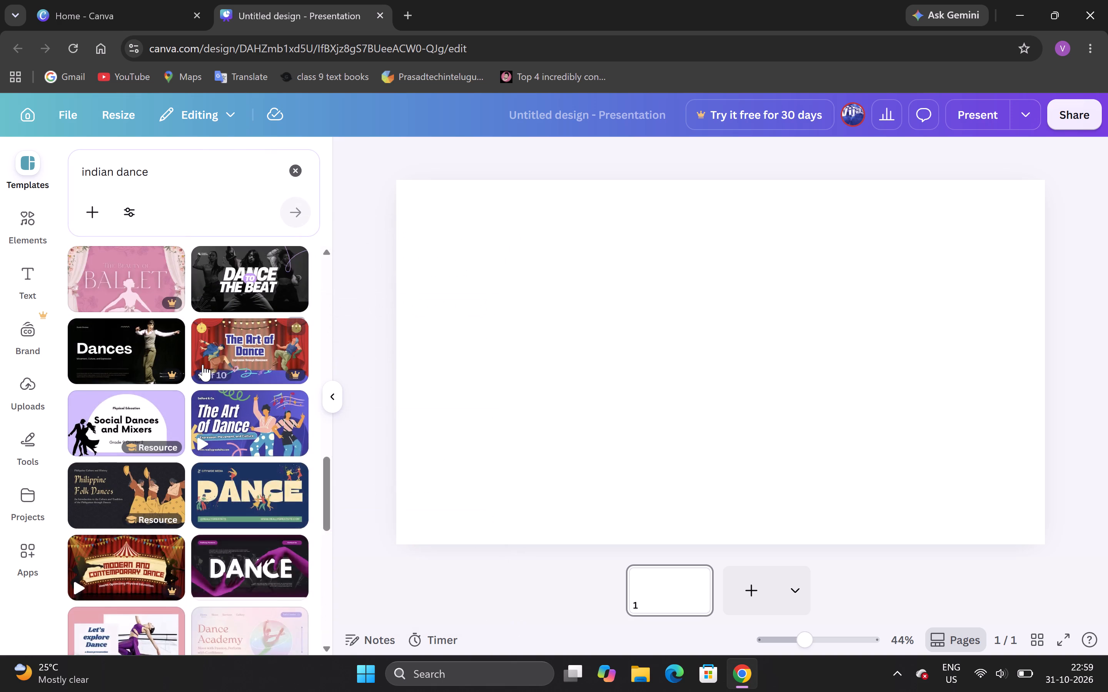
{"action": "scroll", "coordinate": [203, 364], "scroll_direction": "down", "scroll_amount": 5}
Preview the pages of the Red and Yellow Dynamic Dance Entertainment Presentation template, and return to the results.
{"action": "scroll", "coordinate": [203, 364], "scroll_direction": "up", "scroll_amount": 1}
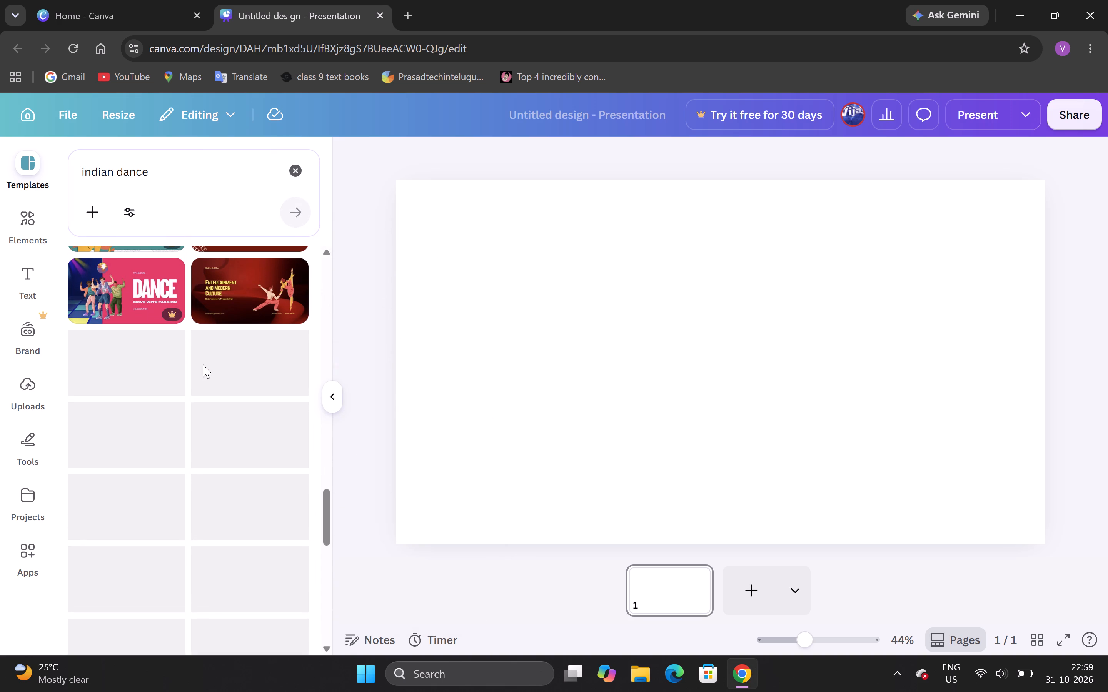
{"action": "scroll", "coordinate": [203, 364], "scroll_direction": "up", "scroll_amount": 1}
{"action": "left_click", "coordinate": [260, 288]}
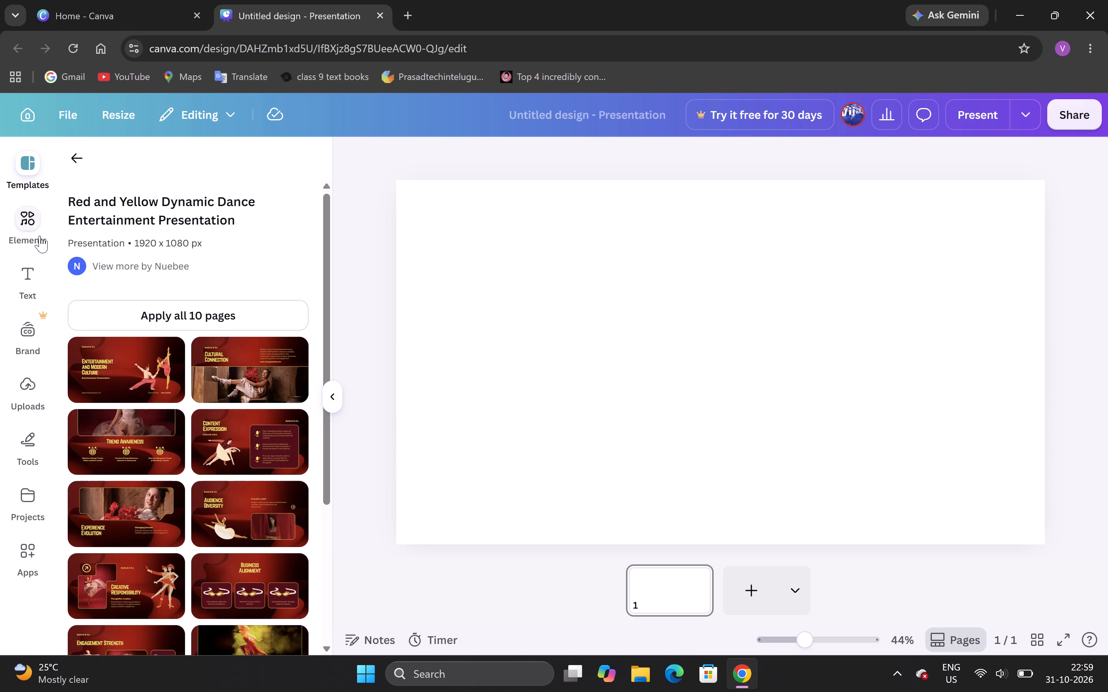
{"action": "left_click", "coordinate": [82, 163]}
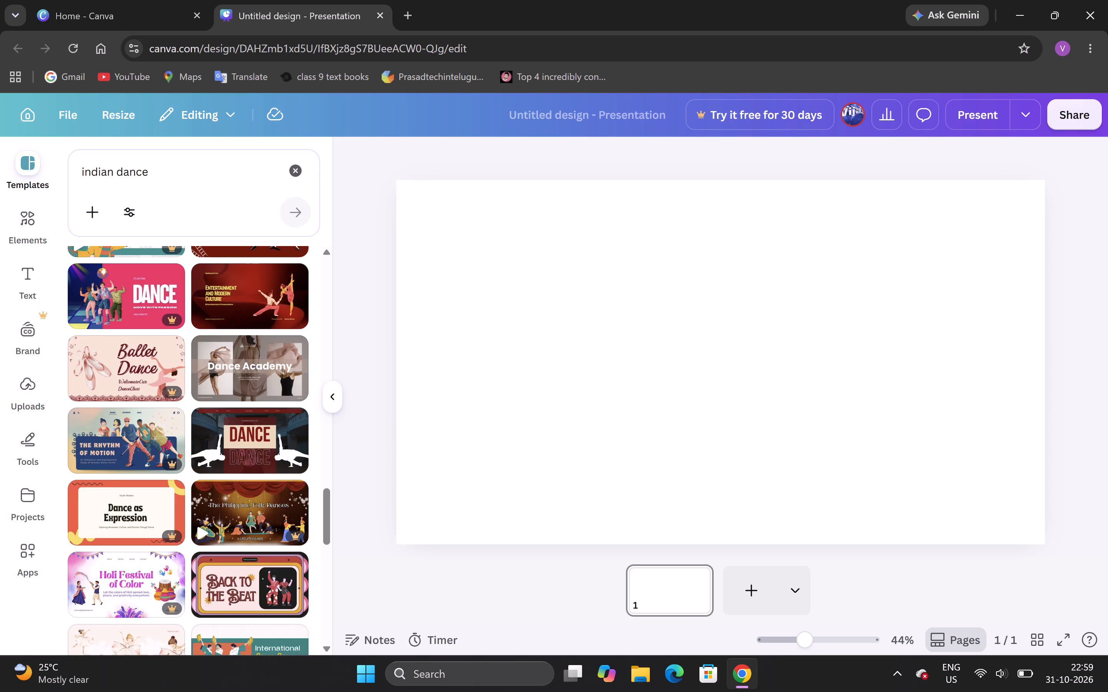
Look through the suggested Indian dancer graphics offered above the template results.
{"action": "scroll", "coordinate": [132, 413], "scroll_direction": "up", "scroll_amount": 11}
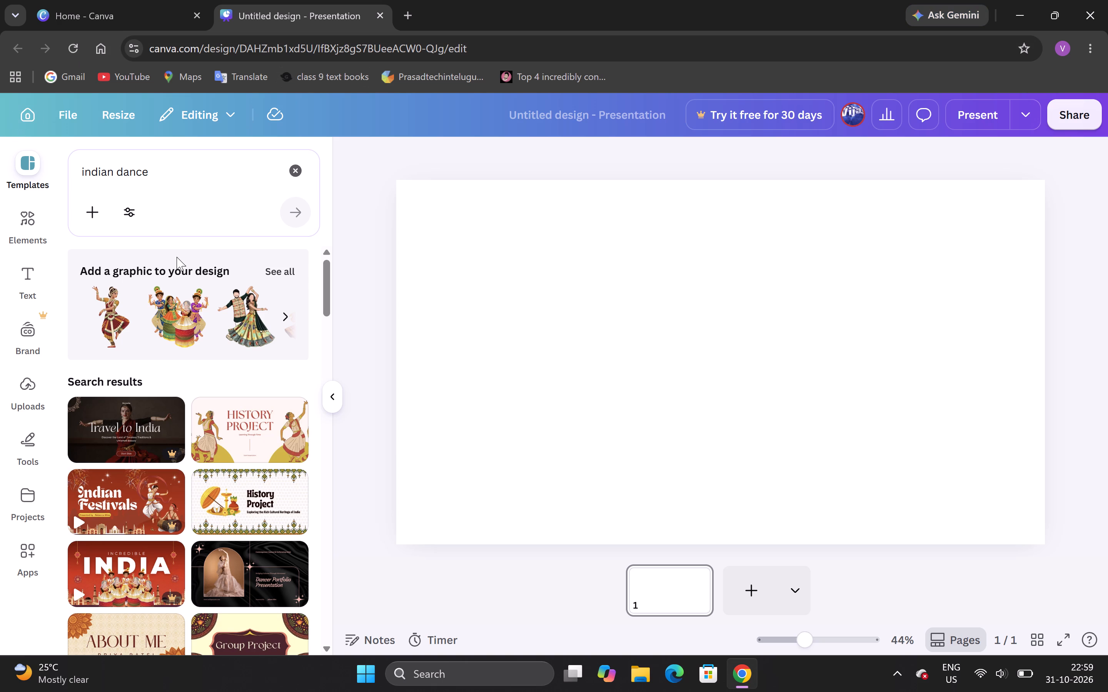
{"action": "left_click", "coordinate": [284, 320]}
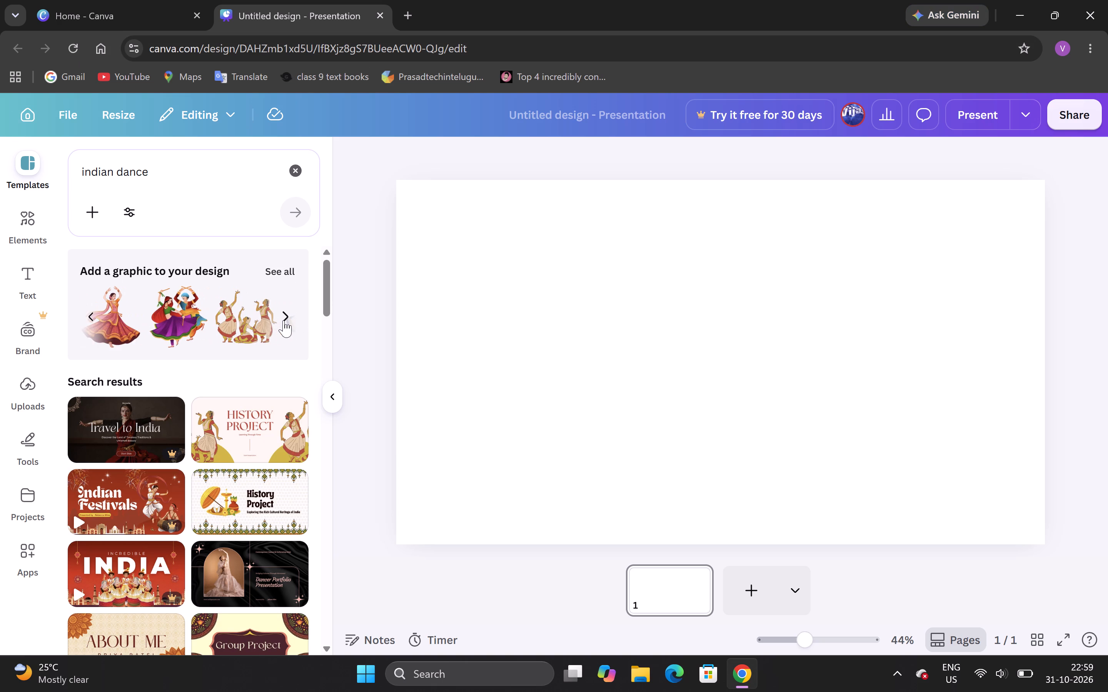
{"action": "left_click", "coordinate": [284, 320]}
{"action": "left_click", "coordinate": [284, 320]}
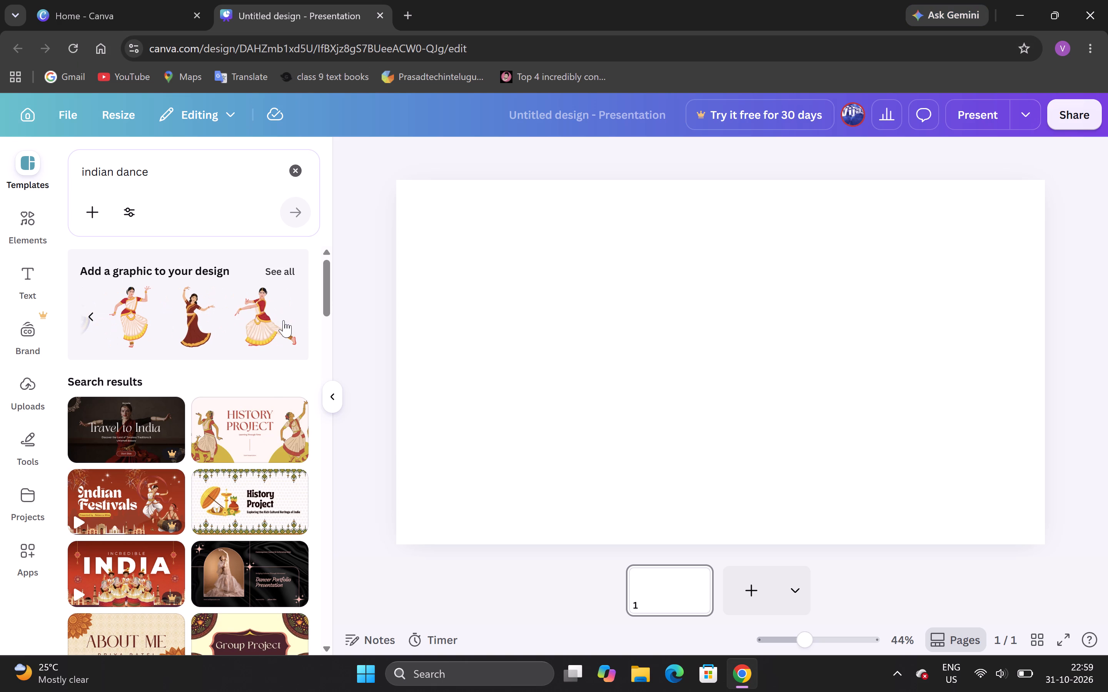
Show all indian dance elements, check the photos, and narrow the results to graphics.
{"action": "left_click", "coordinate": [284, 273]}
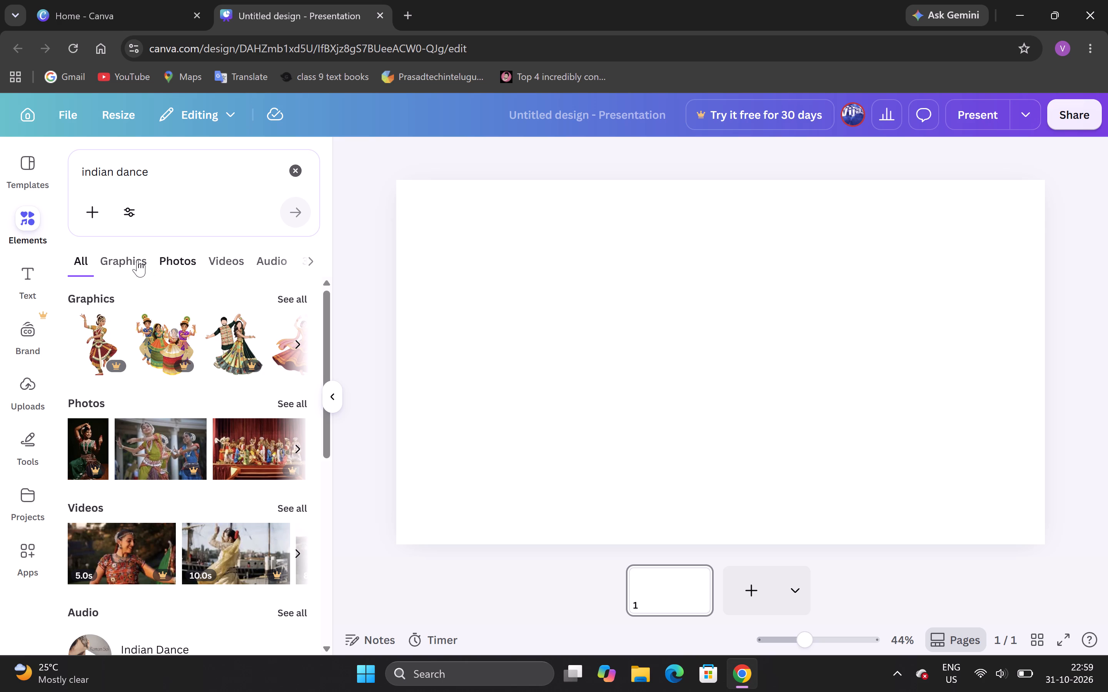
{"action": "scroll", "coordinate": [150, 374], "scroll_direction": "right", "scroll_amount": 1}
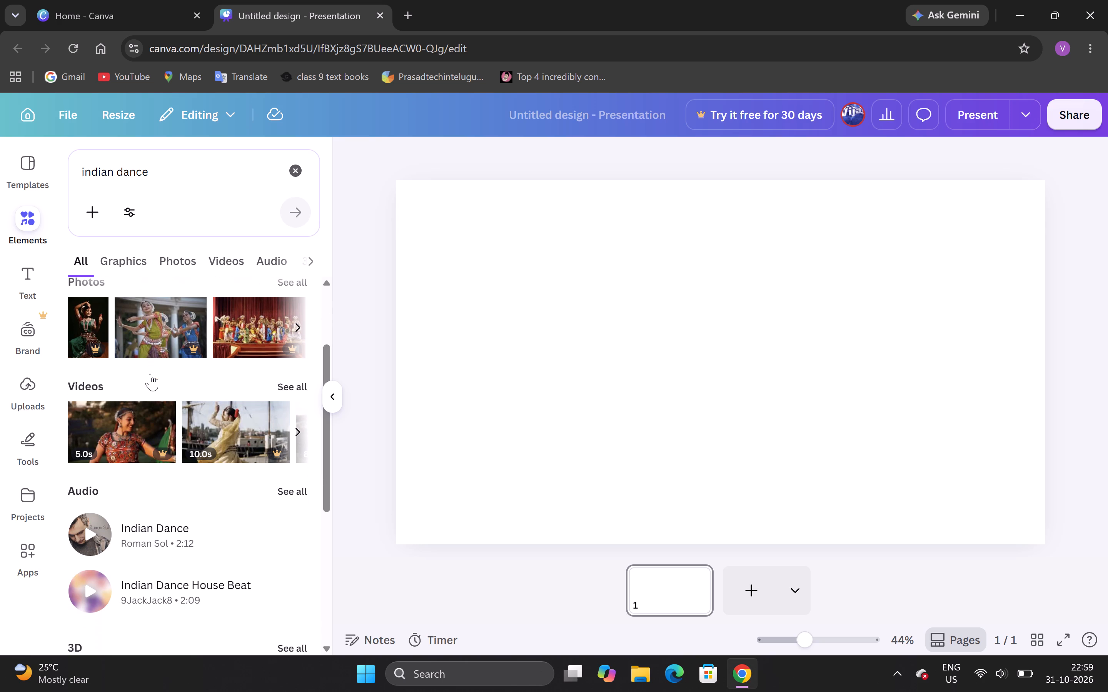
{"action": "scroll", "coordinate": [150, 374], "scroll_direction": "right", "scroll_amount": 1}
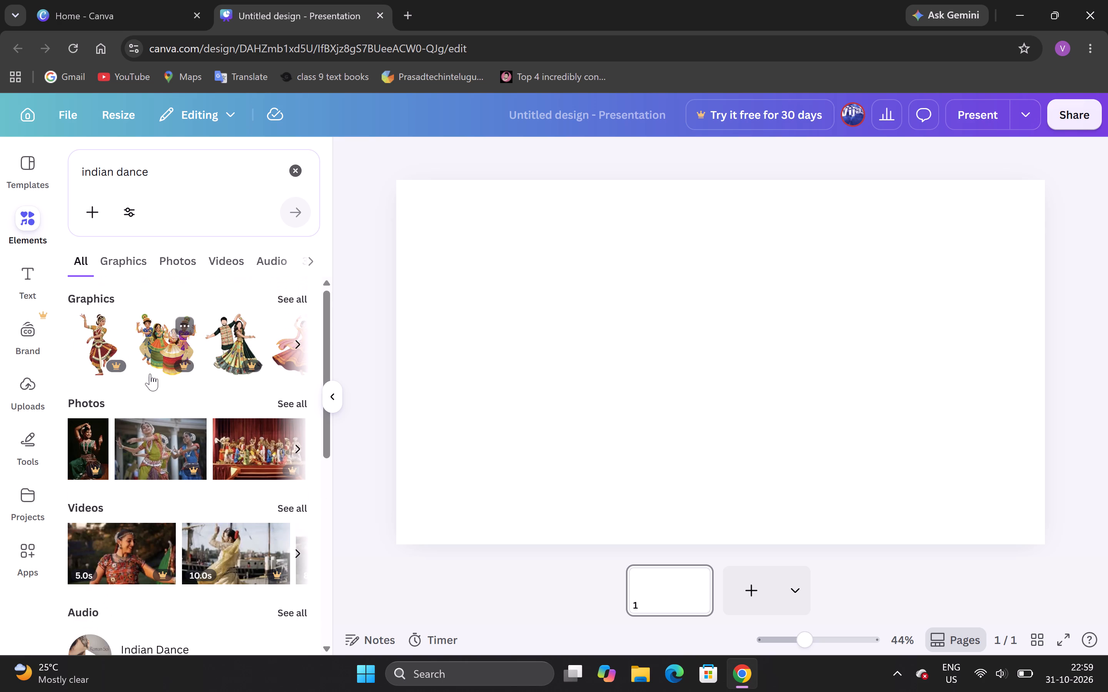
{"action": "left_click", "coordinate": [128, 256]}
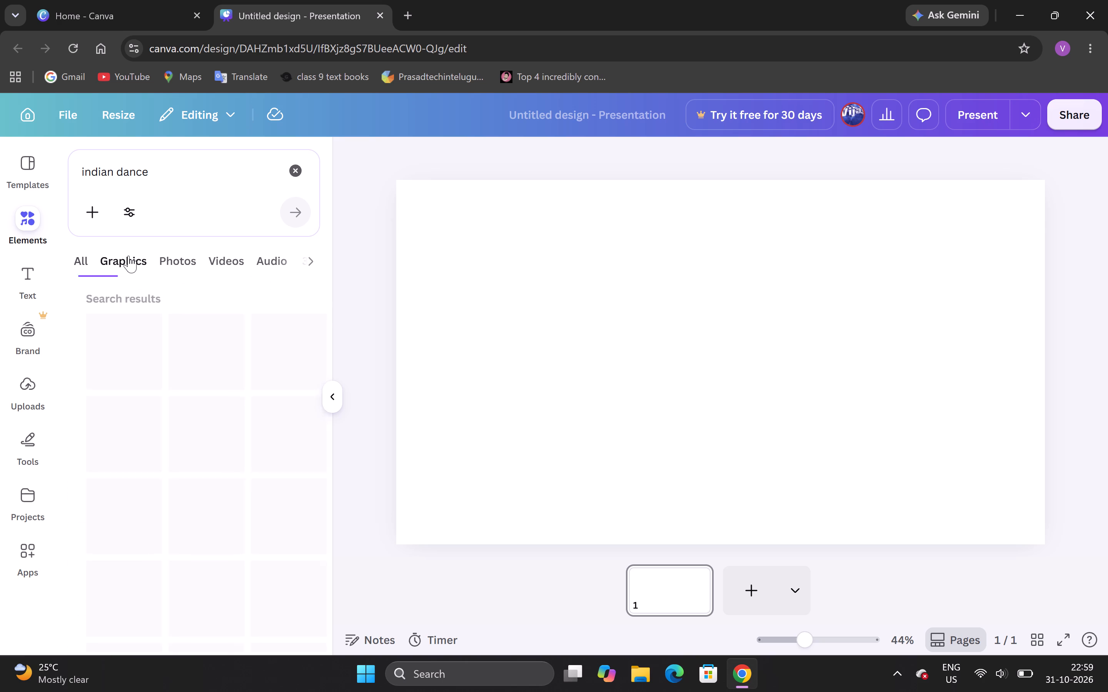
{"action": "left_click", "coordinate": [189, 272]}
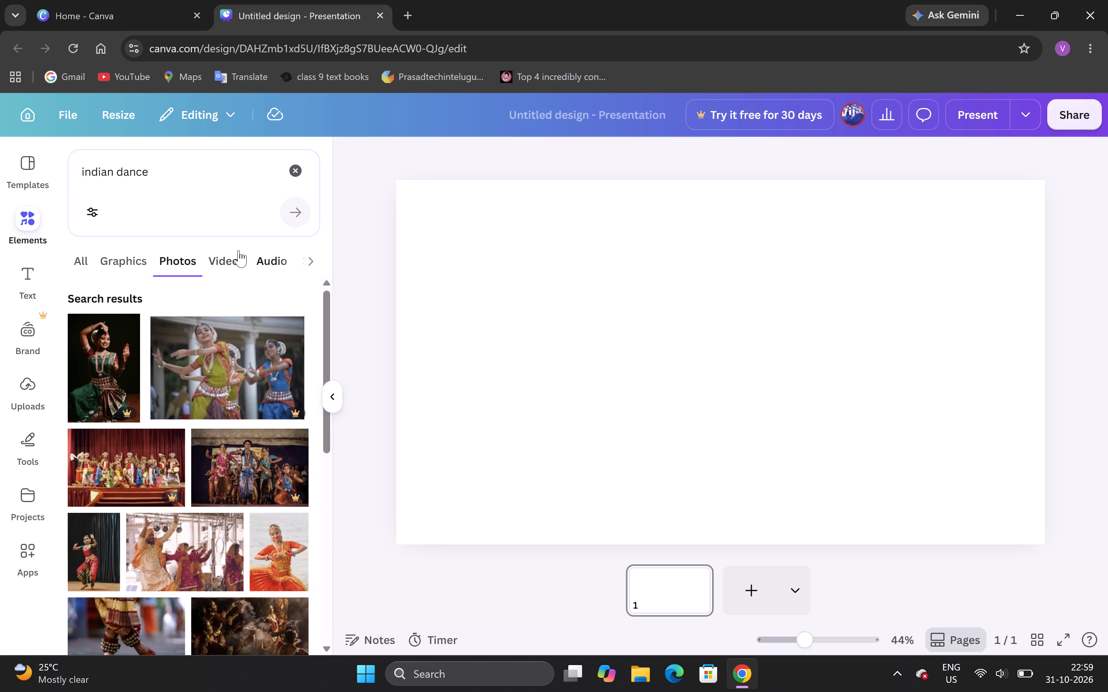
{"action": "left_click", "coordinate": [135, 254]}
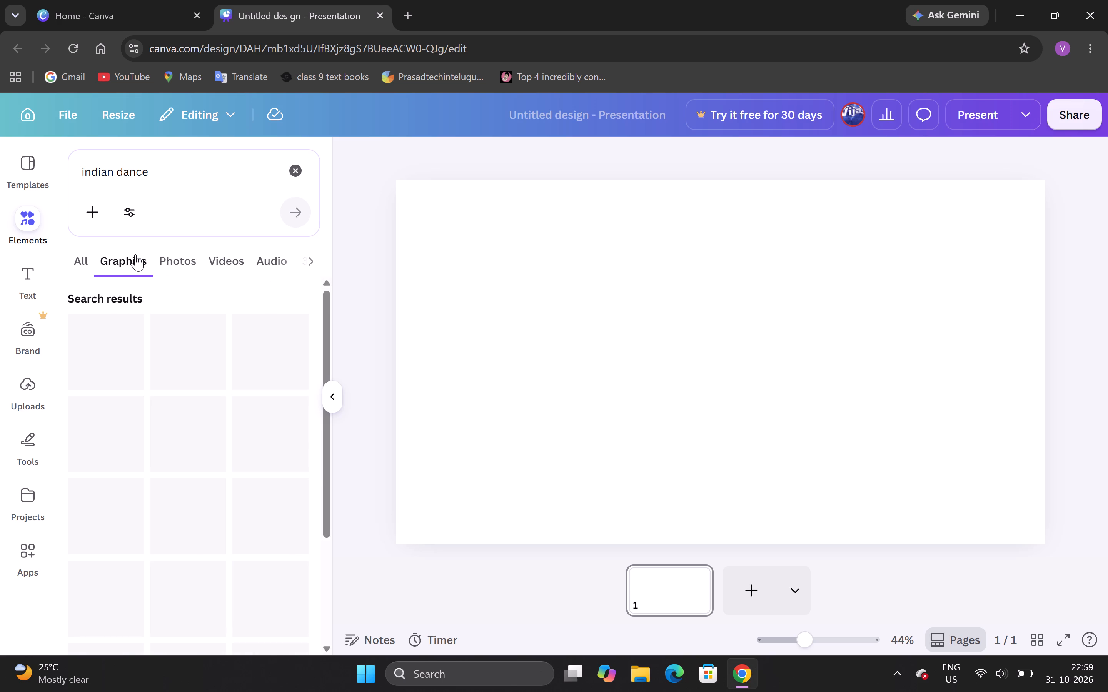
Look through the indian dance graphics for a dancer figure that suits the blank page.
{"action": "scroll", "coordinate": [140, 397], "scroll_direction": "down", "scroll_amount": 3}
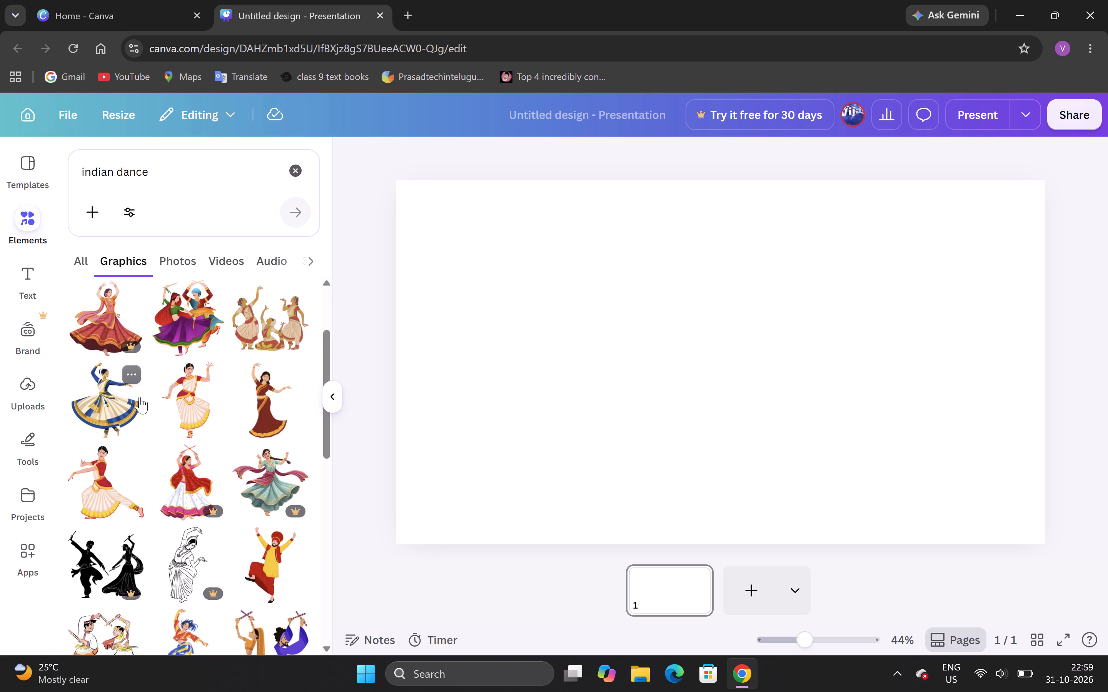
{"action": "scroll", "coordinate": [140, 397], "scroll_direction": "down", "scroll_amount": 5}
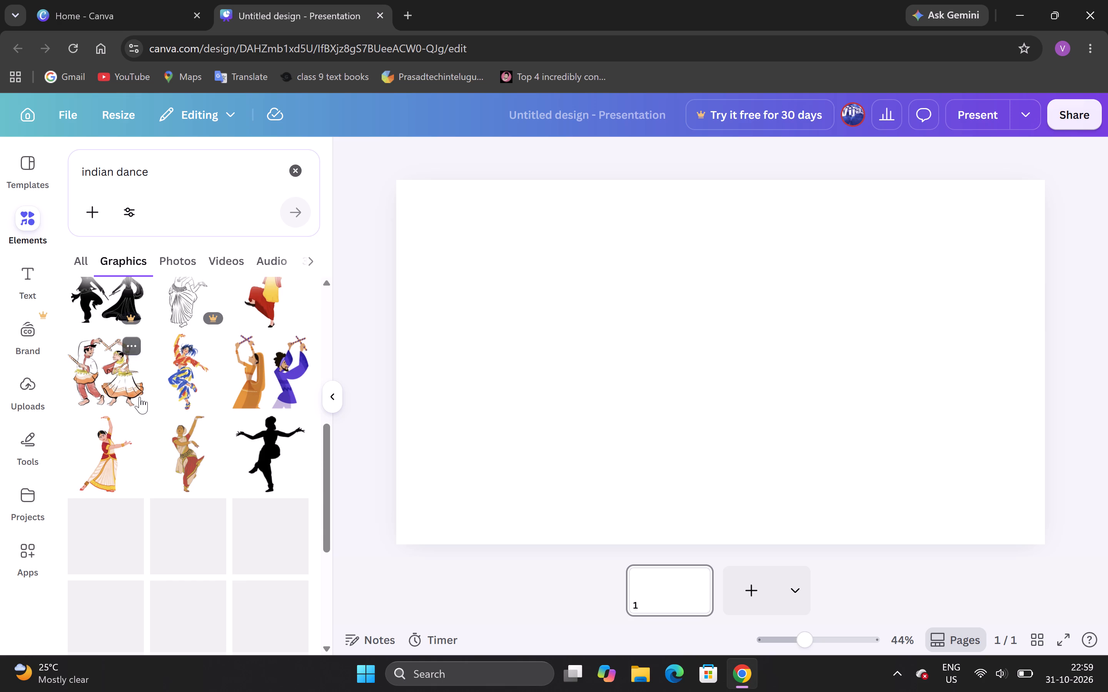
{"action": "scroll", "coordinate": [140, 397], "scroll_direction": "down", "scroll_amount": 2}
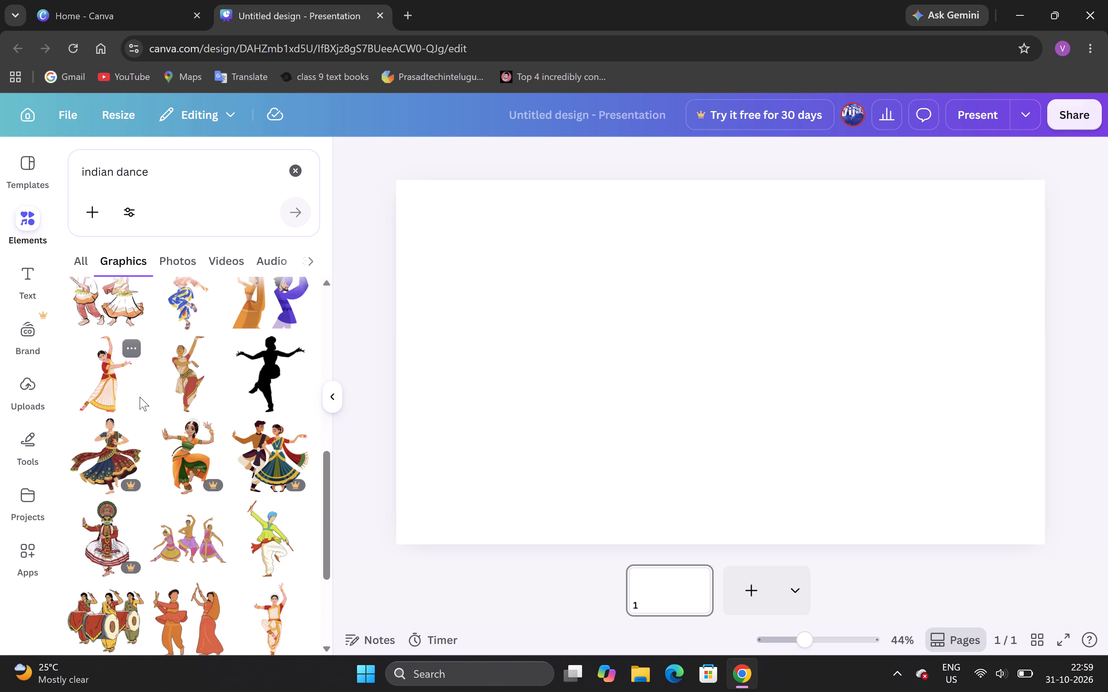
{"action": "scroll", "coordinate": [140, 397], "scroll_direction": "down", "scroll_amount": 5}
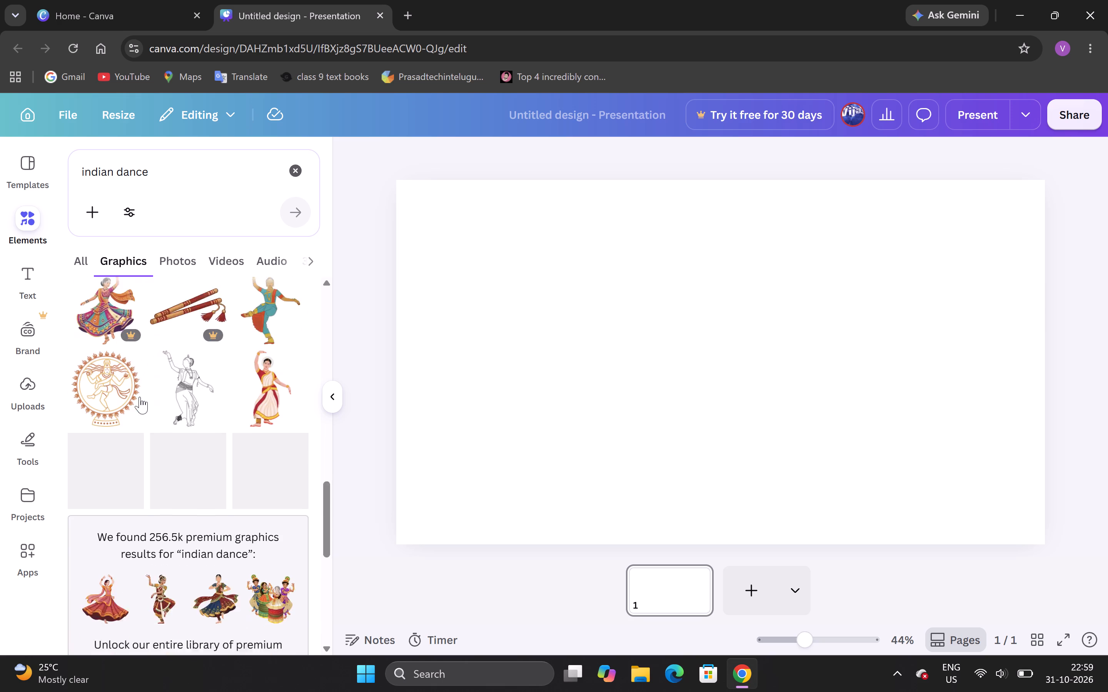
{"action": "scroll", "coordinate": [140, 397], "scroll_direction": "up", "scroll_amount": 1}
{"action": "scroll", "coordinate": [140, 397], "scroll_direction": "right", "scroll_amount": 3}
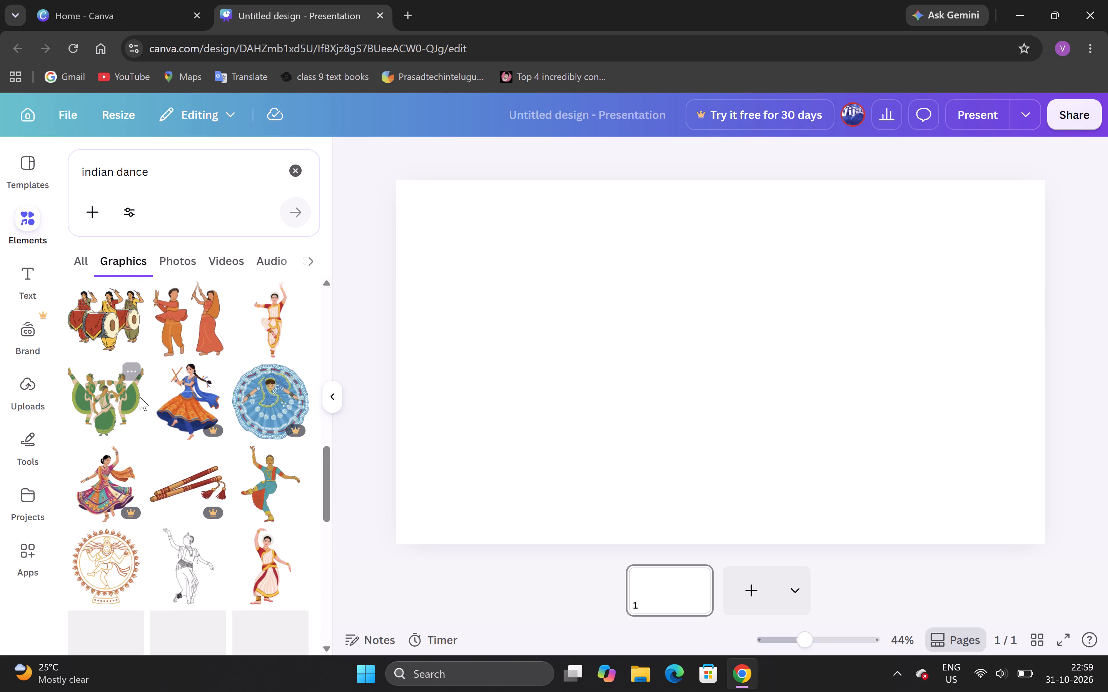
{"action": "scroll", "coordinate": [140, 397], "scroll_direction": "right", "scroll_amount": 1}
{"action": "scroll", "coordinate": [140, 397], "scroll_direction": "up", "scroll_amount": 1}
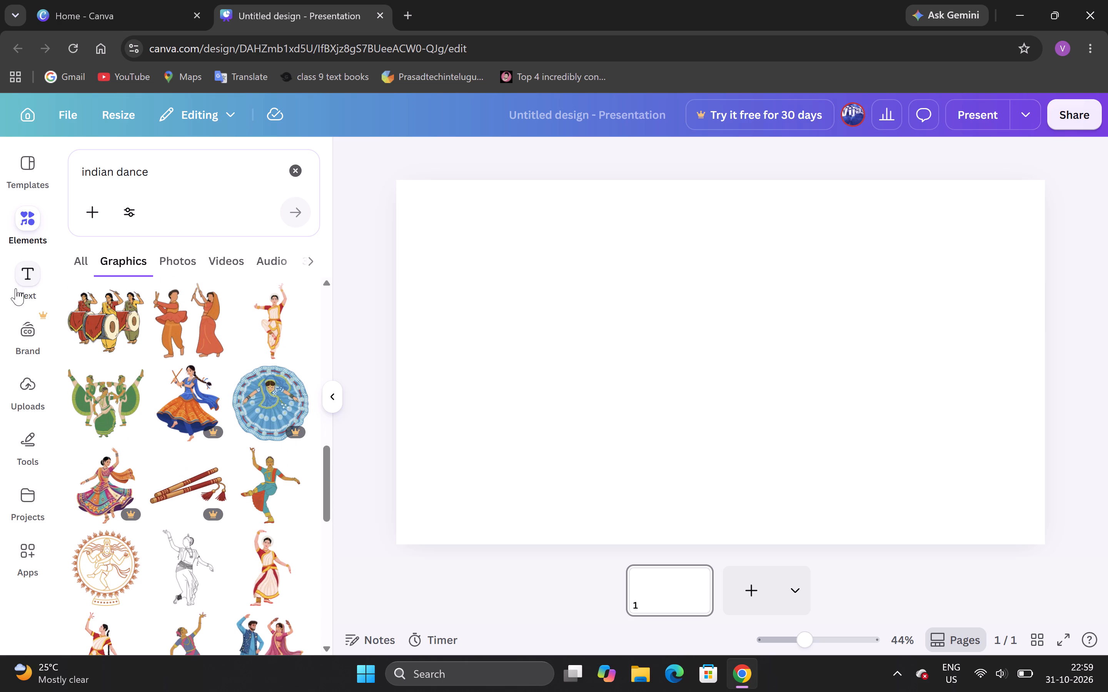
{"action": "left_click", "coordinate": [526, 310]}
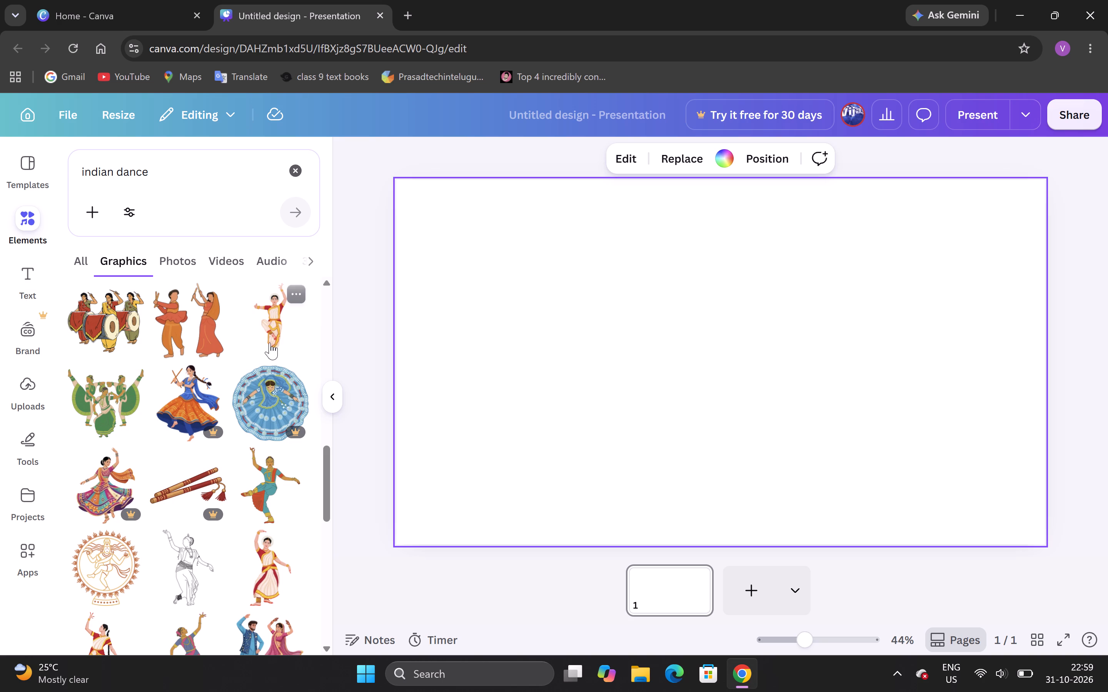
{"action": "scroll", "coordinate": [267, 328], "scroll_direction": "up", "scroll_amount": 6}
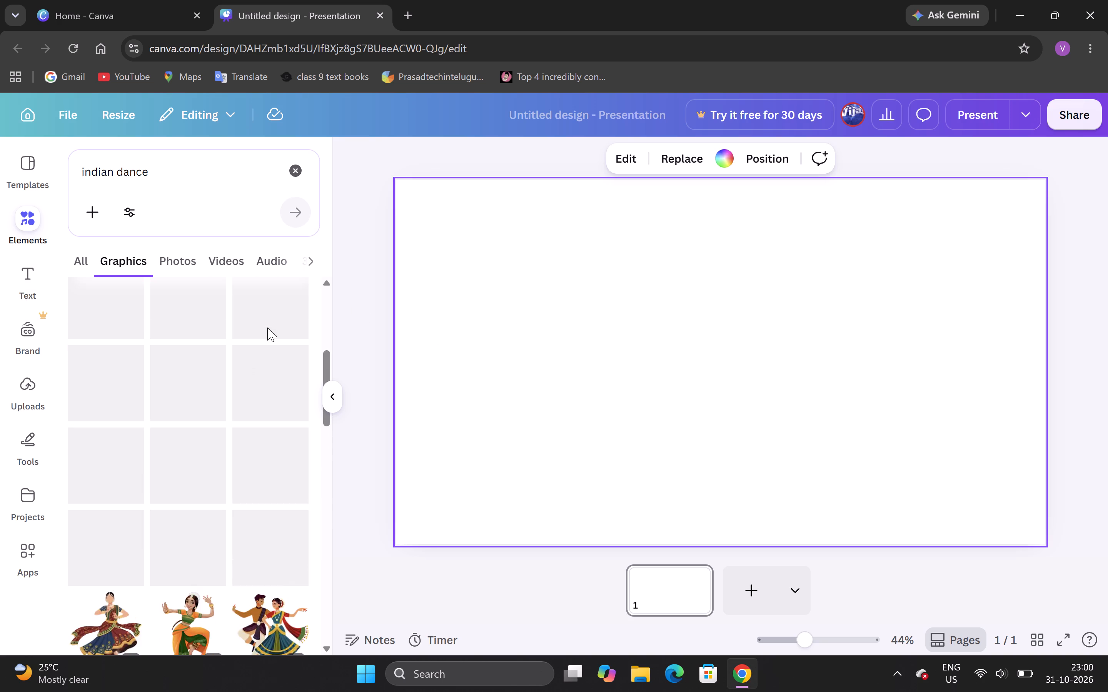
{"action": "scroll", "coordinate": [267, 328], "scroll_direction": "up", "scroll_amount": 2}
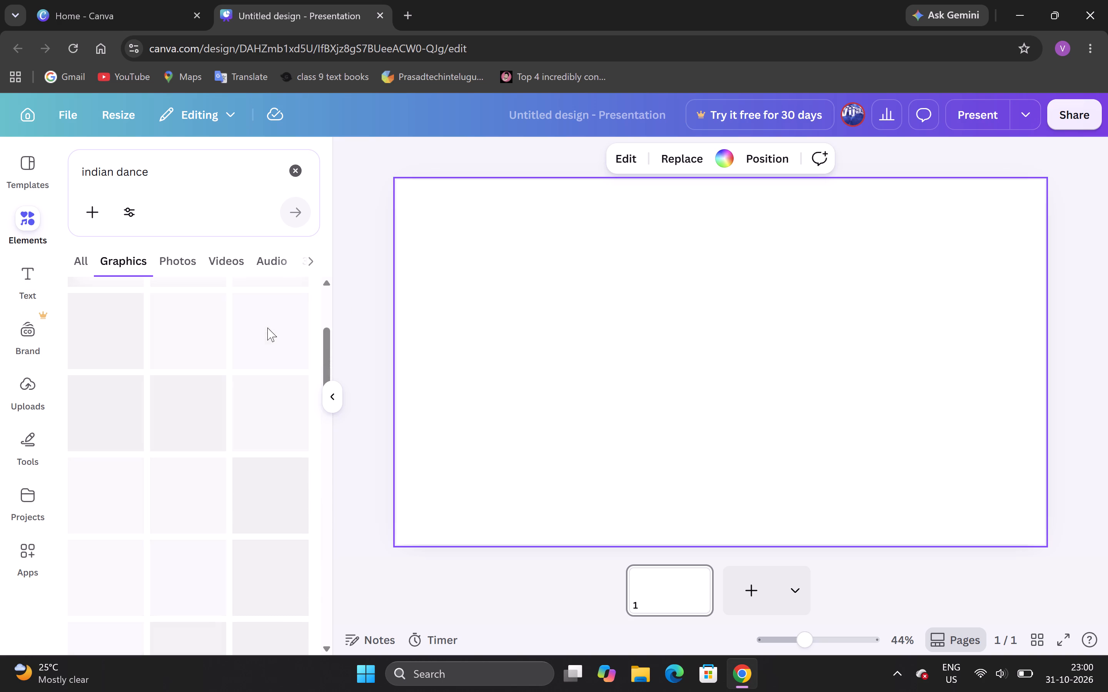
{"action": "scroll", "coordinate": [267, 328], "scroll_direction": "up", "scroll_amount": 3}
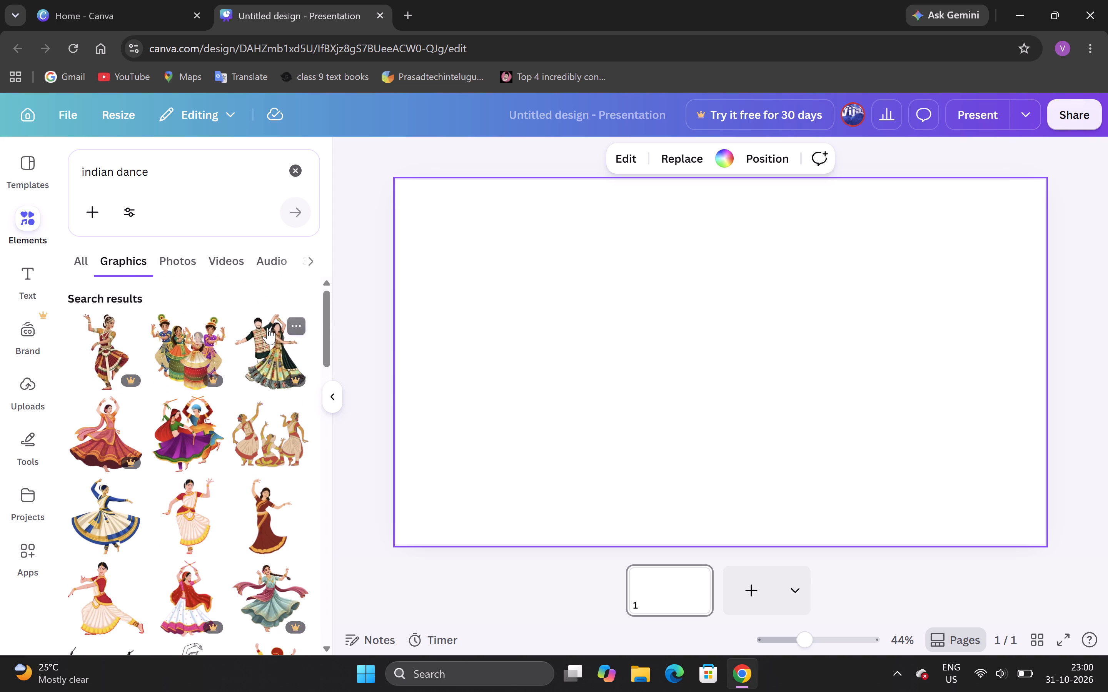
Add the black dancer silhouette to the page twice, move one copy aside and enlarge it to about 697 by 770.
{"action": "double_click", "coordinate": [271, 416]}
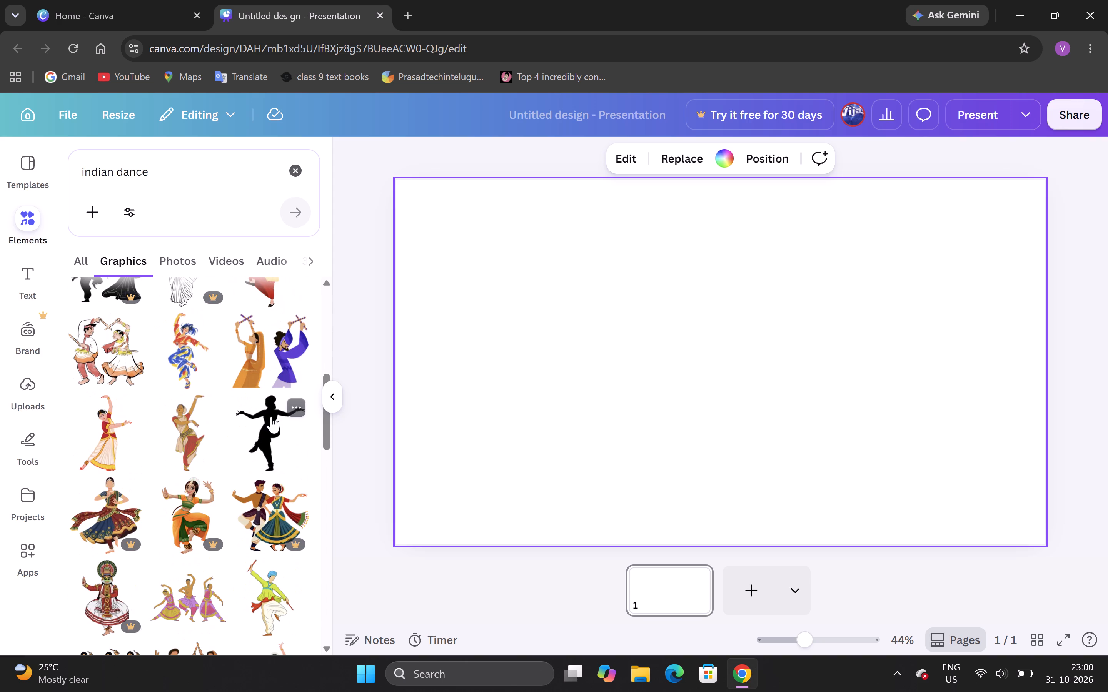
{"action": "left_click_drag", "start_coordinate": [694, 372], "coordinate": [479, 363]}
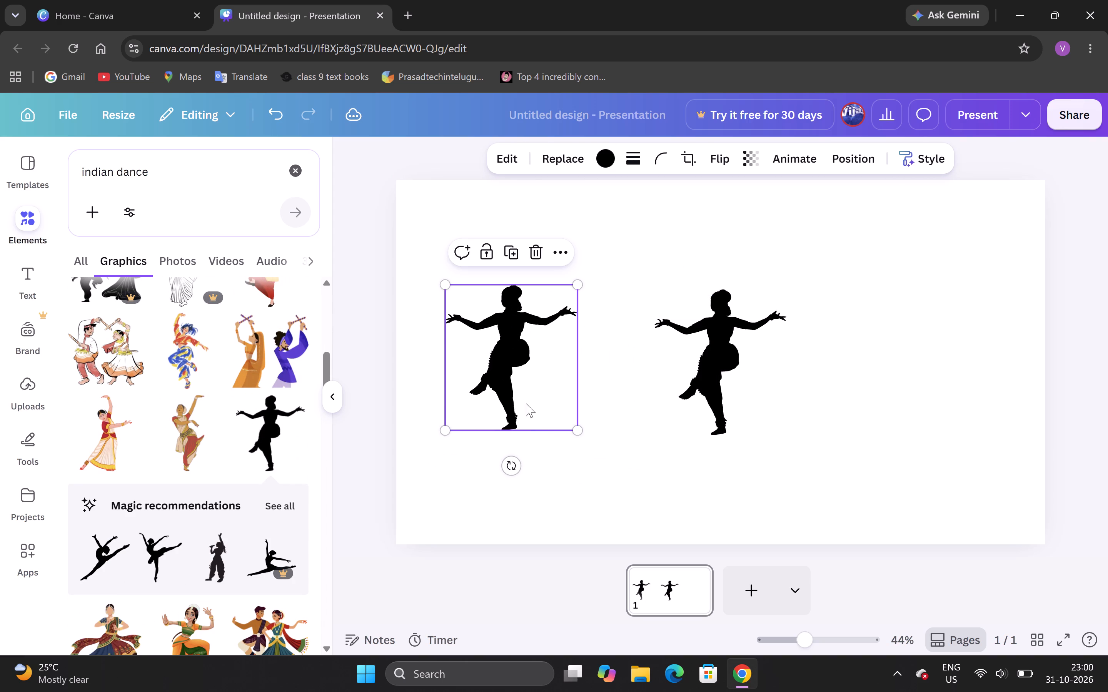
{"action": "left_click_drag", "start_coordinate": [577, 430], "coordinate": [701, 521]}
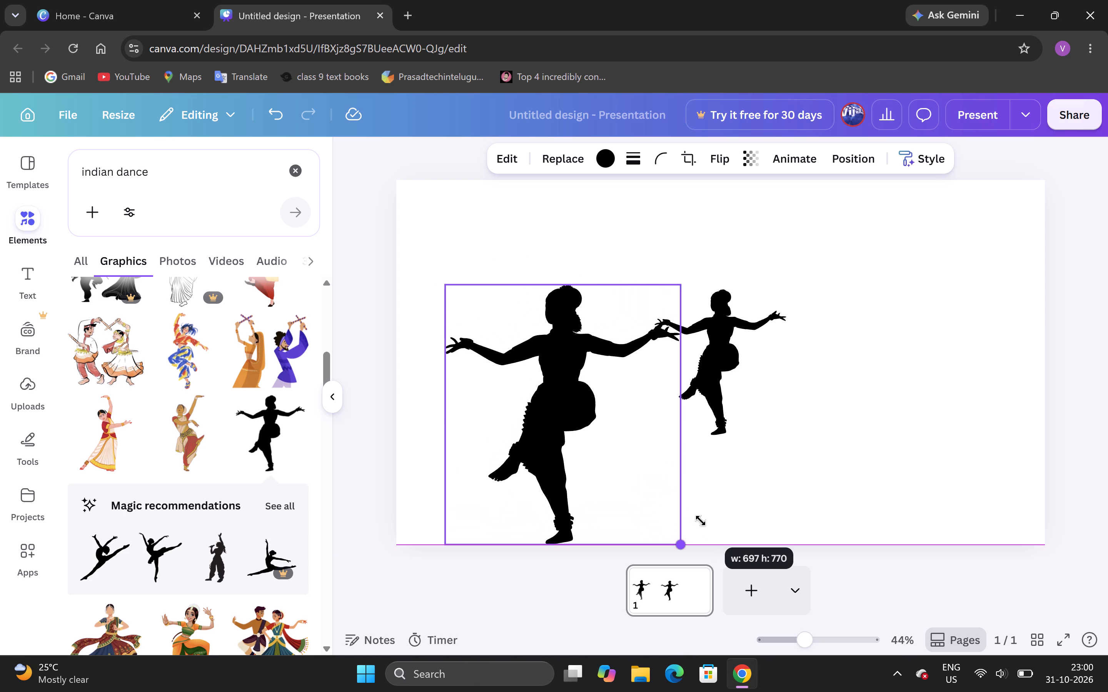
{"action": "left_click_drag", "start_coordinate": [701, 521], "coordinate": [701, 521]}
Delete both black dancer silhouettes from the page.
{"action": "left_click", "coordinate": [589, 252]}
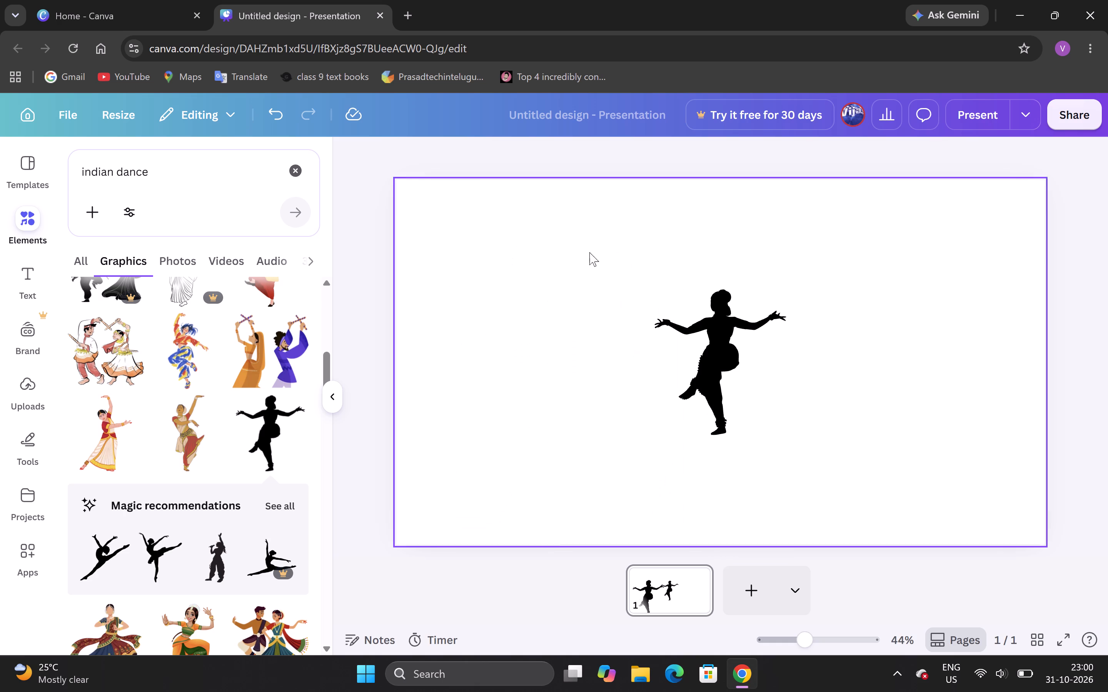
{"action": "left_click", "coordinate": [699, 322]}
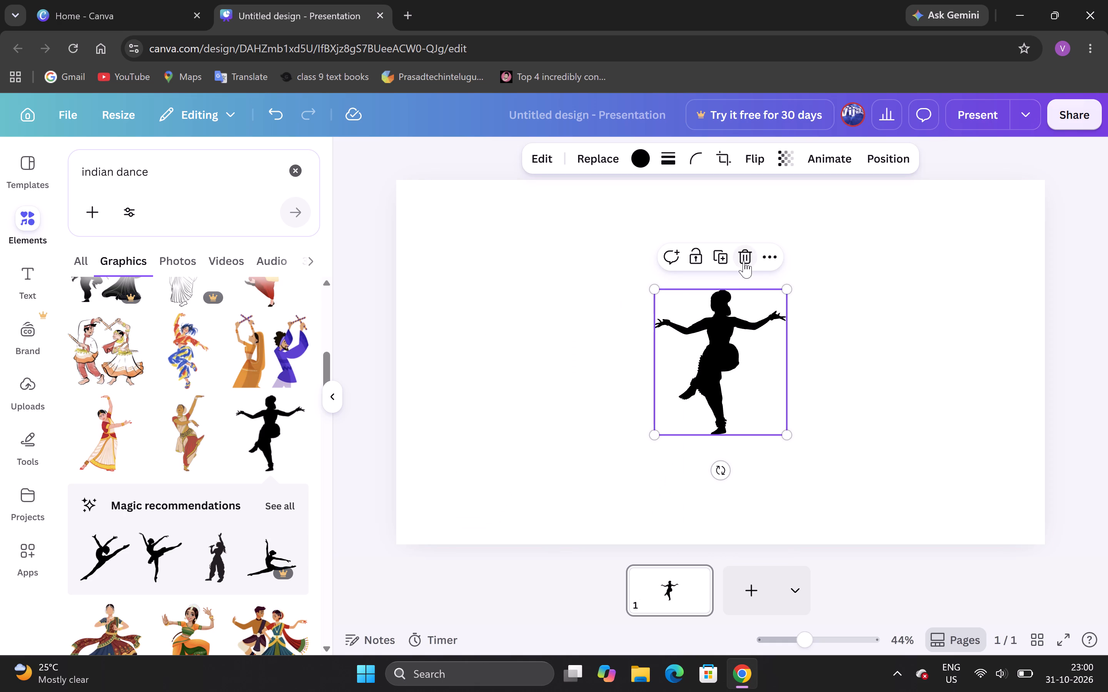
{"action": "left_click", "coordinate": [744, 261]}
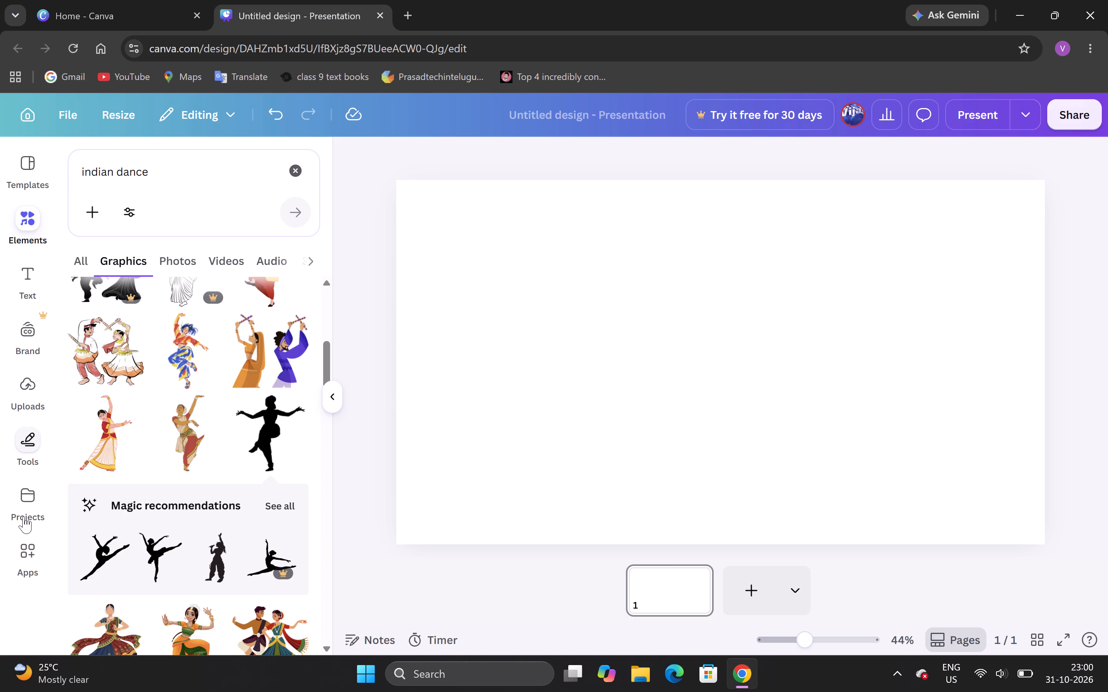
Open the replacement options for the blank page's background and look through the uploaded images.
{"action": "left_click", "coordinate": [513, 512]}
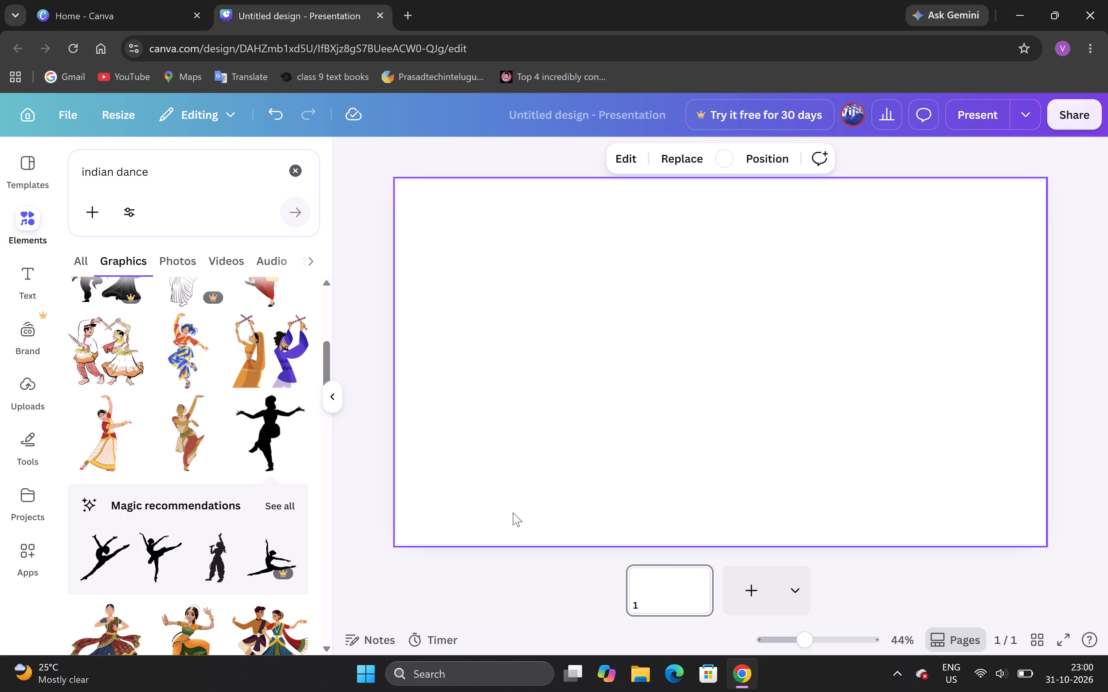
{"action": "double_click", "coordinate": [546, 312]}
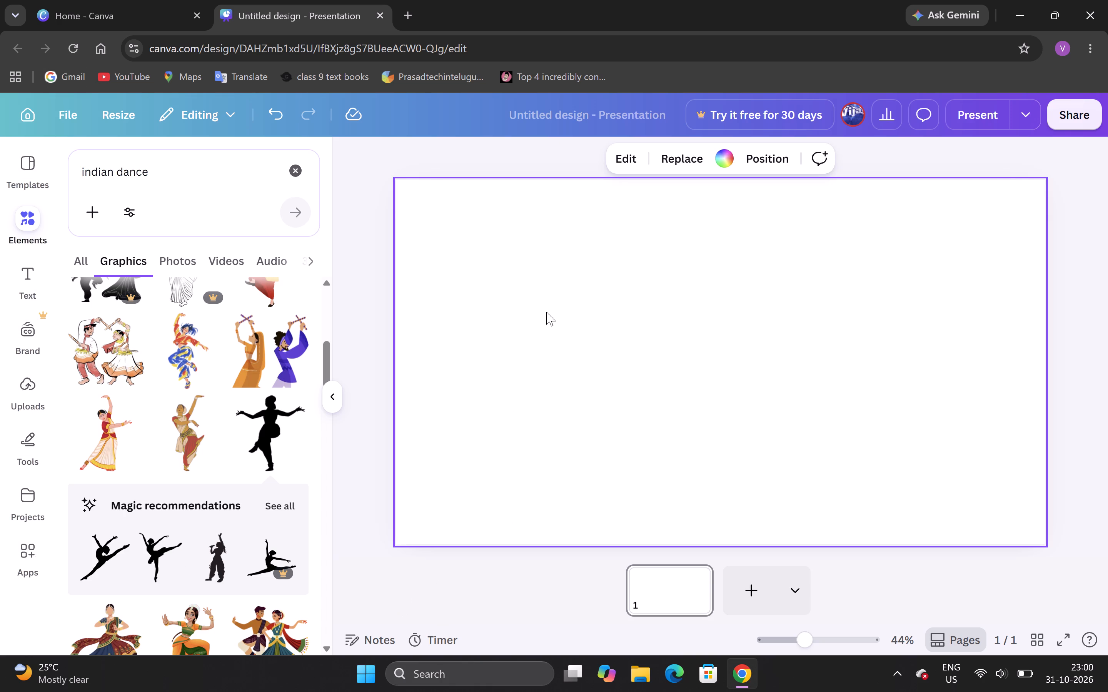
{"action": "left_click", "coordinate": [691, 153]}
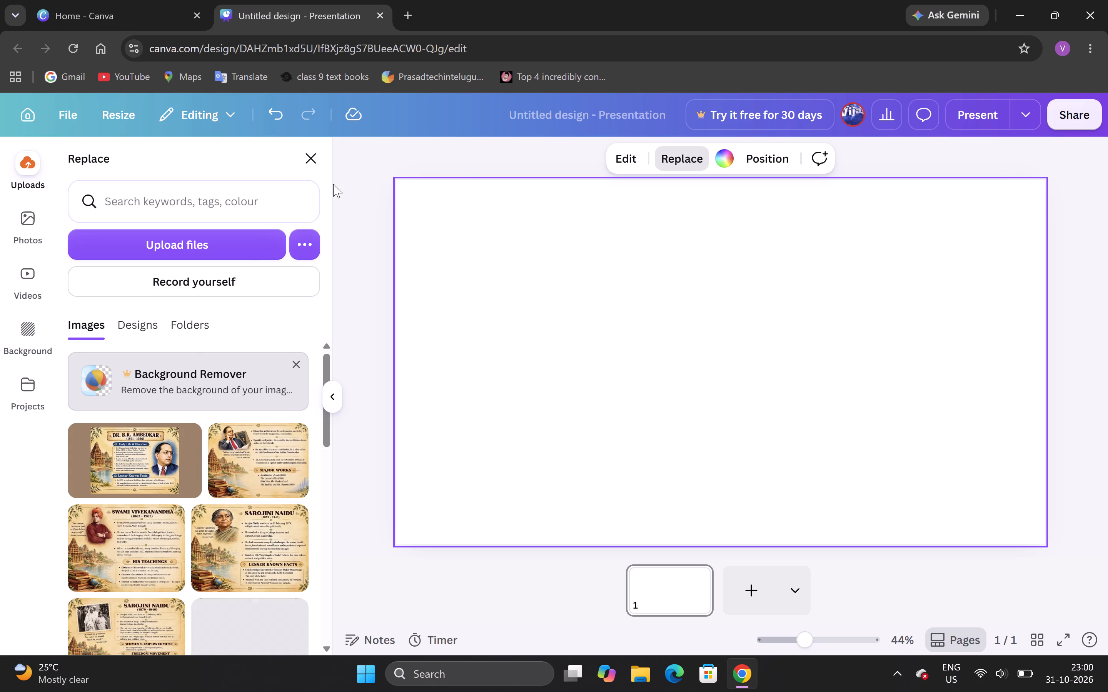
{"action": "scroll", "coordinate": [184, 422], "scroll_direction": "down", "scroll_amount": 5}
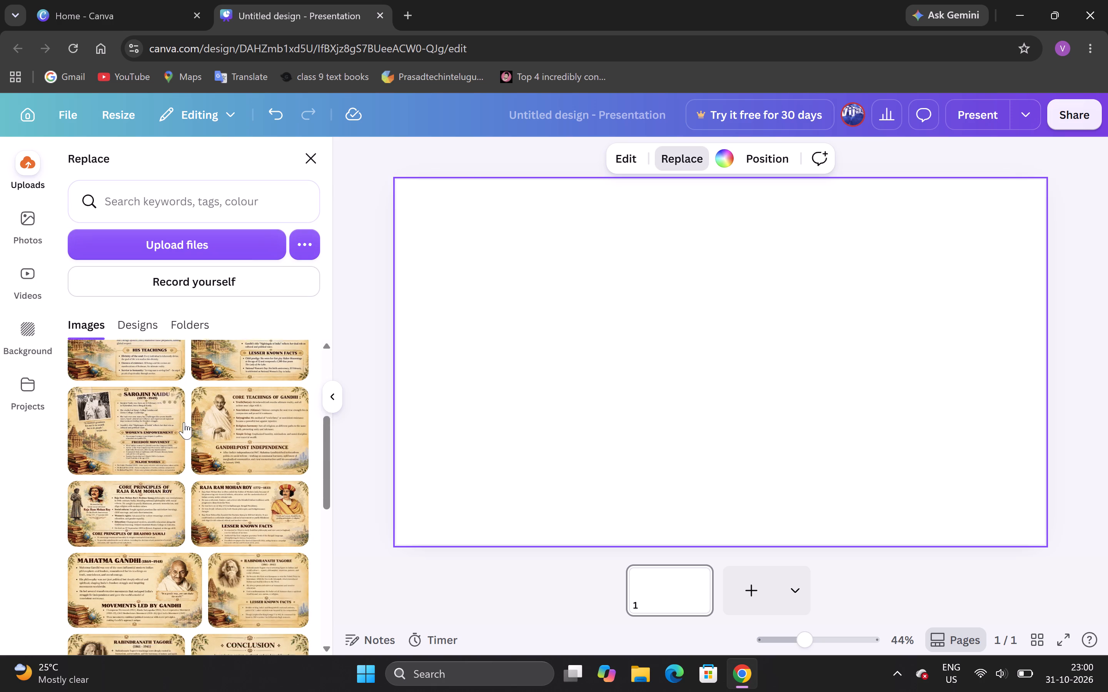
{"action": "scroll", "coordinate": [184, 422], "scroll_direction": "down", "scroll_amount": 2}
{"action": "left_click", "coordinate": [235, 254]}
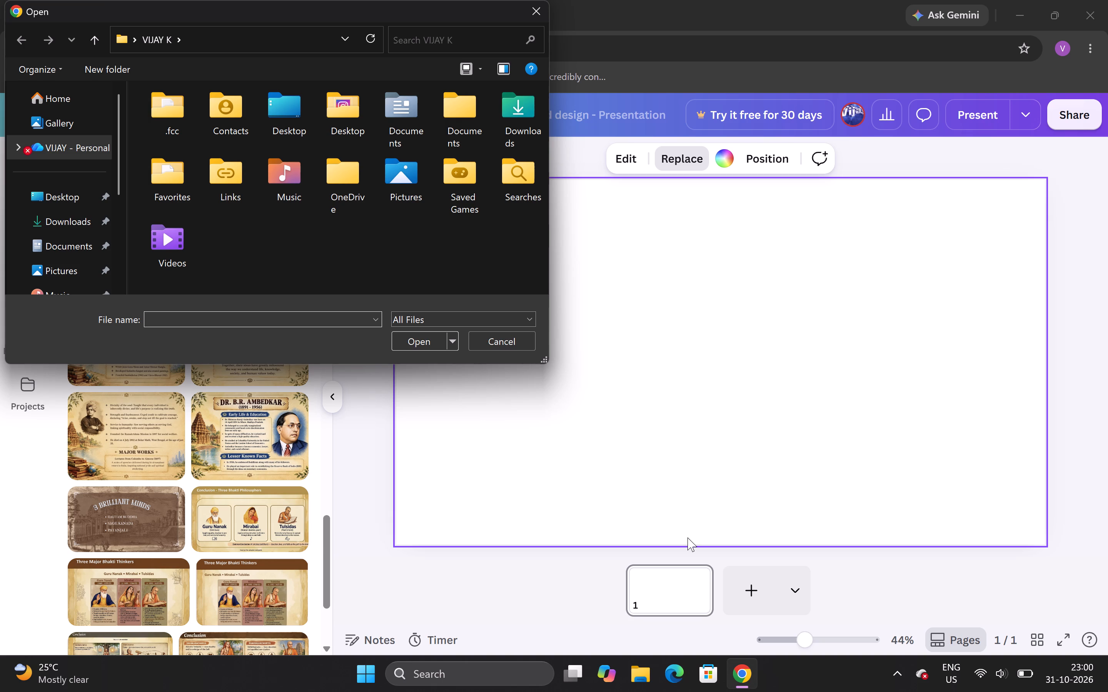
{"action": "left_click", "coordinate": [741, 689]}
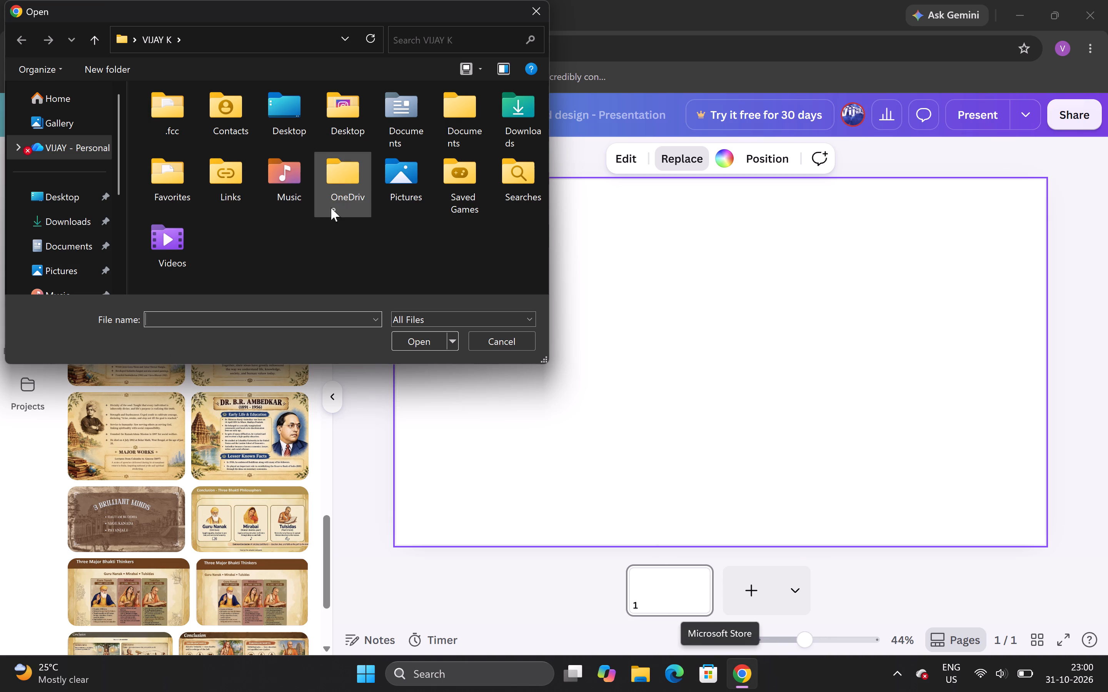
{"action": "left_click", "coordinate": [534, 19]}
Search the uploaded images for maroon, and close the background replacement options.
{"action": "left_click", "coordinate": [162, 210]}
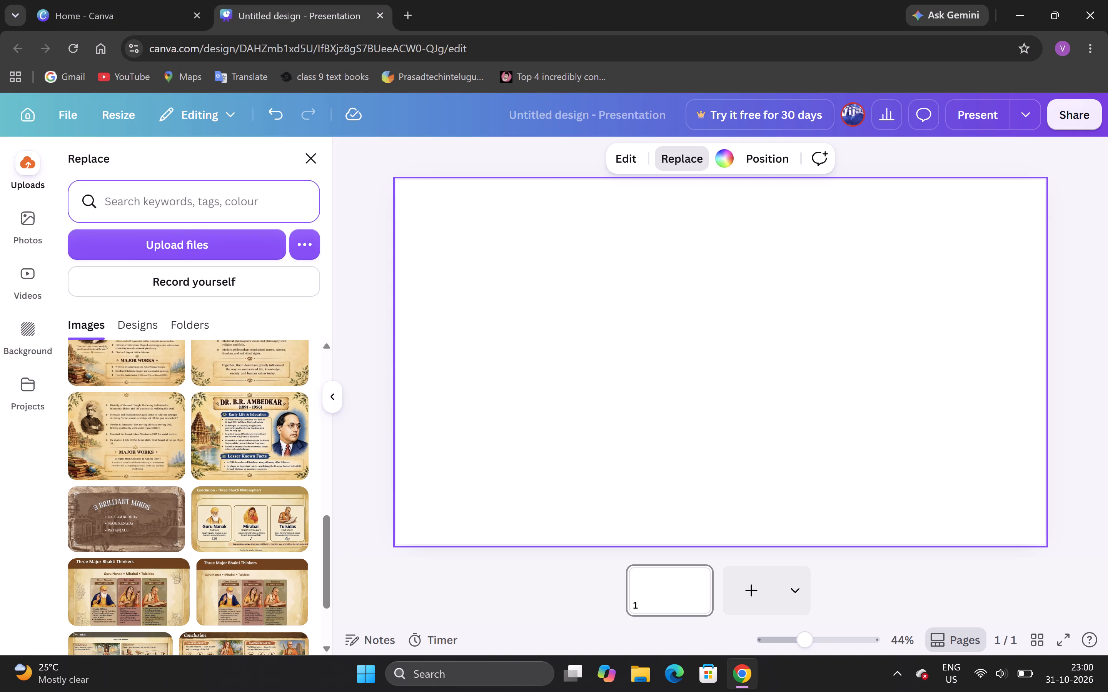
{"action": "left_click", "coordinate": [156, 206]}
{"action": "type", "text": "maroon"}
{"action": "key", "text": "Return"}
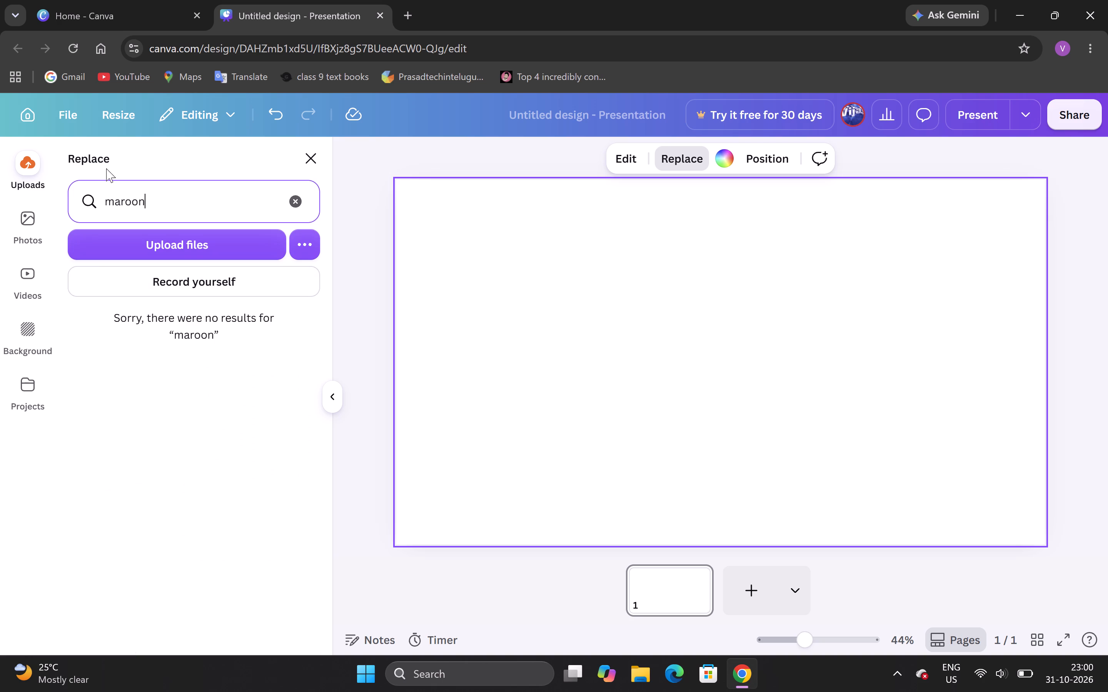
{"action": "left_click", "coordinate": [318, 163]}
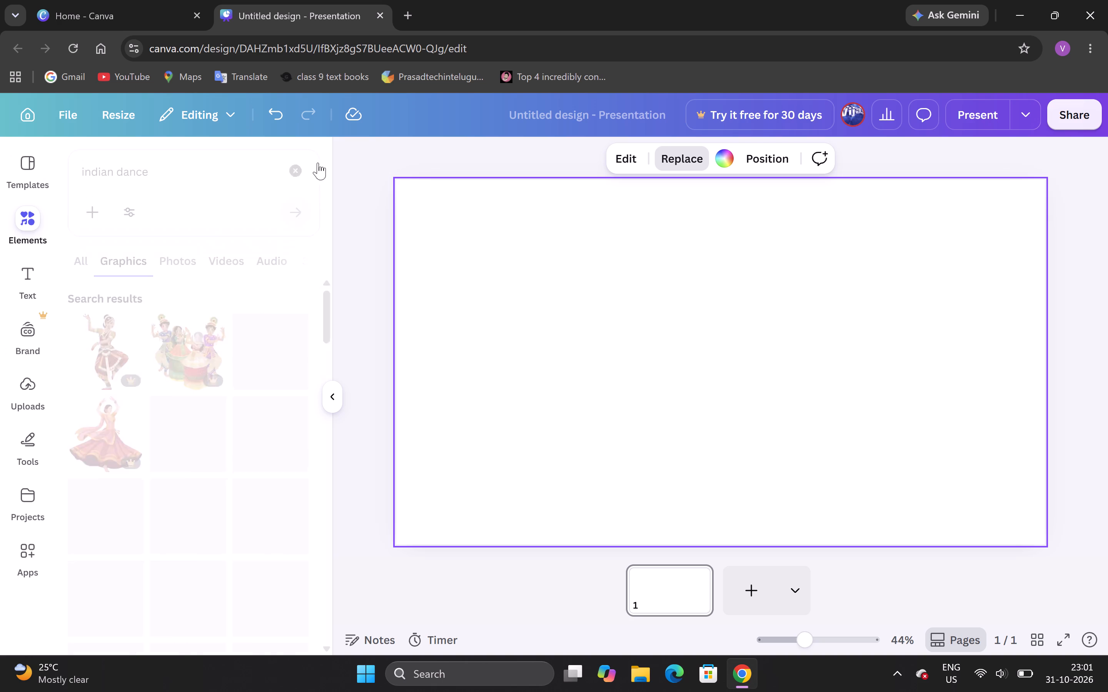
Replace the indian dance element search with a search for maroon.
{"action": "triple_click", "coordinate": [191, 172]}
{"action": "key", "text": "BackSpace"}
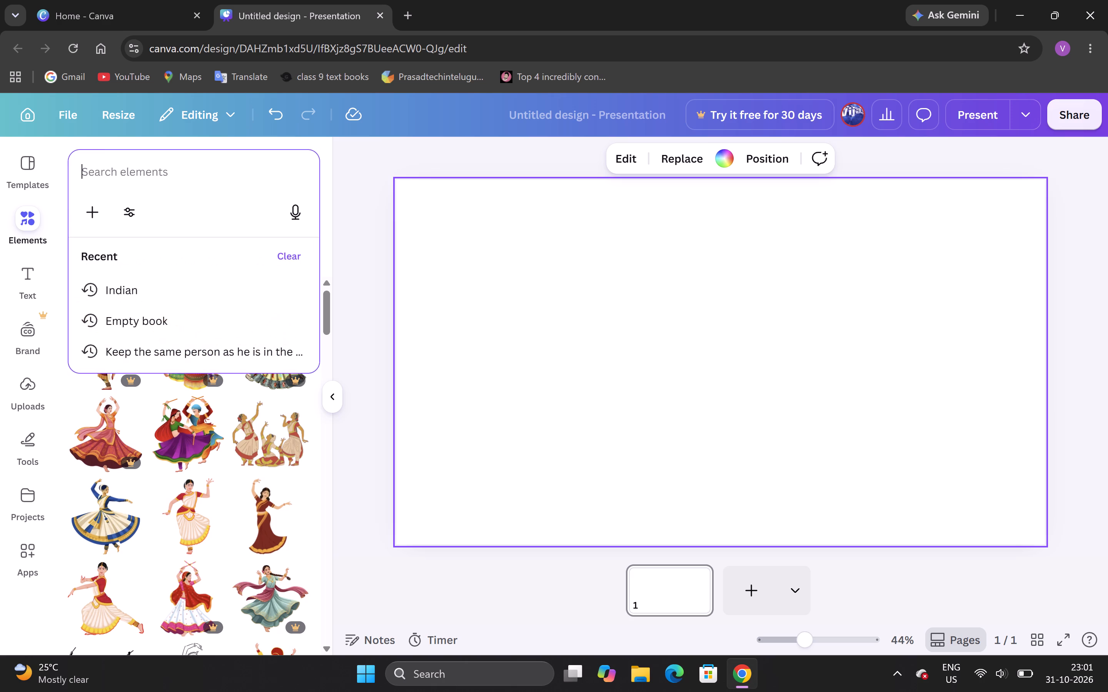
{"action": "type", "text": "maroon"}
{"action": "key", "text": "Return"}
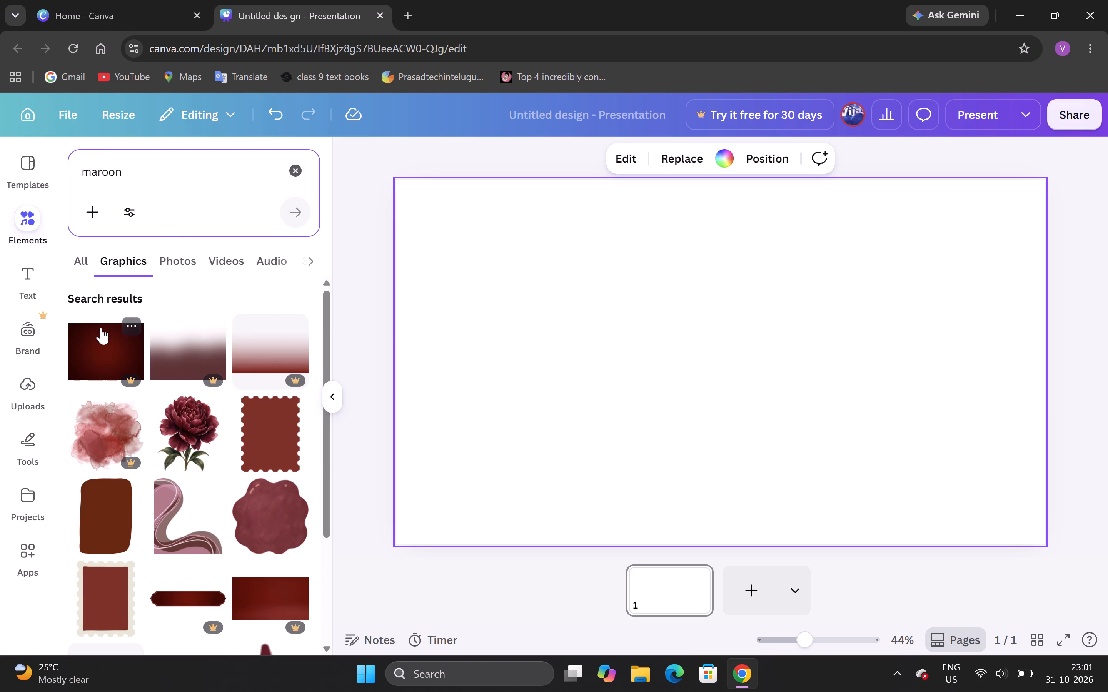
Look through the maroon graphics for something suitable as a page background.
{"action": "scroll", "coordinate": [133, 371], "scroll_direction": "down", "scroll_amount": 1}
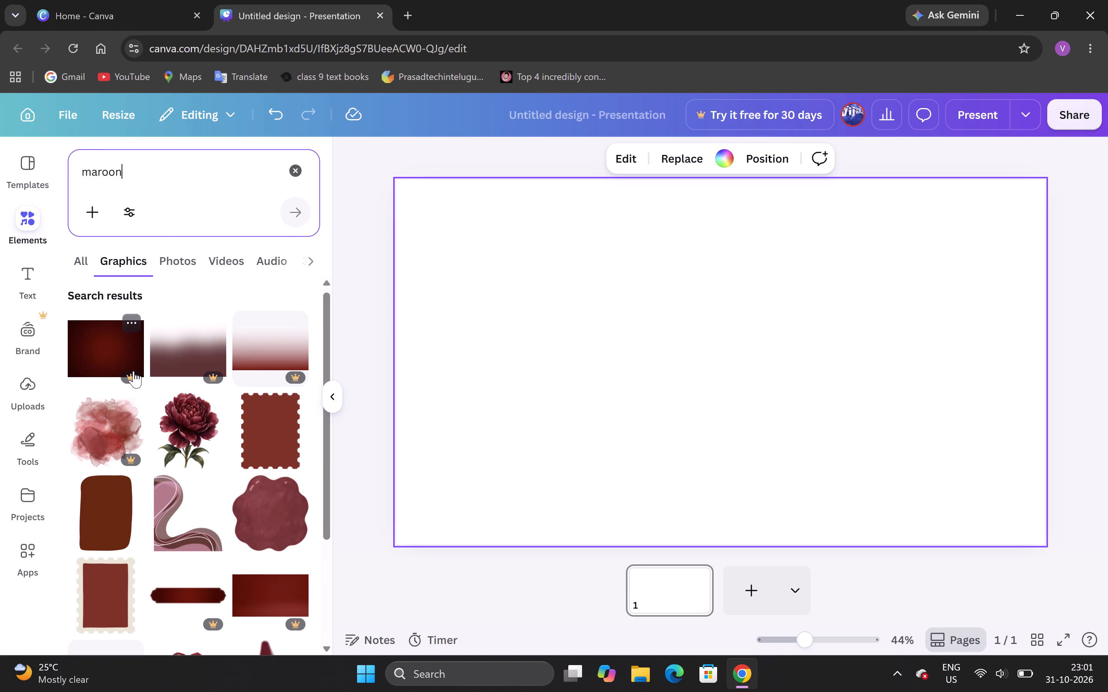
{"action": "scroll", "coordinate": [133, 371], "scroll_direction": "down", "scroll_amount": 2}
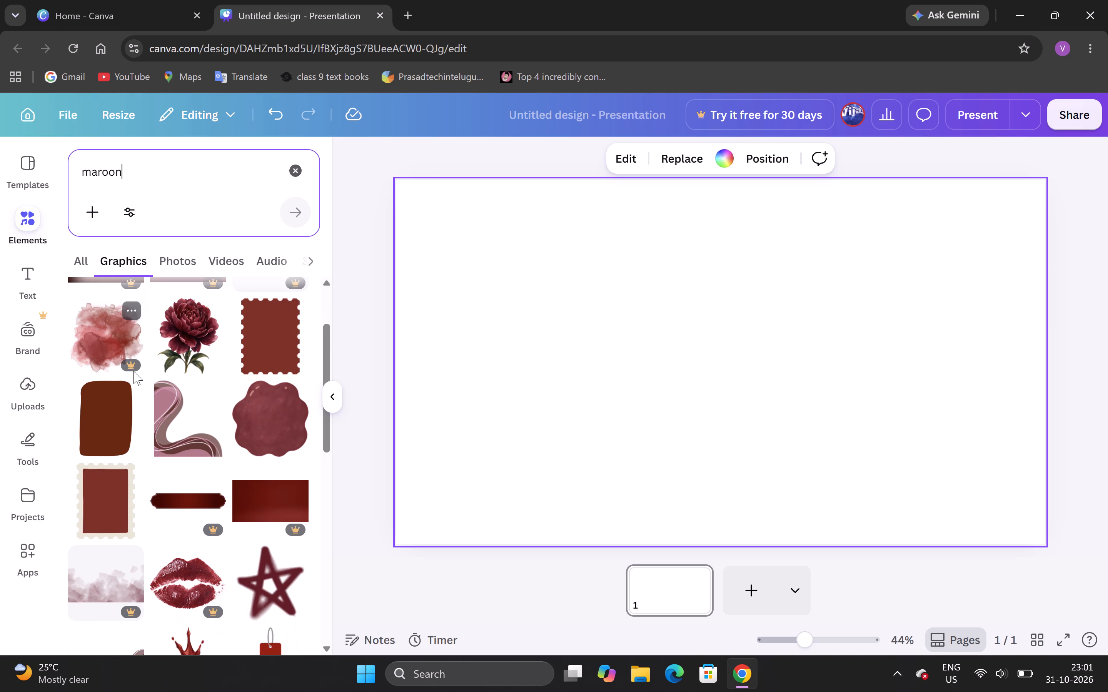
{"action": "scroll", "coordinate": [133, 371], "scroll_direction": "down", "scroll_amount": 4}
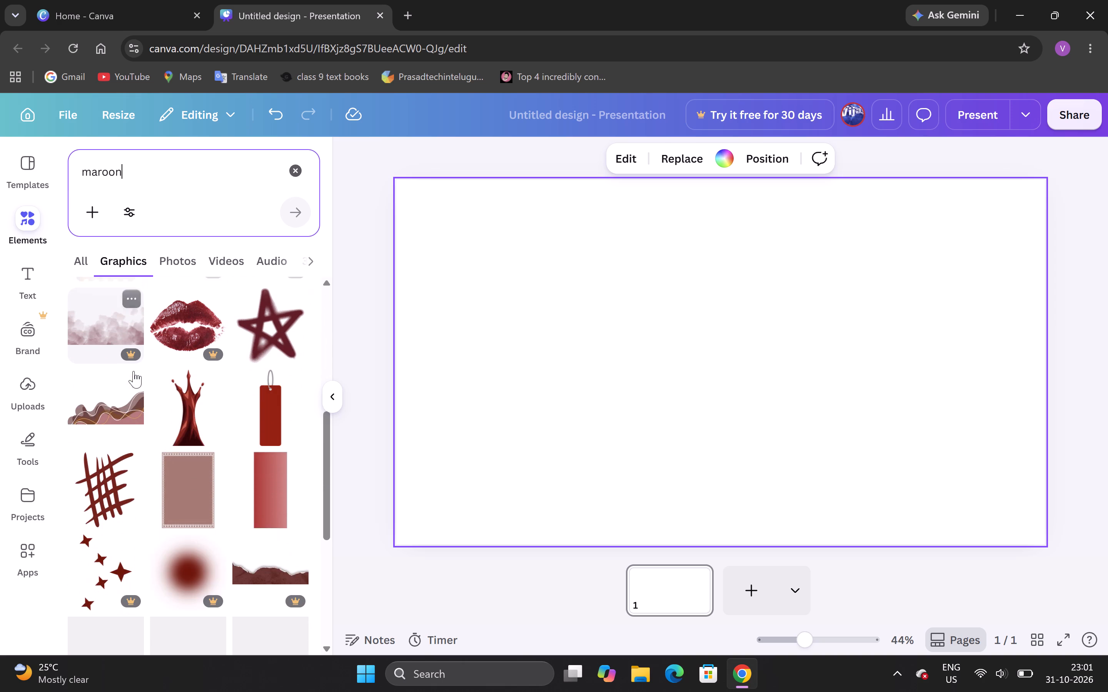
{"action": "scroll", "coordinate": [133, 371], "scroll_direction": "down", "scroll_amount": 4}
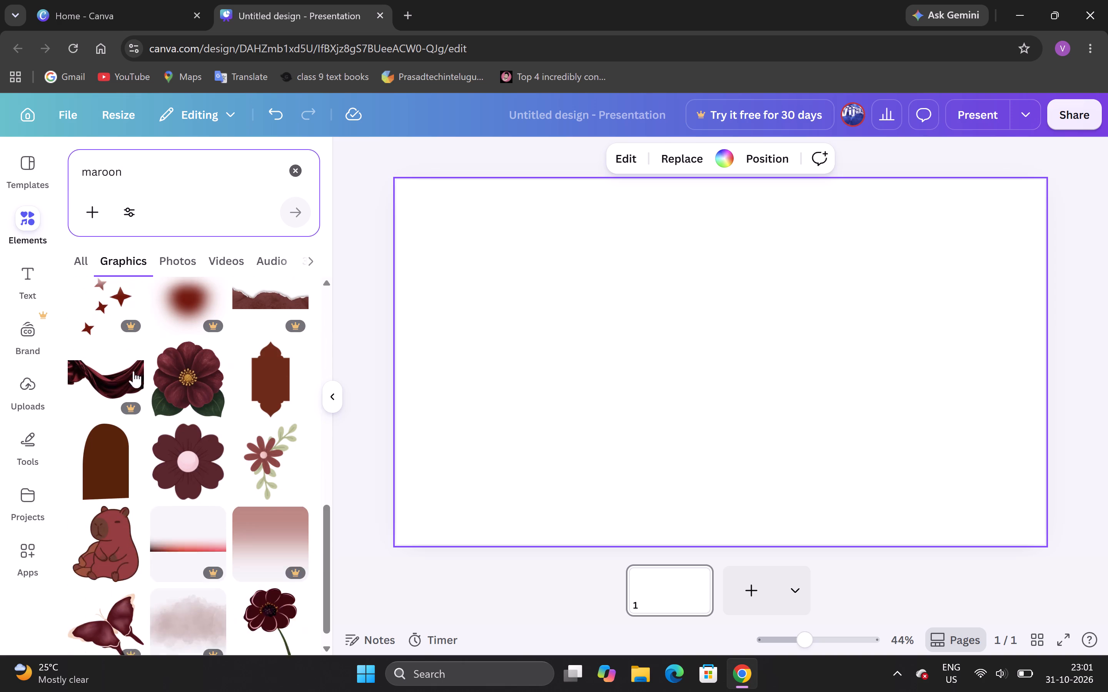
{"action": "scroll", "coordinate": [133, 371], "scroll_direction": "down", "scroll_amount": 3}
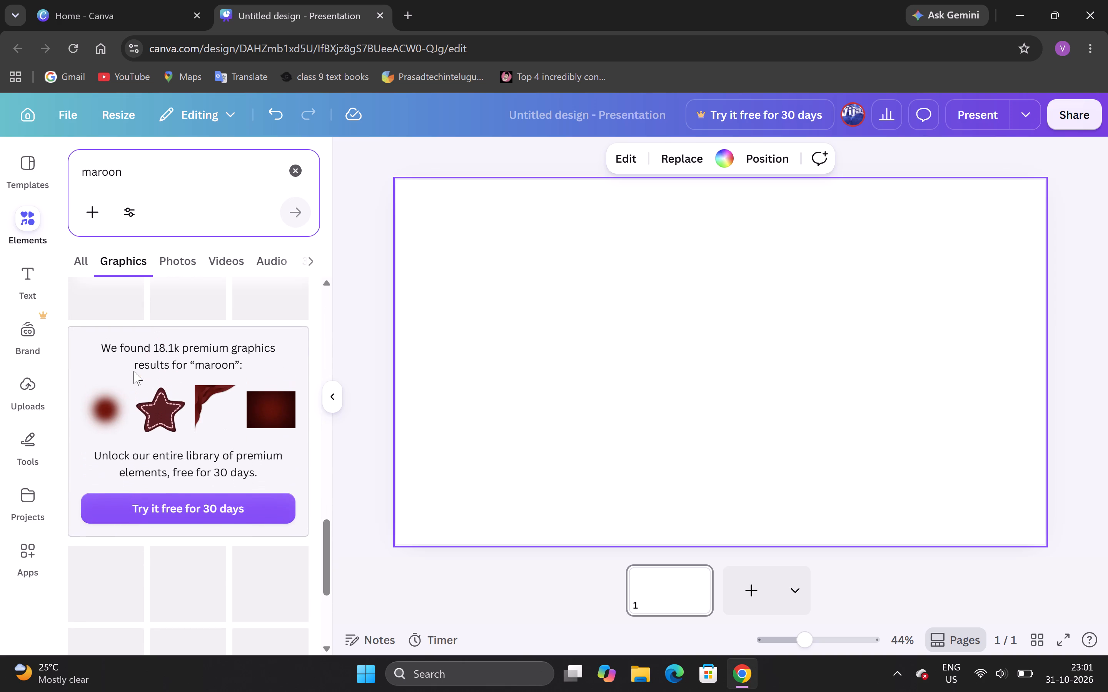
{"action": "scroll", "coordinate": [133, 371], "scroll_direction": "down", "scroll_amount": 2}
Show all types of maroon results and add the dark red draped curtain photo to the page.
{"action": "left_click", "coordinate": [85, 256]}
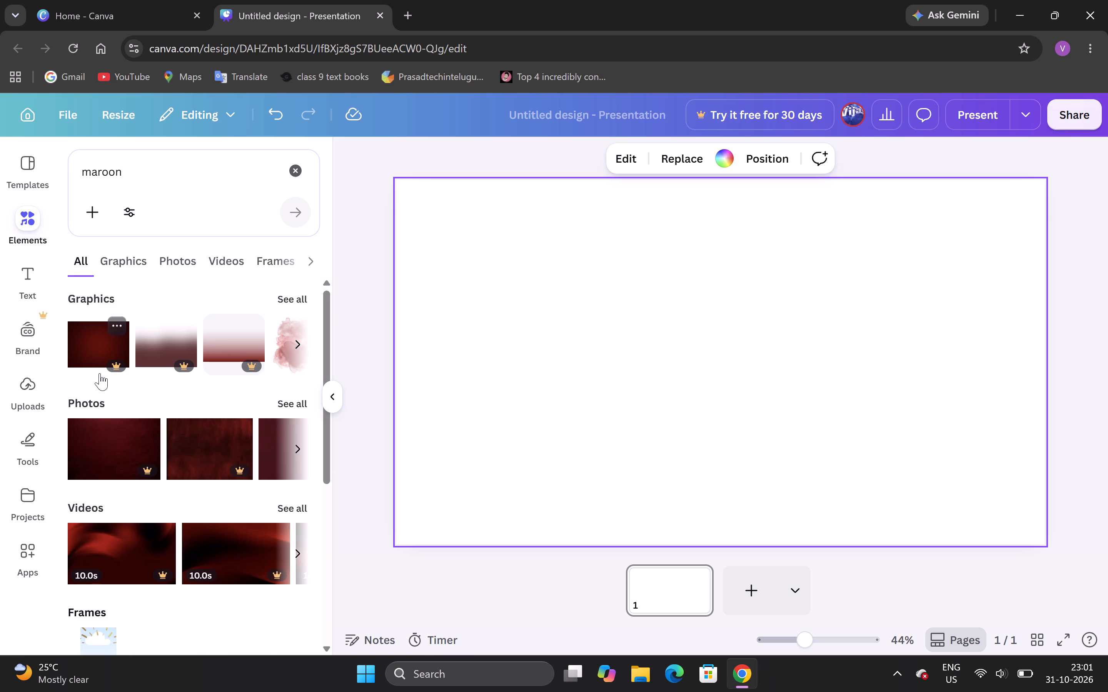
{"action": "scroll", "coordinate": [100, 373], "scroll_direction": "down", "scroll_amount": 1}
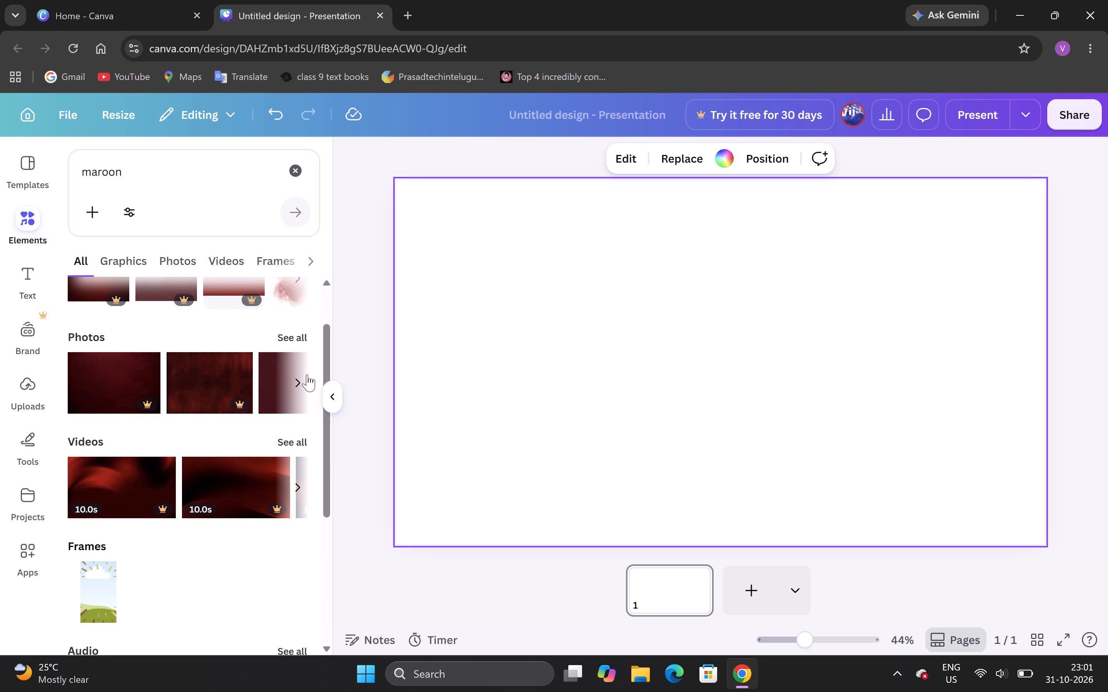
{"action": "left_click", "coordinate": [305, 379]}
{"action": "left_click", "coordinate": [287, 386]}
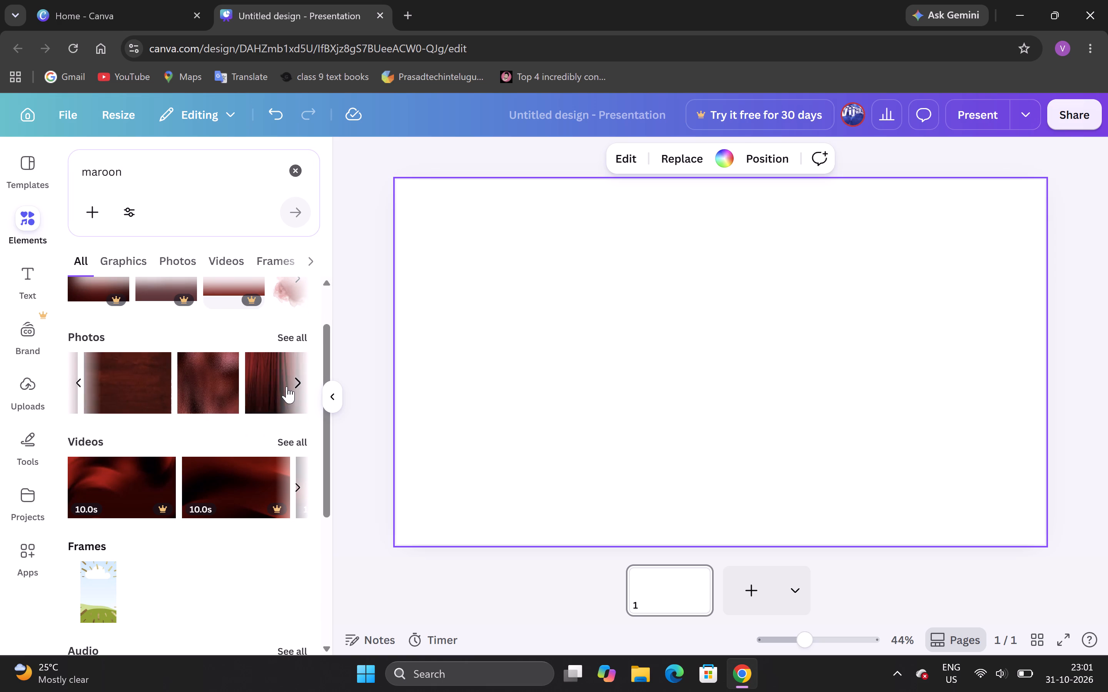
{"action": "left_click", "coordinate": [287, 386]}
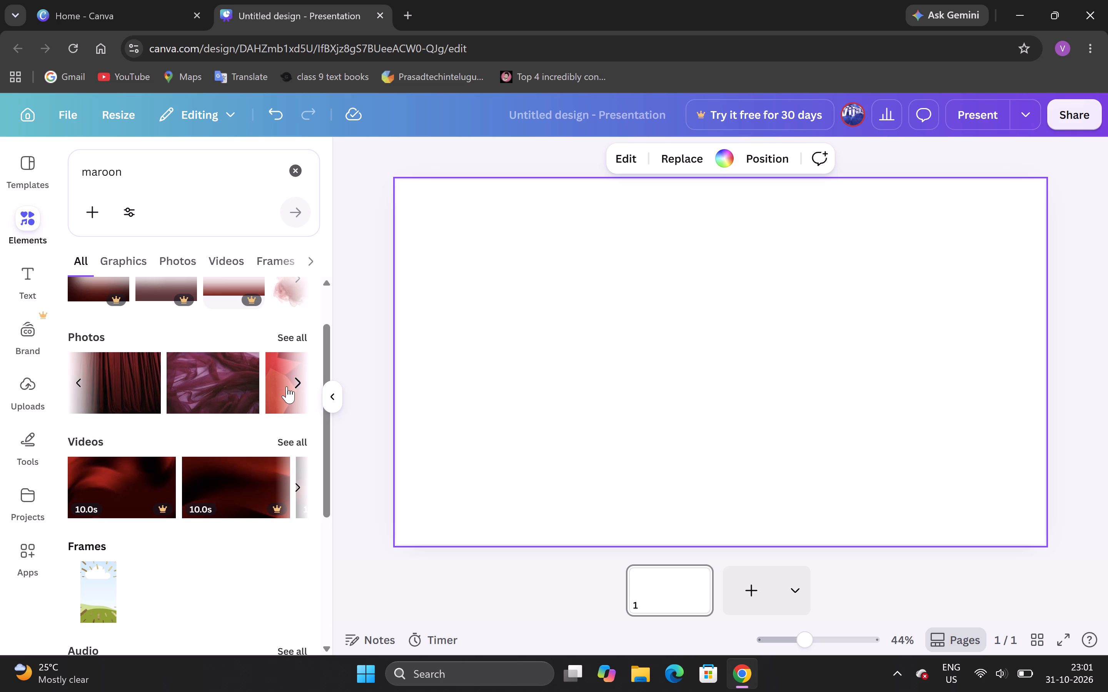
{"action": "left_click", "coordinate": [140, 382]}
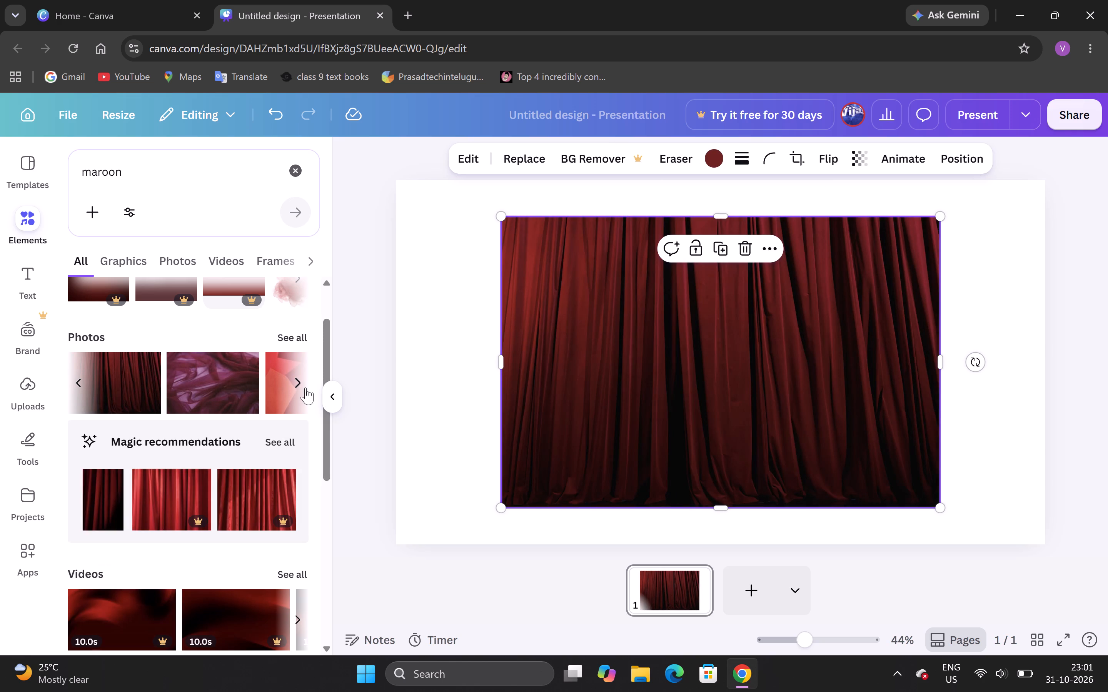
Look through the remaining maroon photos and videos, and add the 10-second red curtain video to the page.
{"action": "left_click", "coordinate": [297, 382]}
{"action": "left_click", "coordinate": [297, 382]}
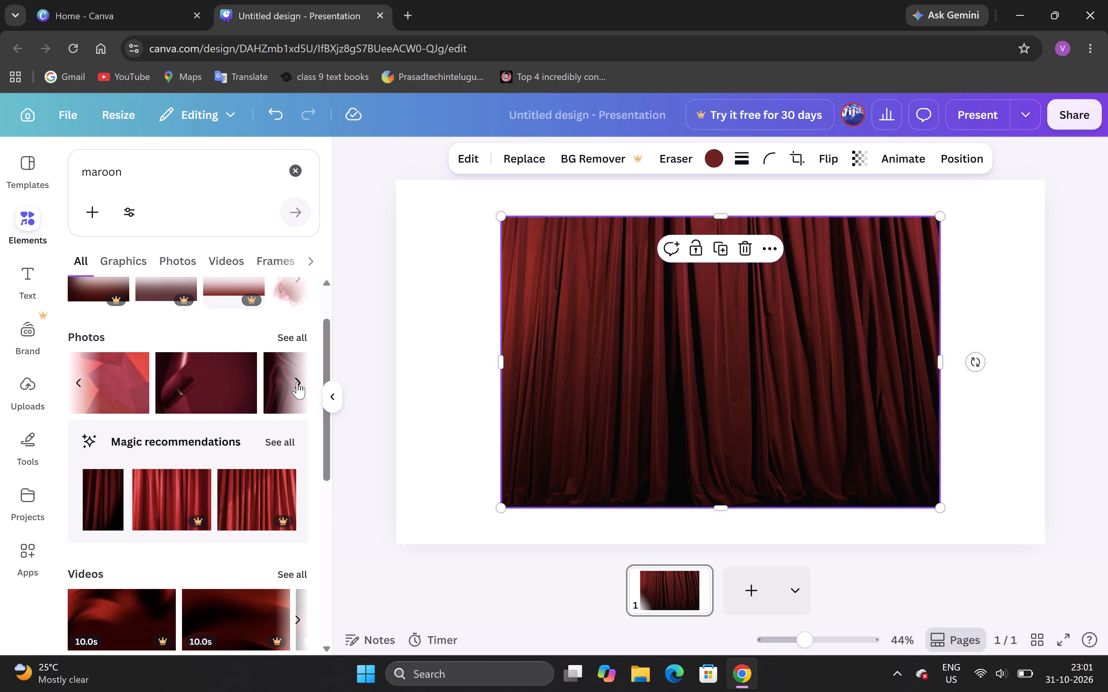
{"action": "left_click", "coordinate": [297, 382]}
{"action": "left_click", "coordinate": [297, 382]}
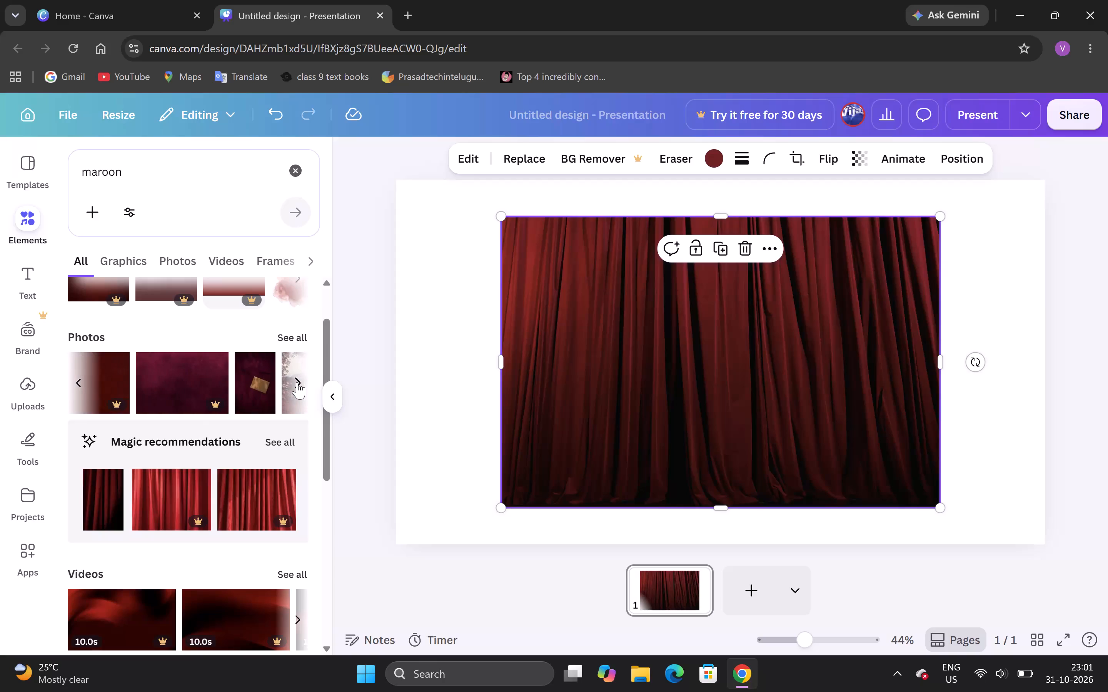
{"action": "left_click", "coordinate": [297, 382]}
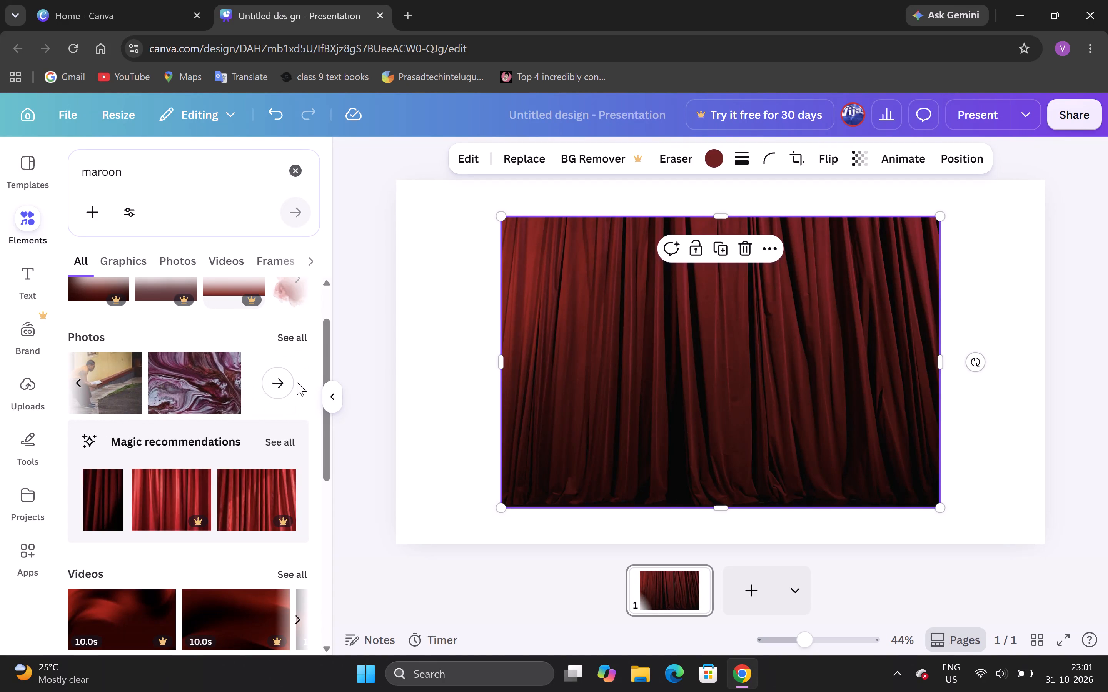
{"action": "scroll", "coordinate": [244, 468], "scroll_direction": "down", "scroll_amount": 2}
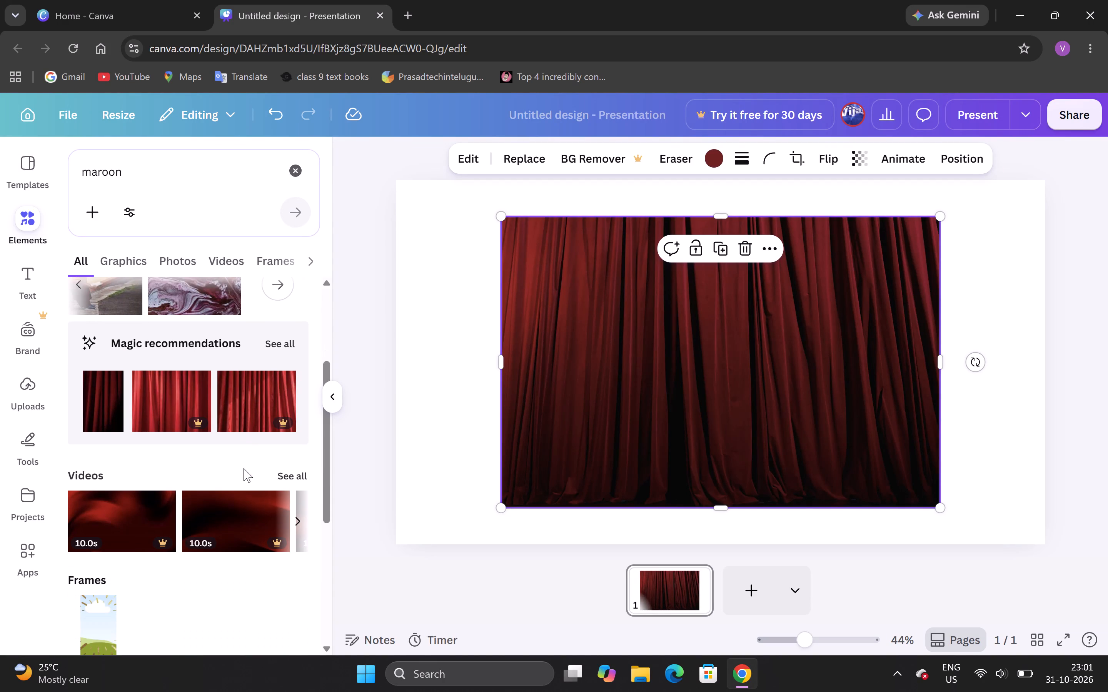
{"action": "scroll", "coordinate": [244, 468], "scroll_direction": "down", "scroll_amount": 4}
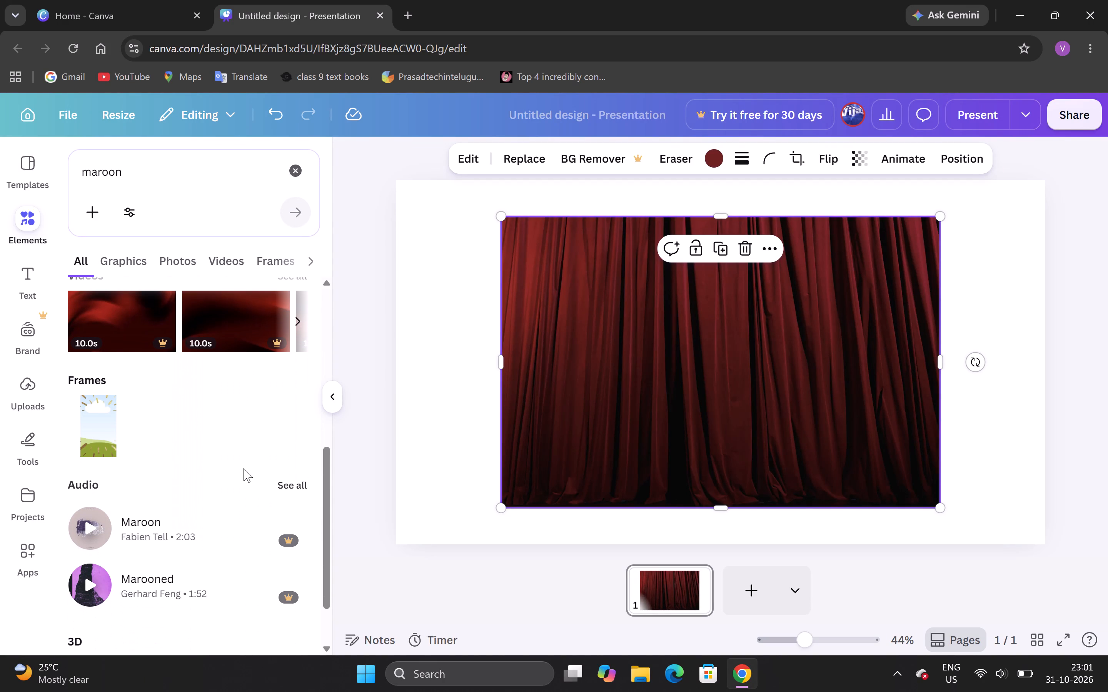
{"action": "scroll", "coordinate": [244, 468], "scroll_direction": "down", "scroll_amount": 1}
{"action": "left_click", "coordinate": [301, 320]}
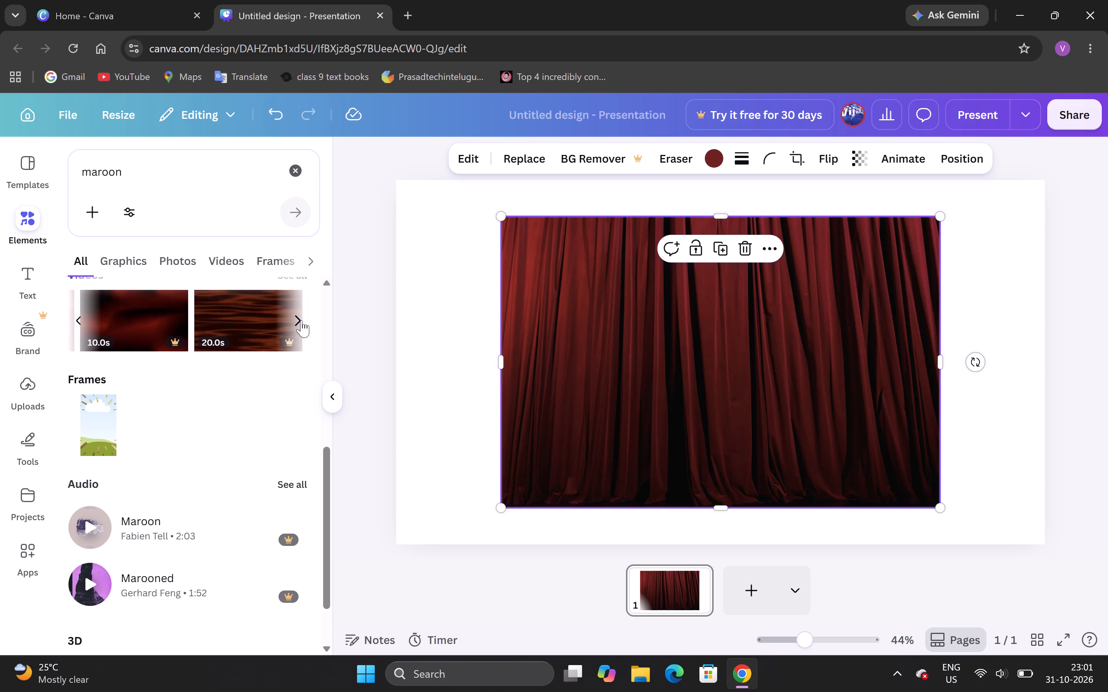
{"action": "left_click", "coordinate": [301, 320]}
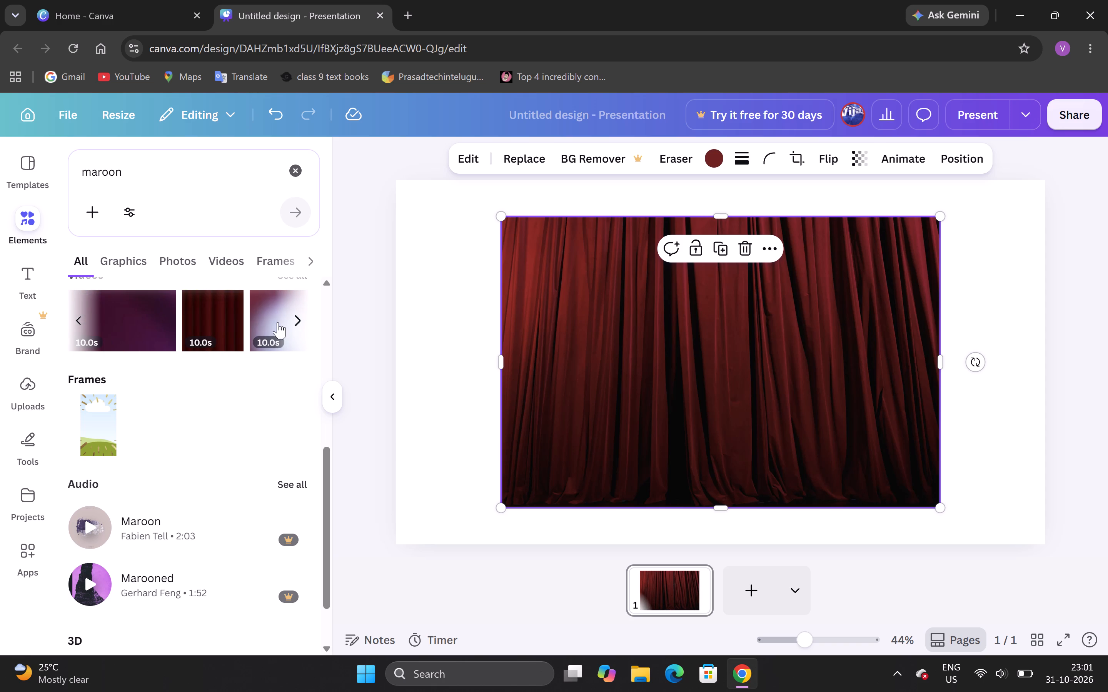
{"action": "double_click", "coordinate": [210, 335]}
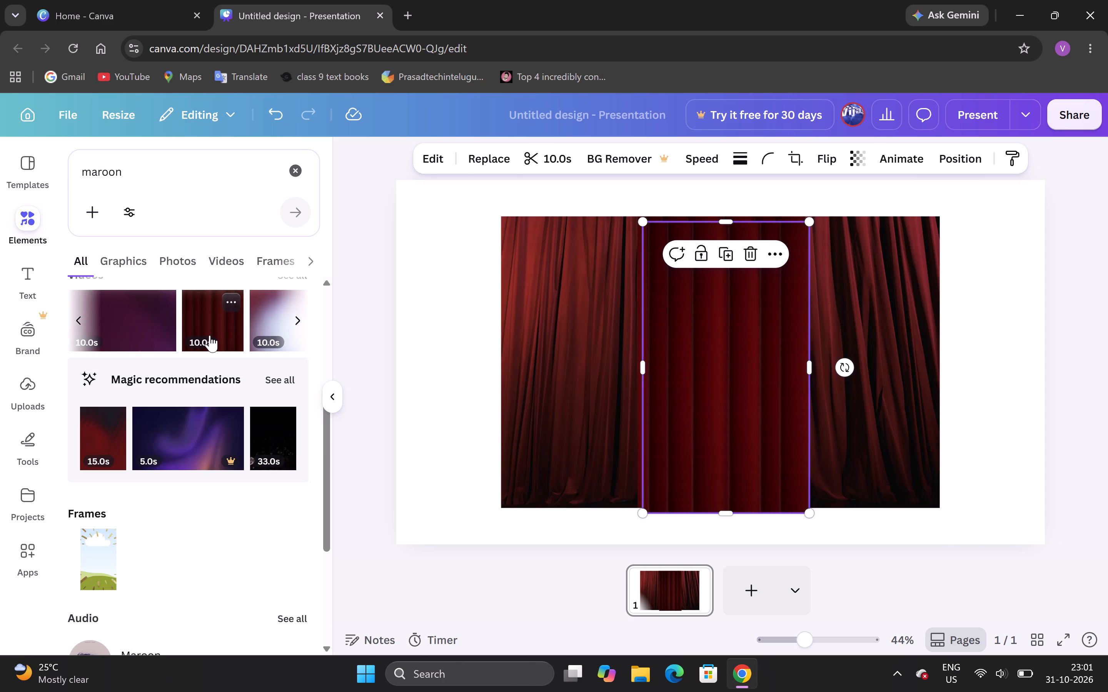
Add the 10-second dark purple video with diagonal light streaks from the maroon videos to the page.
{"action": "left_click", "coordinate": [159, 322]}
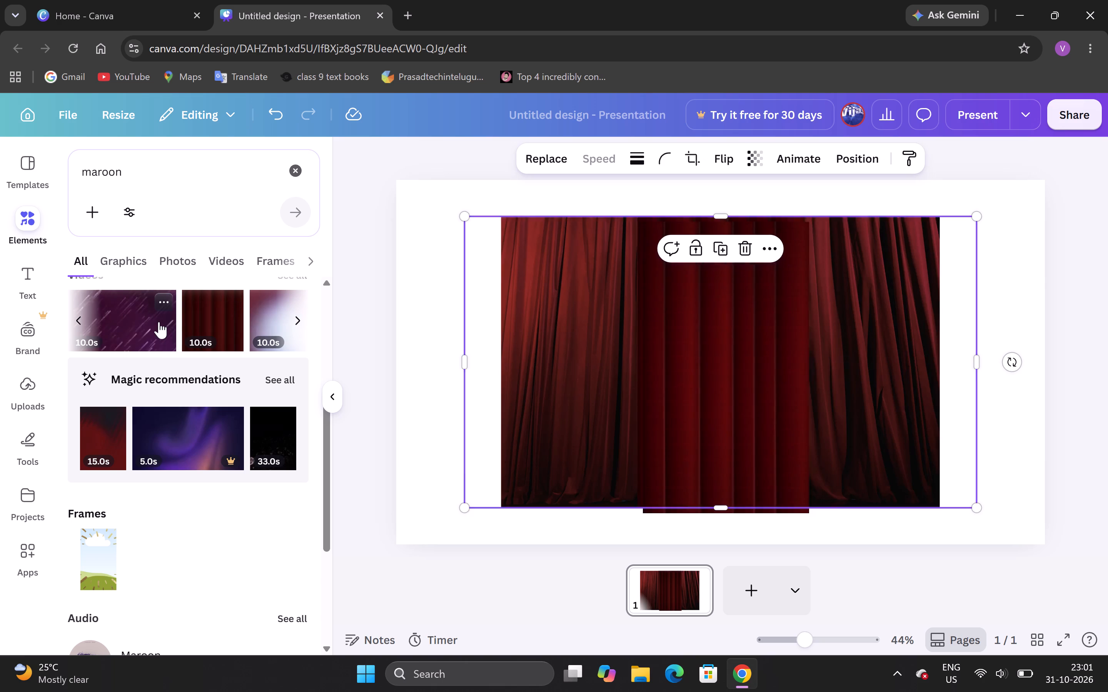
Browse more maroon videos and add the recommended 10-second red planet video to the page.
{"action": "scroll", "coordinate": [159, 322], "scroll_direction": "left", "scroll_amount": 1}
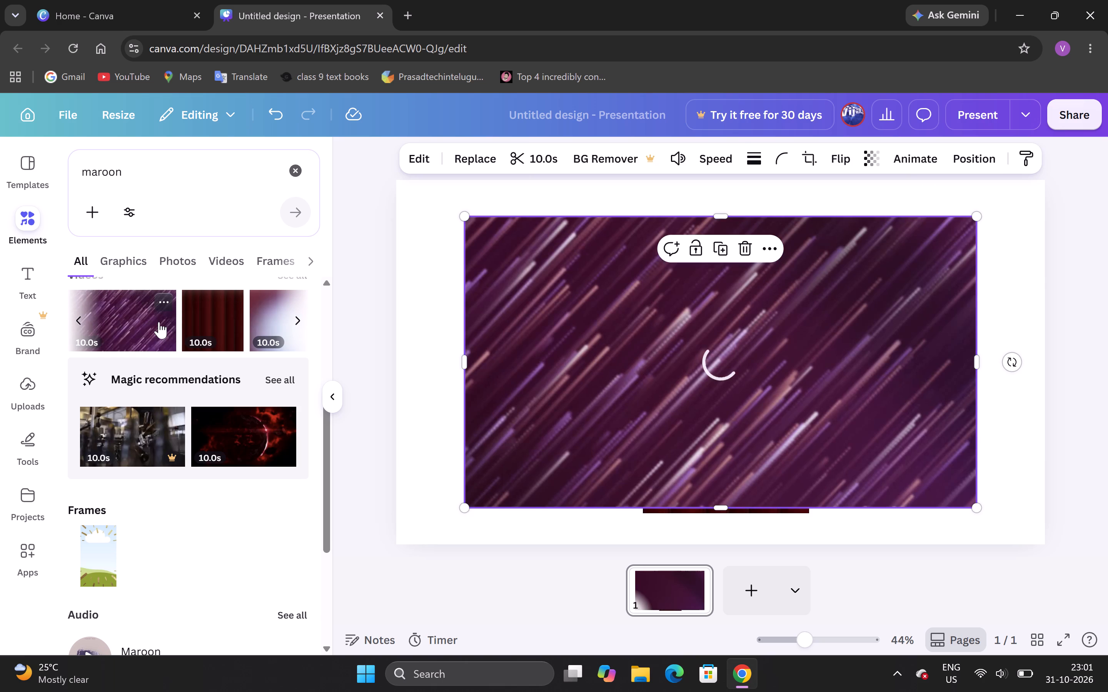
{"action": "scroll", "coordinate": [159, 322], "scroll_direction": "left", "scroll_amount": 2}
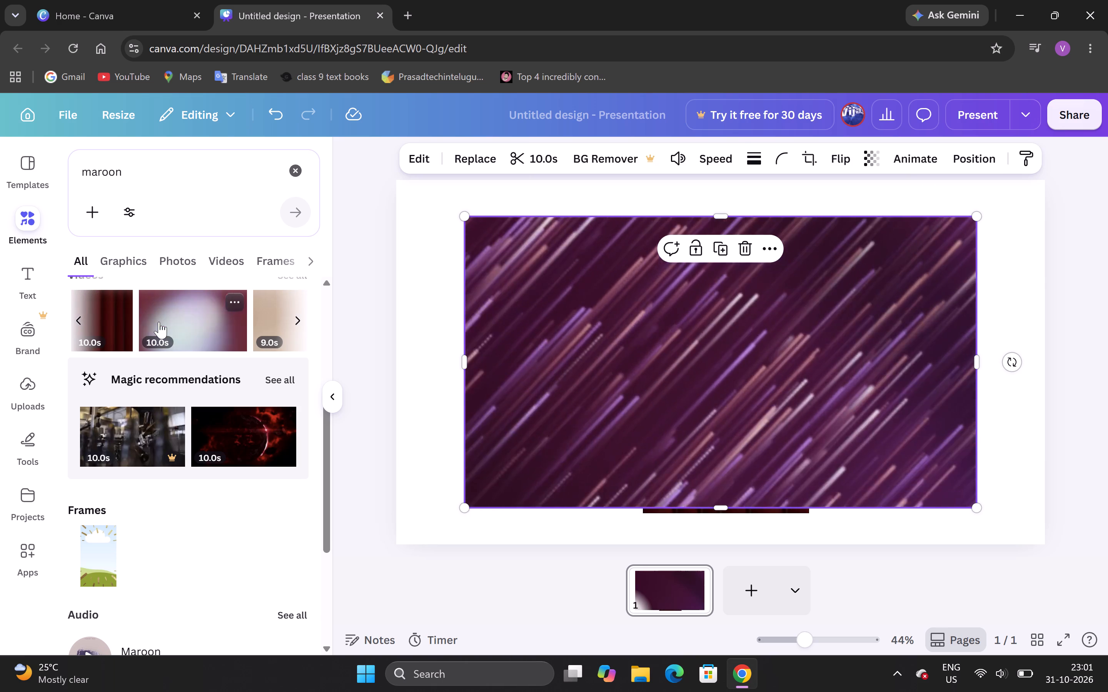
{"action": "scroll", "coordinate": [159, 322], "scroll_direction": "left", "scroll_amount": 2}
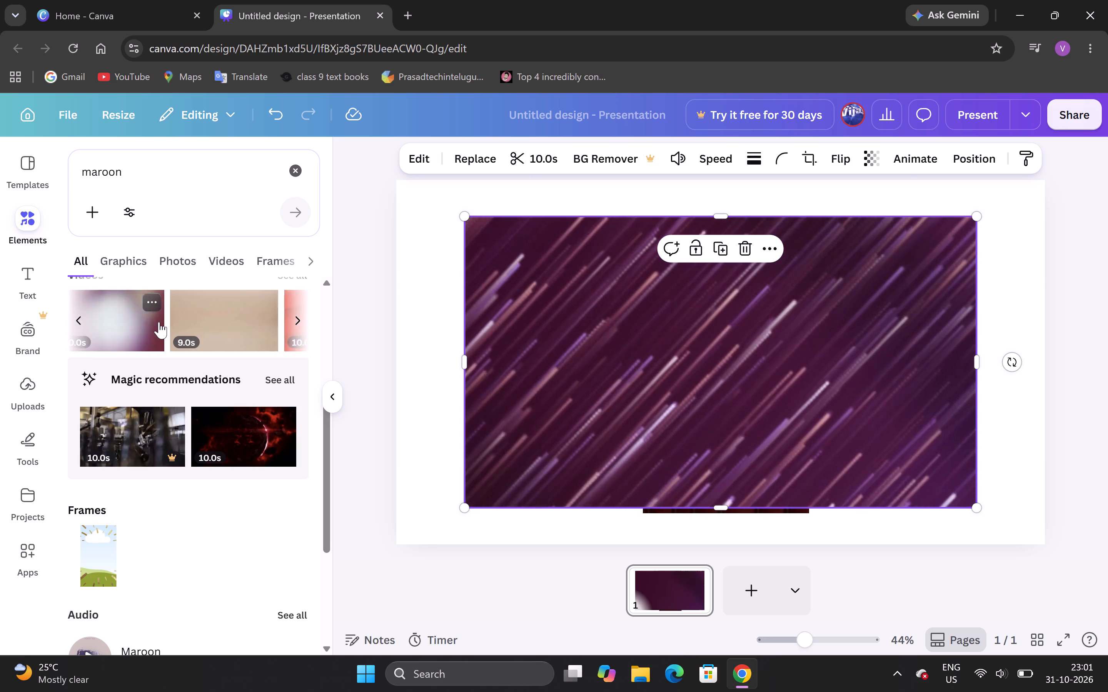
{"action": "scroll", "coordinate": [159, 322], "scroll_direction": "right", "scroll_amount": 6}
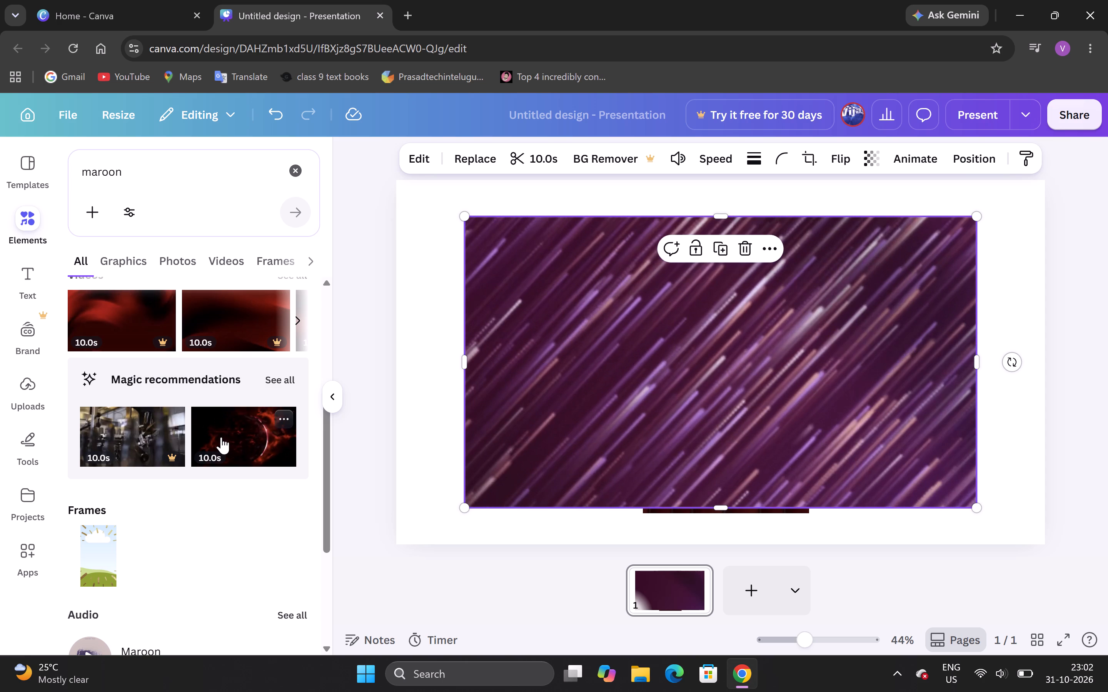
{"action": "double_click", "coordinate": [221, 437]}
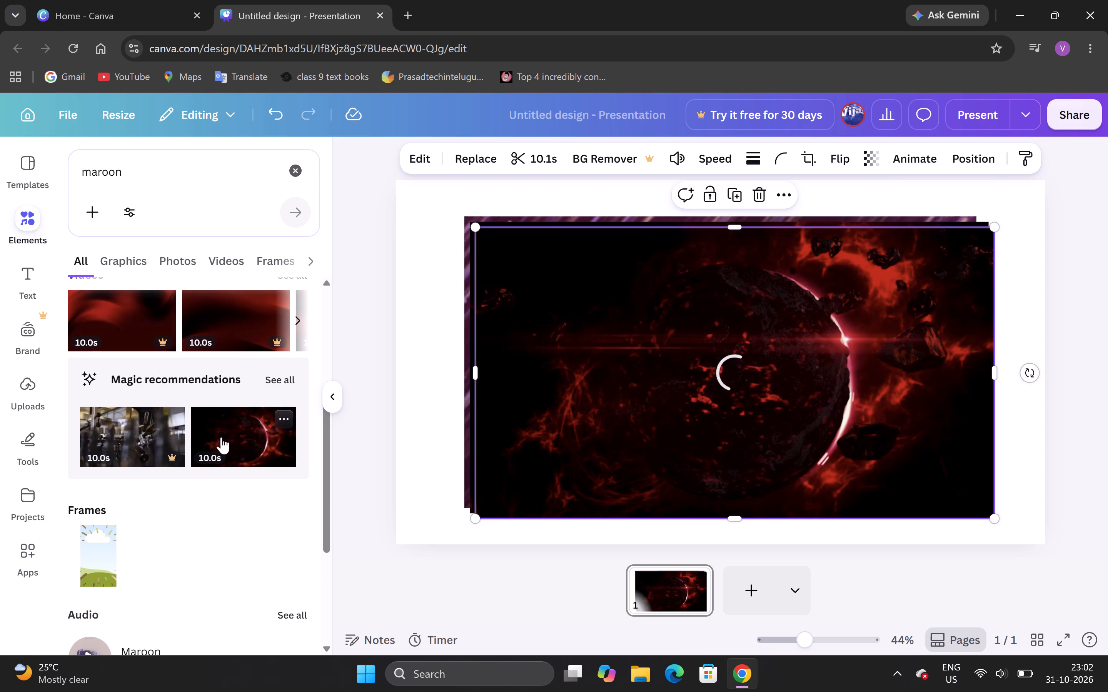
Replace the maroon element search with a search for burgandy.
{"action": "scroll", "coordinate": [221, 437], "scroll_direction": "down", "scroll_amount": 4}
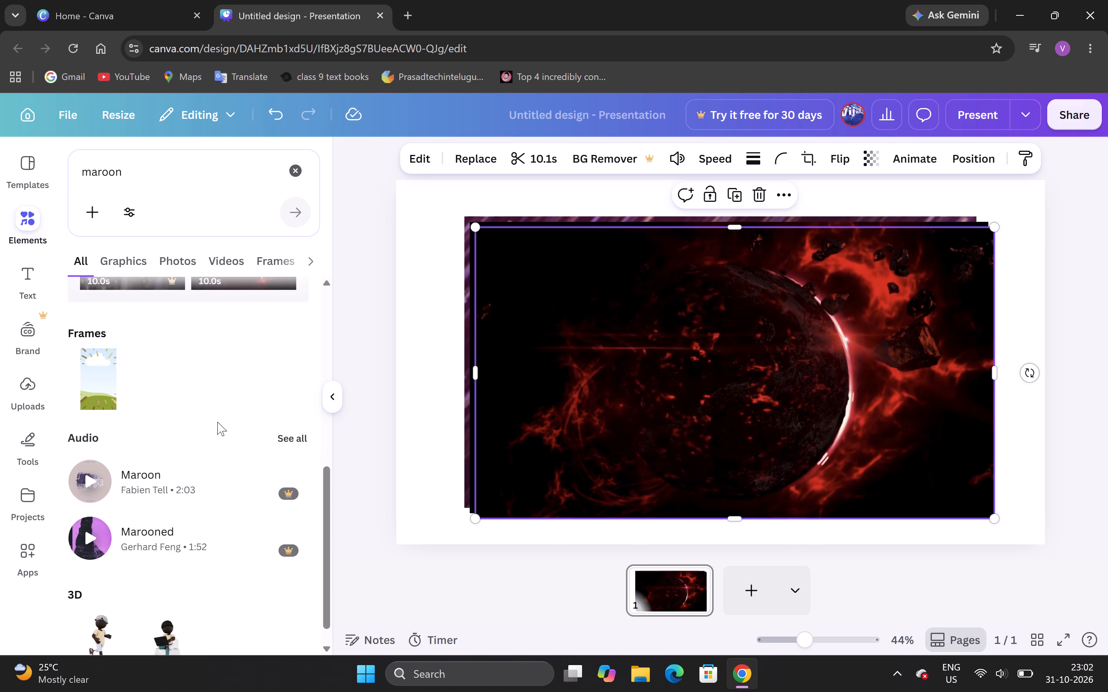
{"action": "scroll", "coordinate": [217, 422], "scroll_direction": "down", "scroll_amount": 4}
{"action": "scroll", "coordinate": [217, 422], "scroll_direction": "up", "scroll_amount": 3}
{"action": "double_click", "coordinate": [227, 216]}
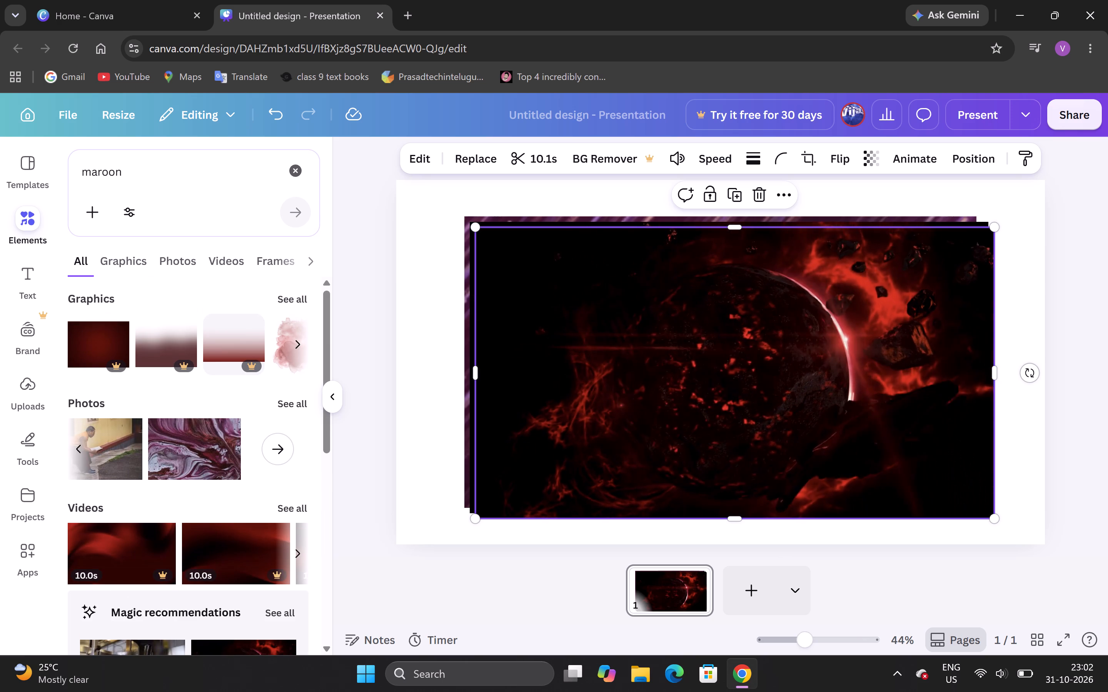
{"action": "triple_click", "coordinate": [195, 158]}
{"action": "left_click", "coordinate": [195, 158]}
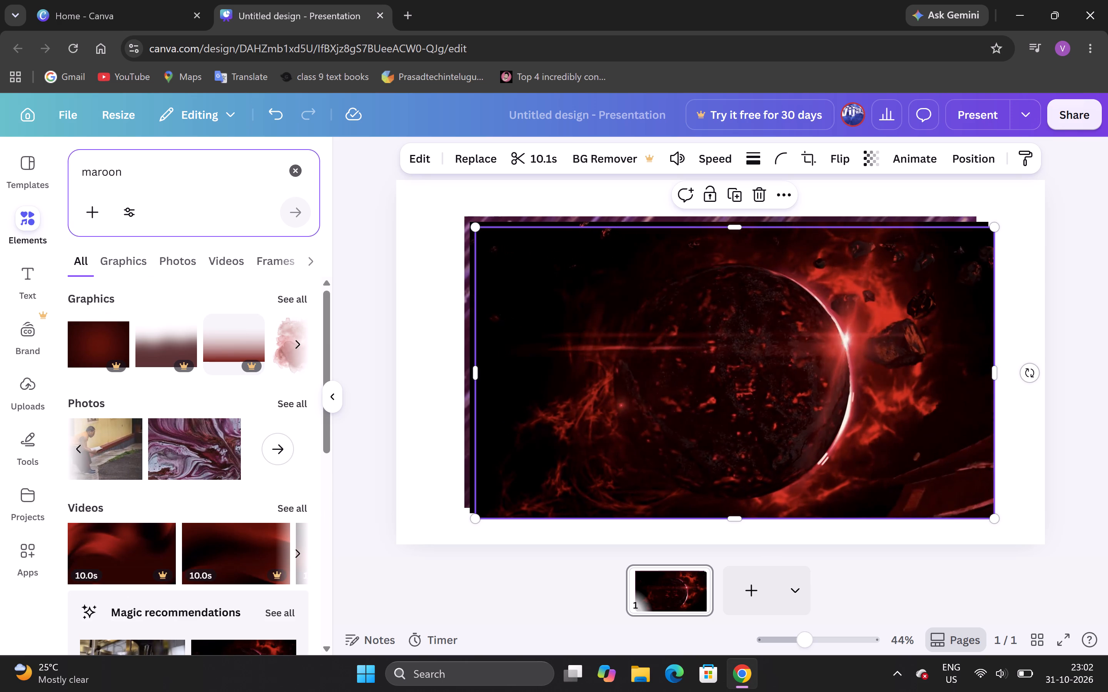
{"action": "left_click", "coordinate": [195, 158]}
{"action": "double_click", "coordinate": [195, 158]}
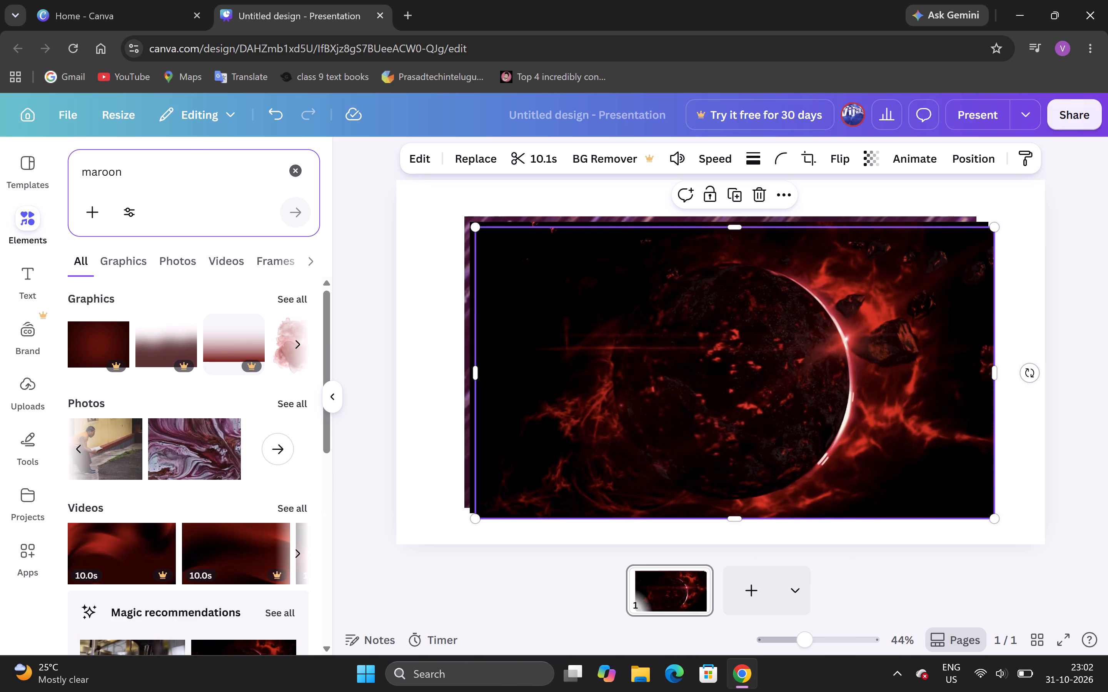
{"action": "left_click", "coordinate": [119, 178]}
{"action": "key", "text": "BackSpace"}
{"action": "key", "text": "BackSpace"}
{"action": "key", "text": "BackSpace"}
{"action": "key", "text": "BackSpace"}
{"action": "key", "text": "BackSpace"}
{"action": "key", "text": "BackSpace"}
{"action": "key", "text": "BackSpace"}
{"action": "key", "text": "BackSpace"}
{"action": "key", "text": "BackSpace"}
{"action": "key", "text": "BackSpace"}
{"action": "key", "text": "BackSpace"}
{"action": "key", "text": "BackSpace"}
{"action": "key", "text": "BackSpace"}
{"action": "key", "text": "BackSpace"}
{"action": "key", "text": "BackSpace"}
{"action": "key", "text": "BackSpace"}
{"action": "key", "text": "BackSpace"}
{"action": "key", "text": "BackSpace"}
{"action": "key", "text": "BackSpace"}
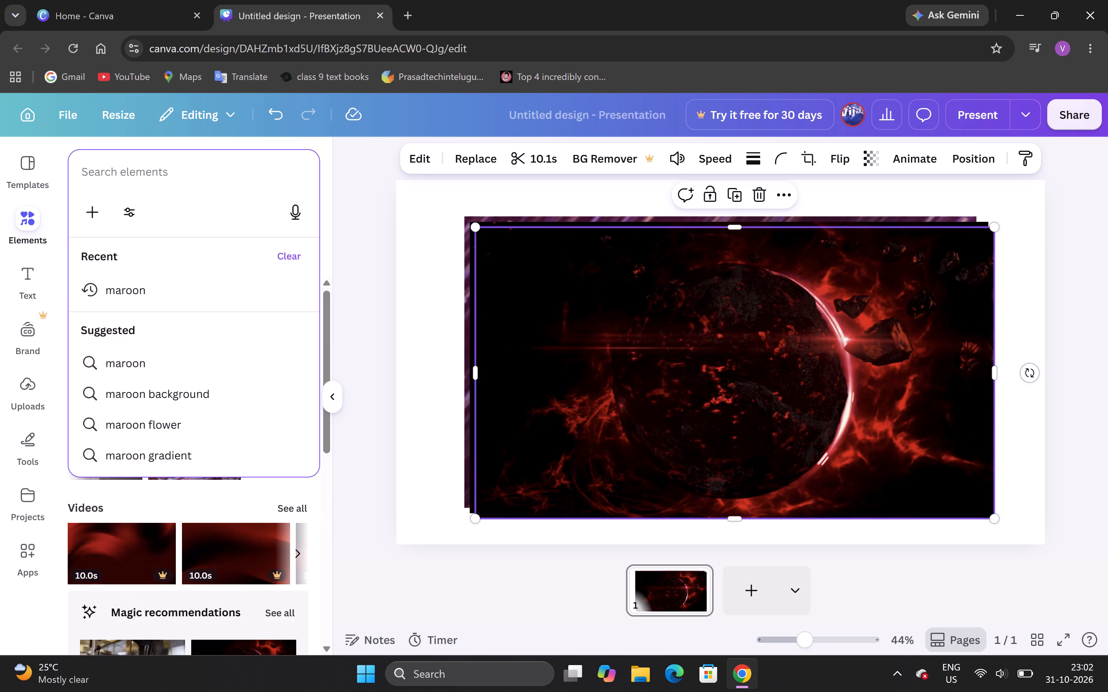
{"action": "type", "text": "burgandy"}
{"action": "key", "text": "Return"}
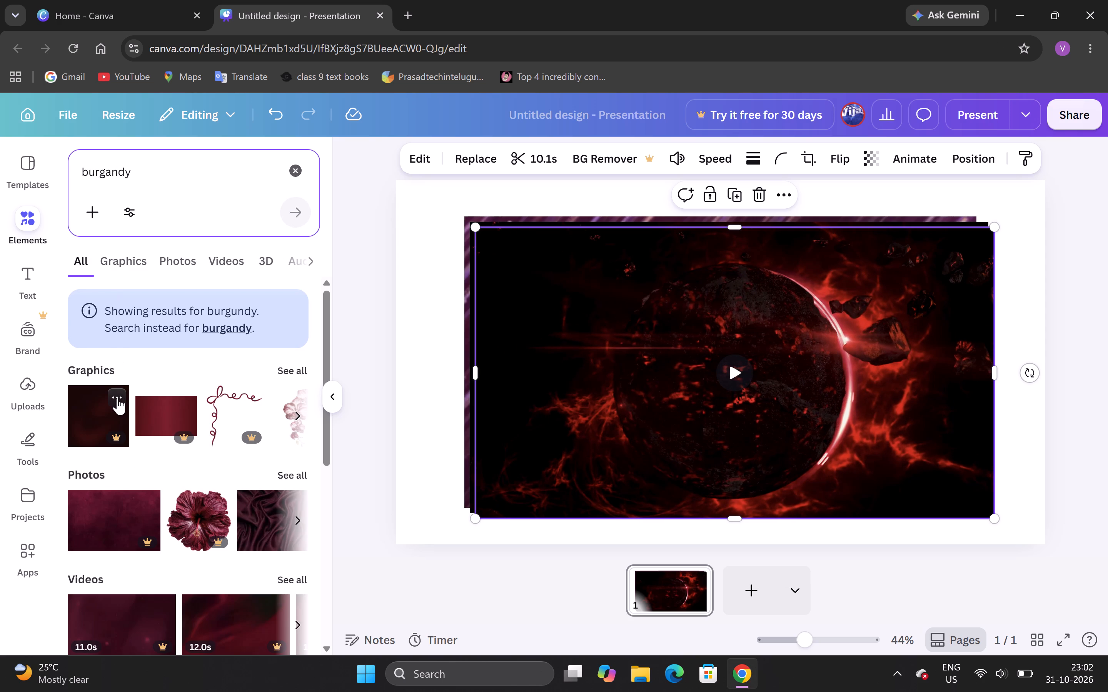
Look through the burgundy results and add the dark red cable-knit fabric photo to the page.
{"action": "scroll", "coordinate": [141, 351], "scroll_direction": "down", "scroll_amount": 2}
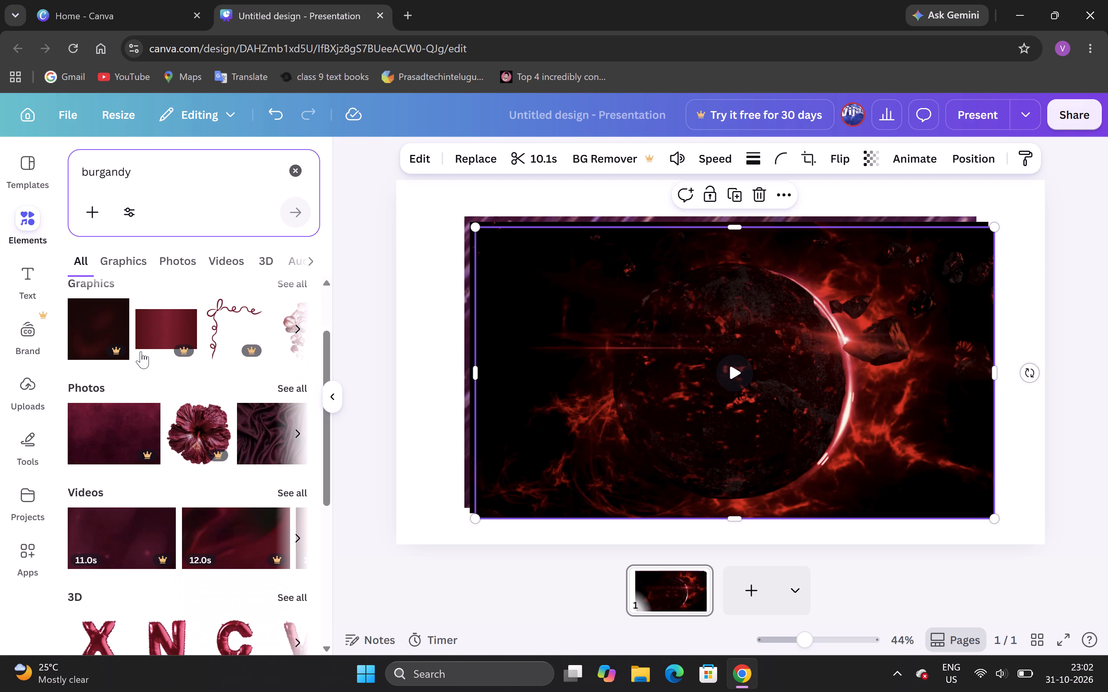
{"action": "scroll", "coordinate": [141, 351], "scroll_direction": "down", "scroll_amount": 4}
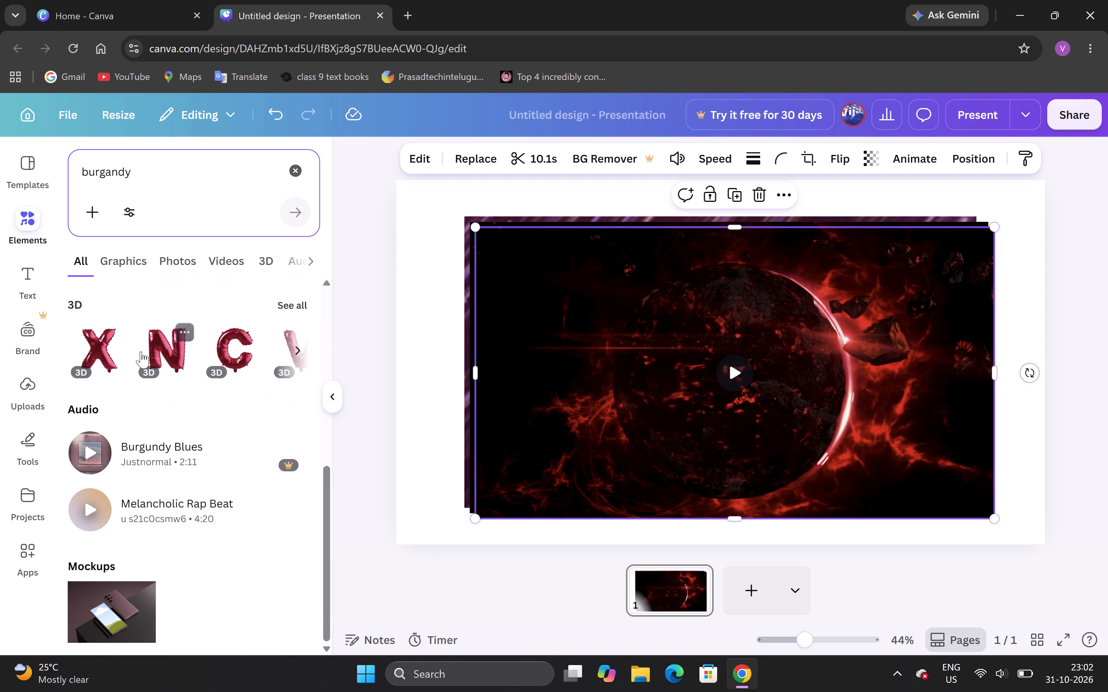
{"action": "scroll", "coordinate": [141, 351], "scroll_direction": "up", "scroll_amount": 3}
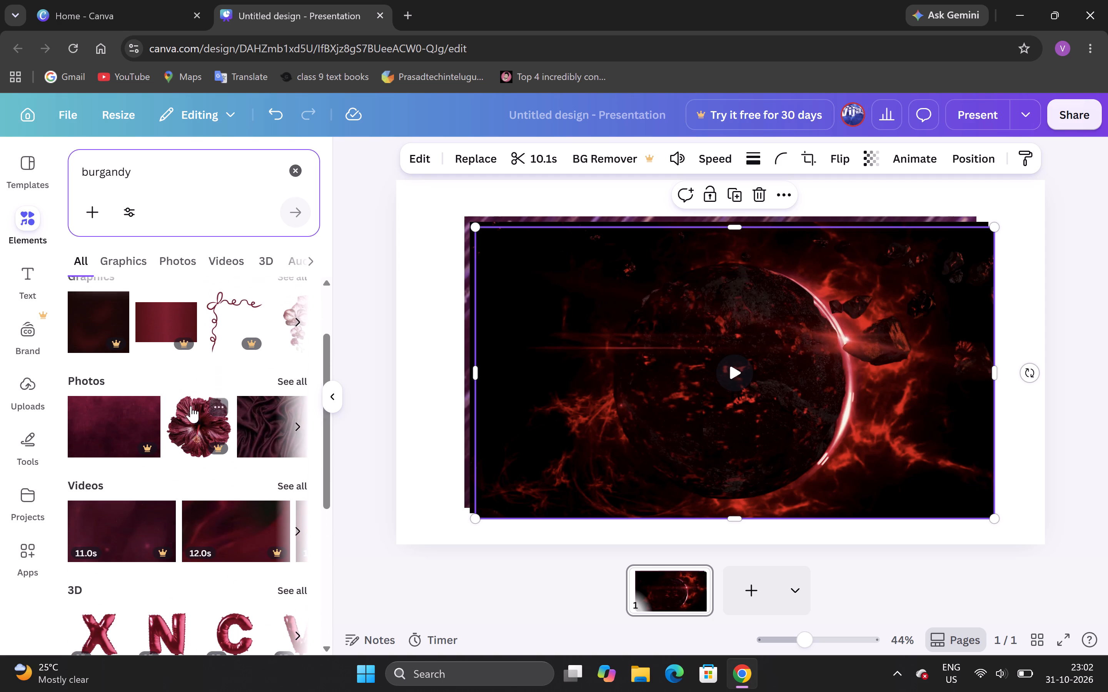
{"action": "scroll", "coordinate": [265, 378], "scroll_direction": "left", "scroll_amount": 1}
{"action": "left_click", "coordinate": [297, 435]}
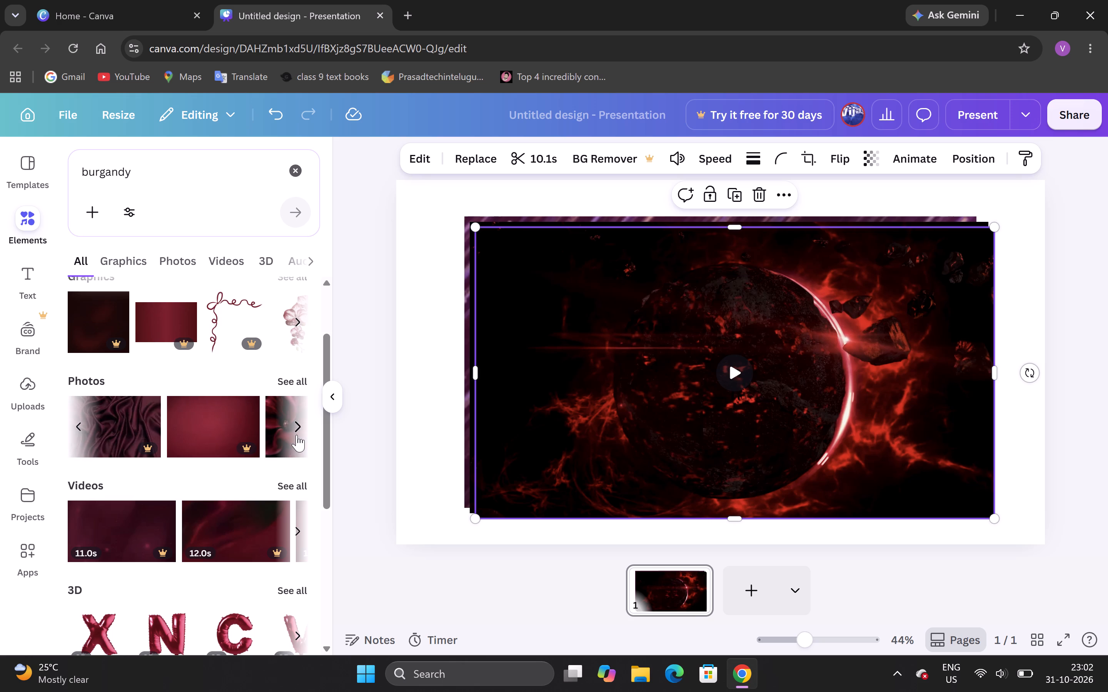
{"action": "left_click", "coordinate": [297, 435]}
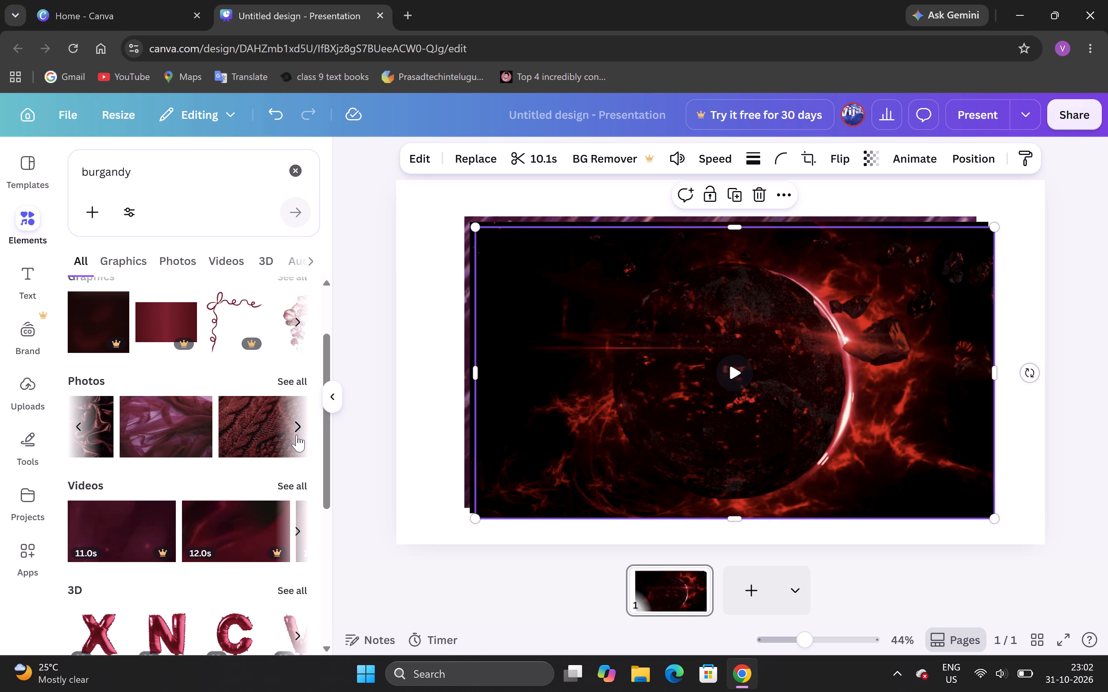
{"action": "scroll", "coordinate": [276, 432], "scroll_direction": "left", "scroll_amount": 3}
{"action": "double_click", "coordinate": [237, 438]}
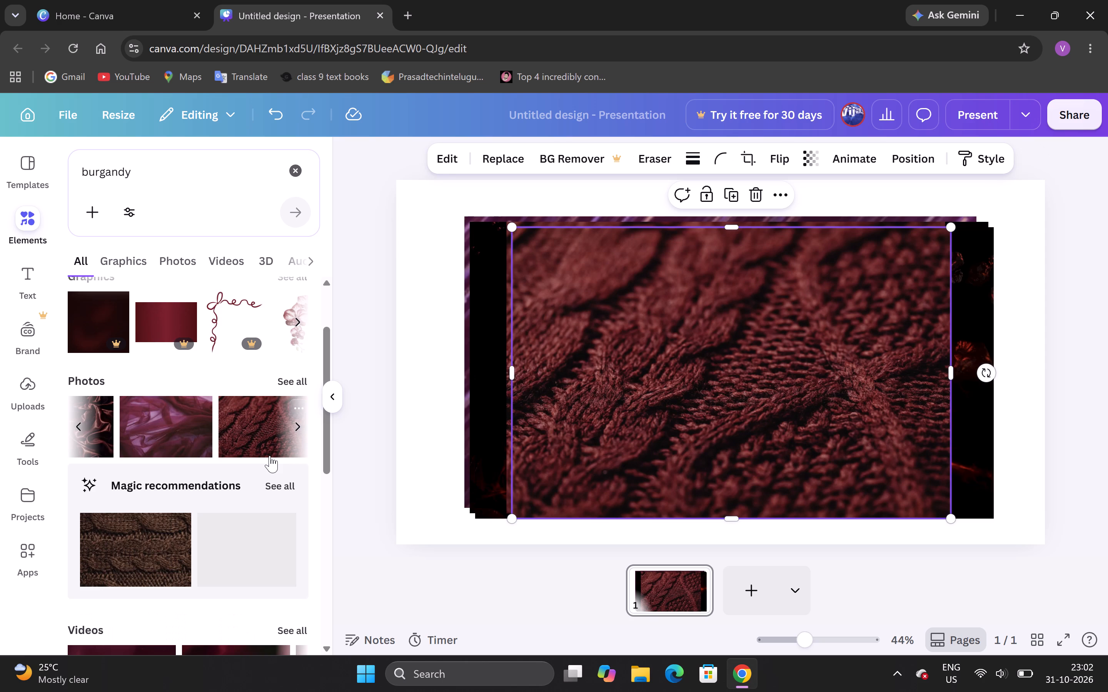
Browse the burgundy photos, open the full photo results and add the dark red cable-knit fabric photo again.
{"action": "left_click", "coordinate": [294, 418]}
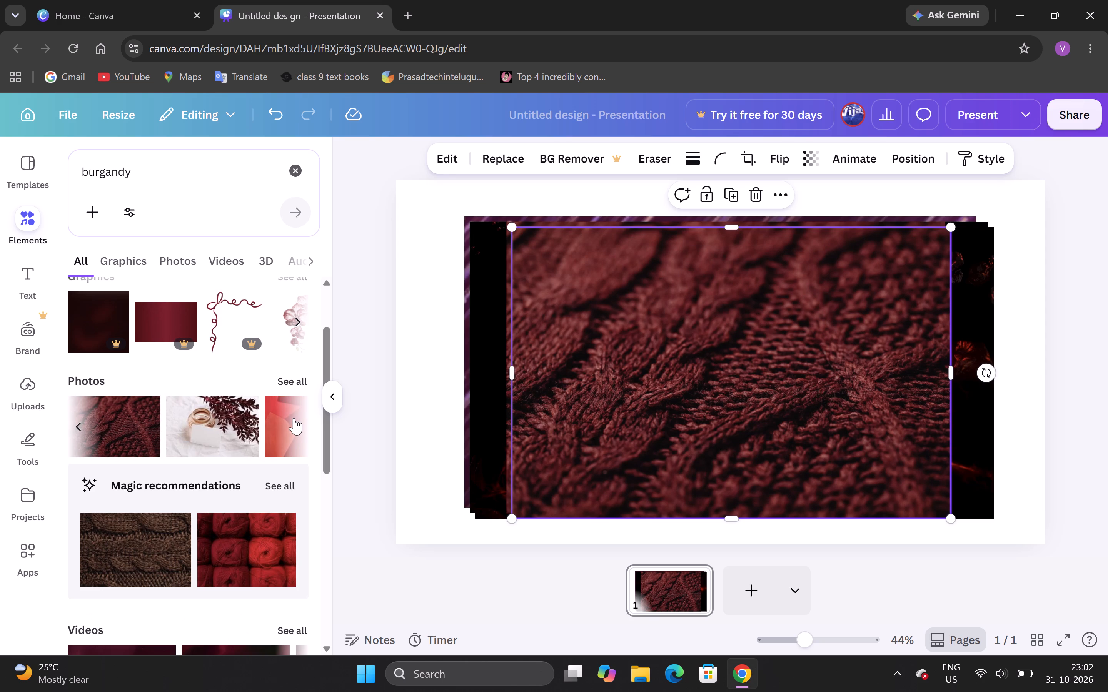
{"action": "scroll", "coordinate": [273, 442], "scroll_direction": "left", "scroll_amount": 4}
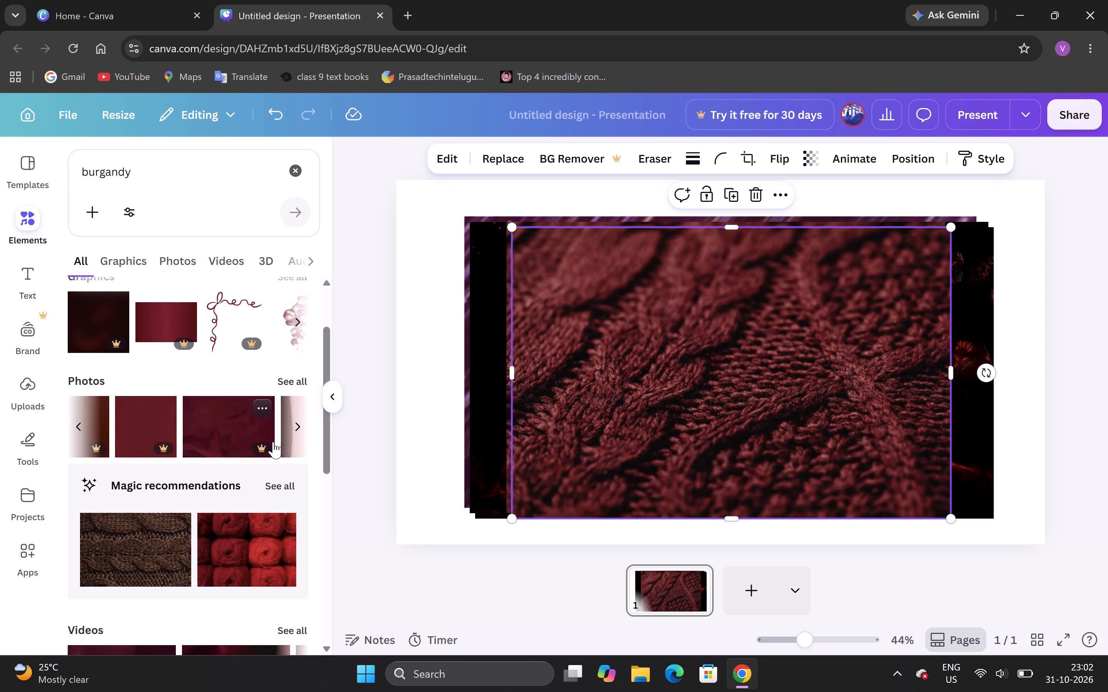
{"action": "scroll", "coordinate": [273, 442], "scroll_direction": "left", "scroll_amount": 4}
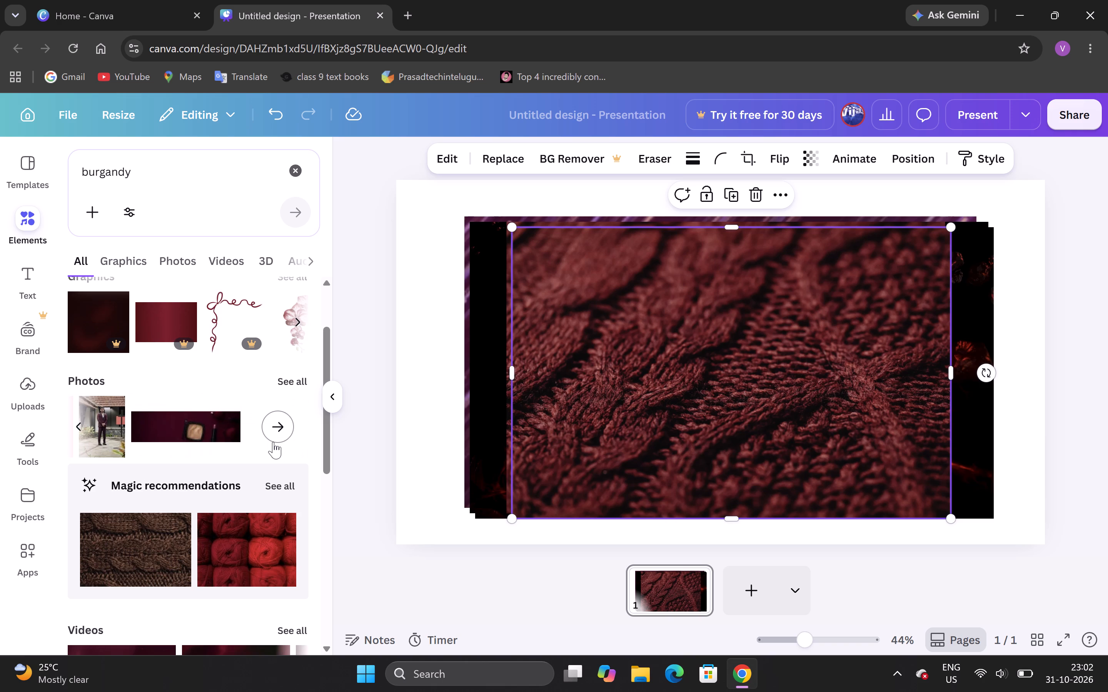
{"action": "scroll", "coordinate": [273, 442], "scroll_direction": "left", "scroll_amount": 1}
{"action": "left_click", "coordinate": [273, 442]}
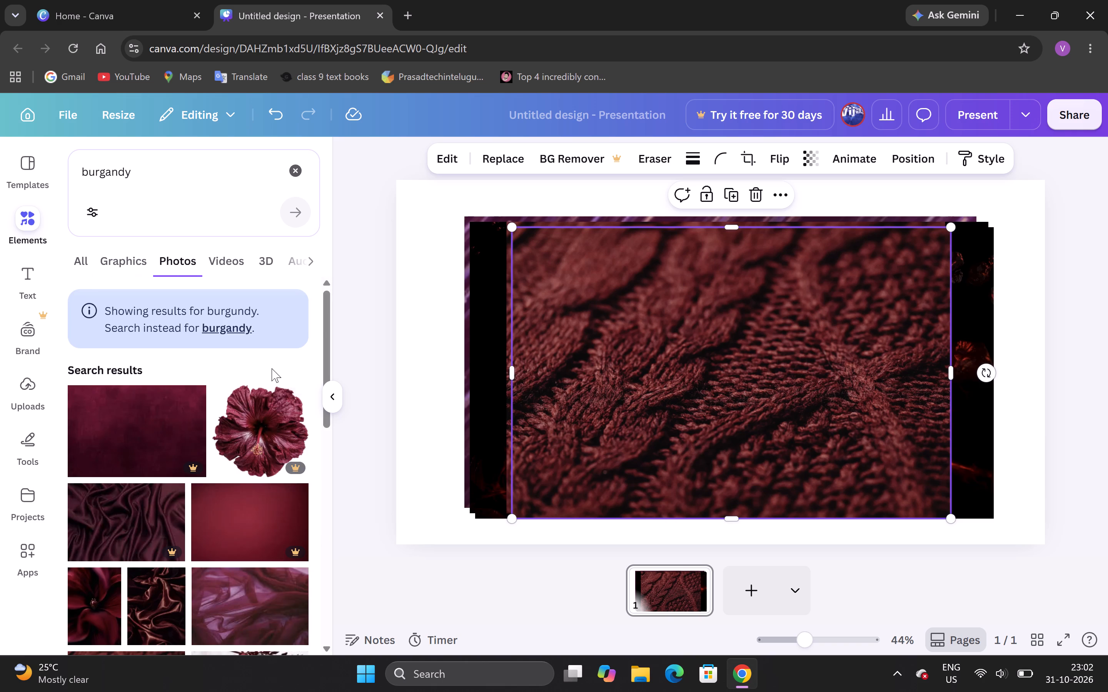
{"action": "scroll", "coordinate": [272, 368], "scroll_direction": "down", "scroll_amount": 3}
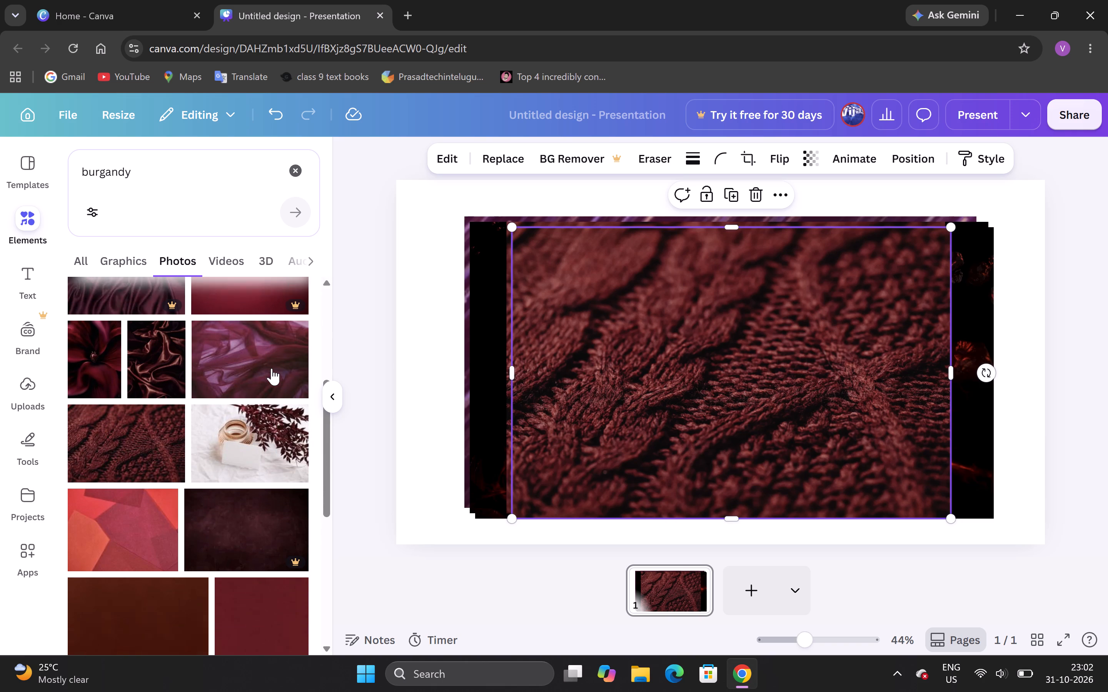
{"action": "scroll", "coordinate": [272, 368], "scroll_direction": "down", "scroll_amount": 1}
{"action": "double_click", "coordinate": [155, 404]}
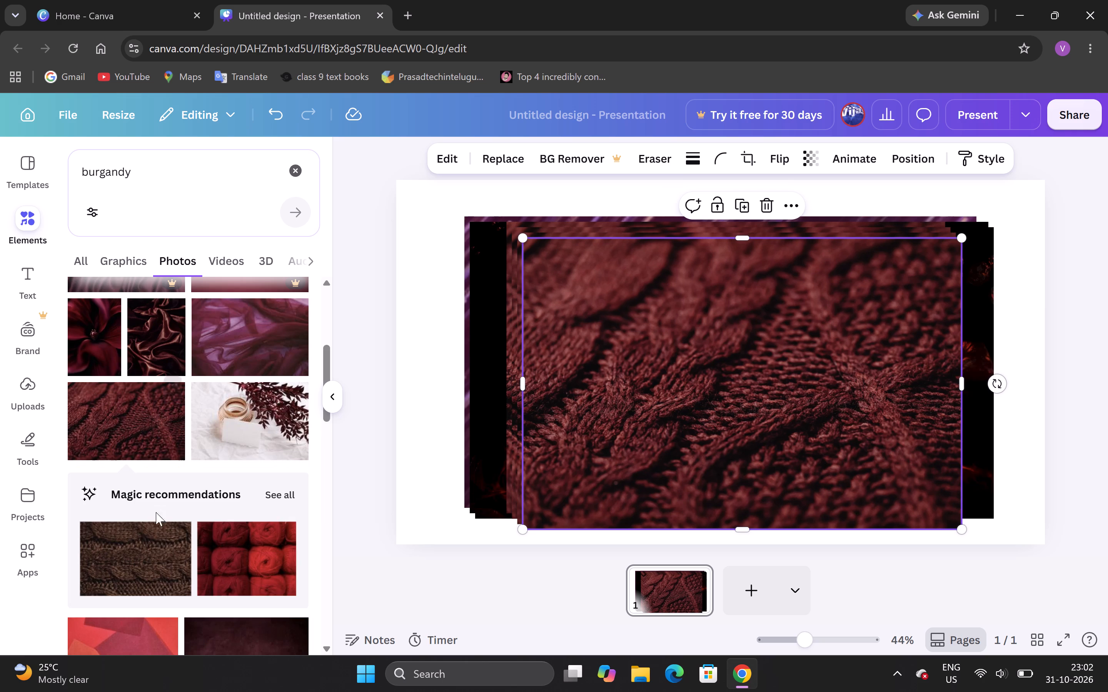
Add the dark burgundy grunge-textured photo to the page and look through more burgundy photos.
{"action": "scroll", "coordinate": [169, 550], "scroll_direction": "down", "scroll_amount": 3}
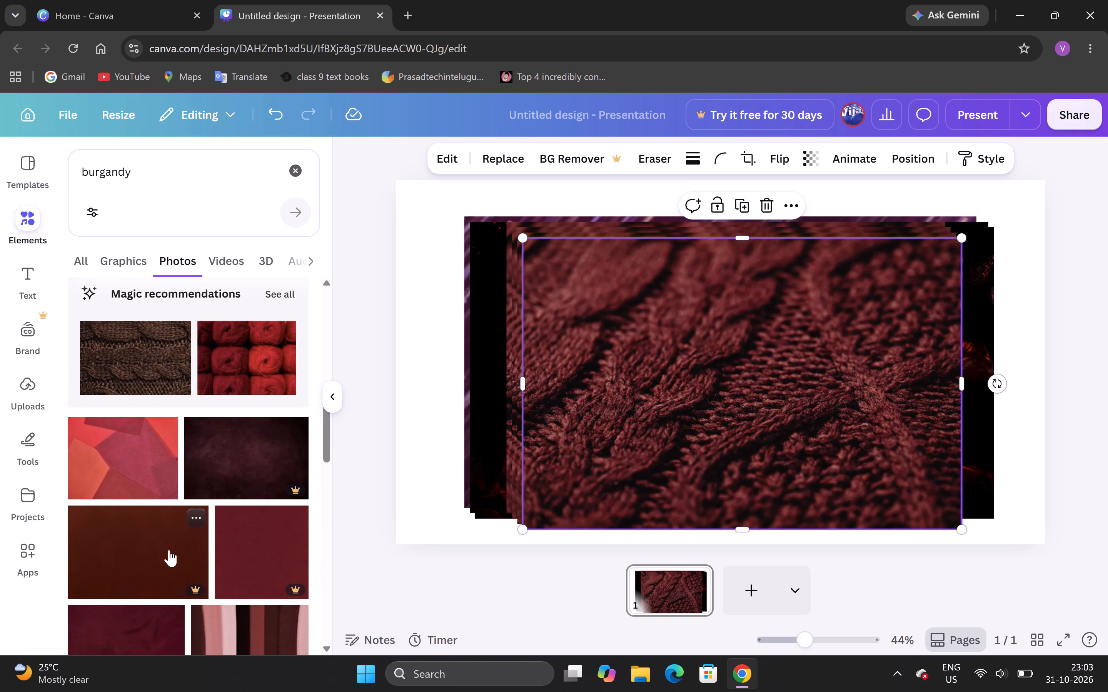
{"action": "scroll", "coordinate": [169, 550], "scroll_direction": "down", "scroll_amount": 1}
{"action": "double_click", "coordinate": [204, 471]}
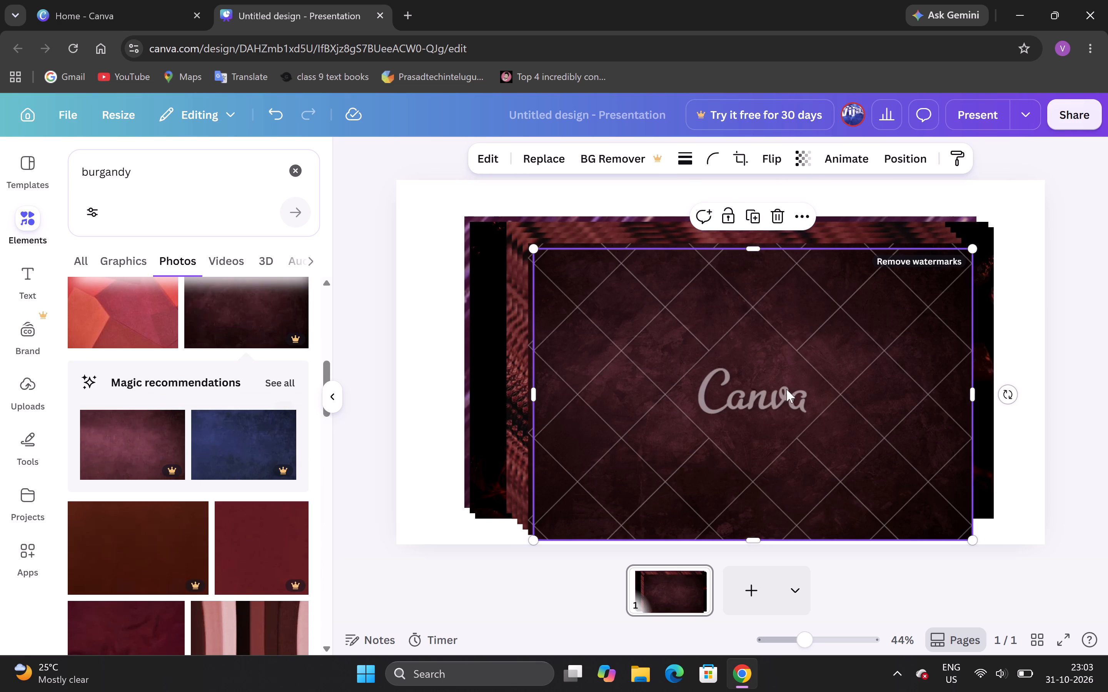
{"action": "scroll", "coordinate": [165, 504], "scroll_direction": "down", "scroll_amount": 4}
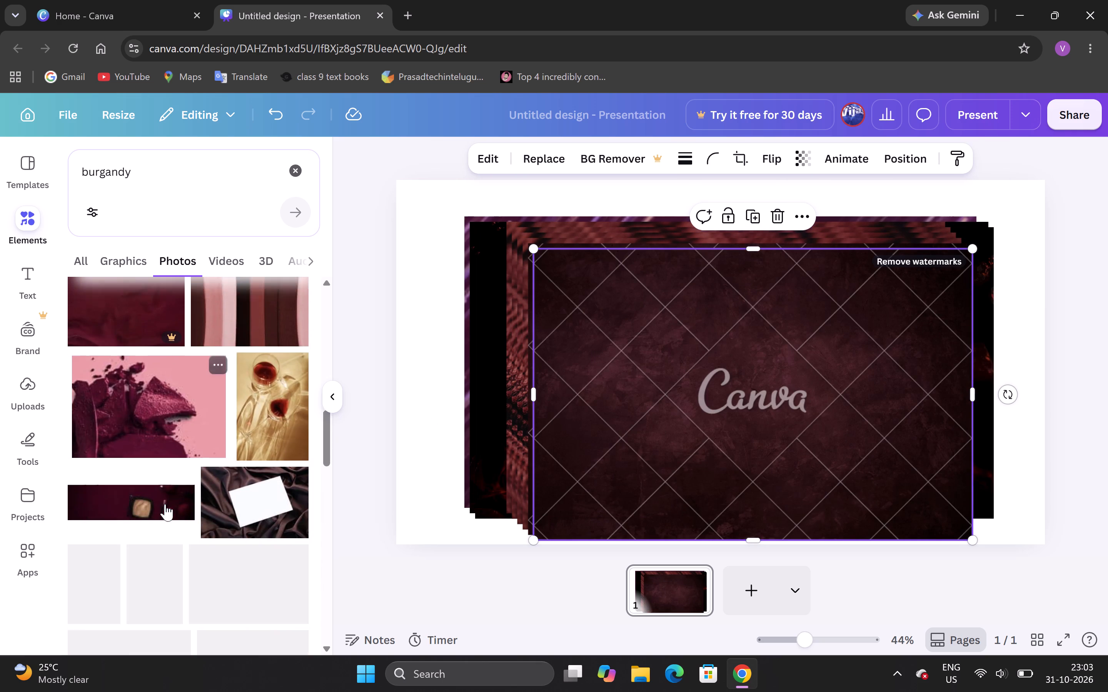
{"action": "scroll", "coordinate": [165, 504], "scroll_direction": "down", "scroll_amount": 2}
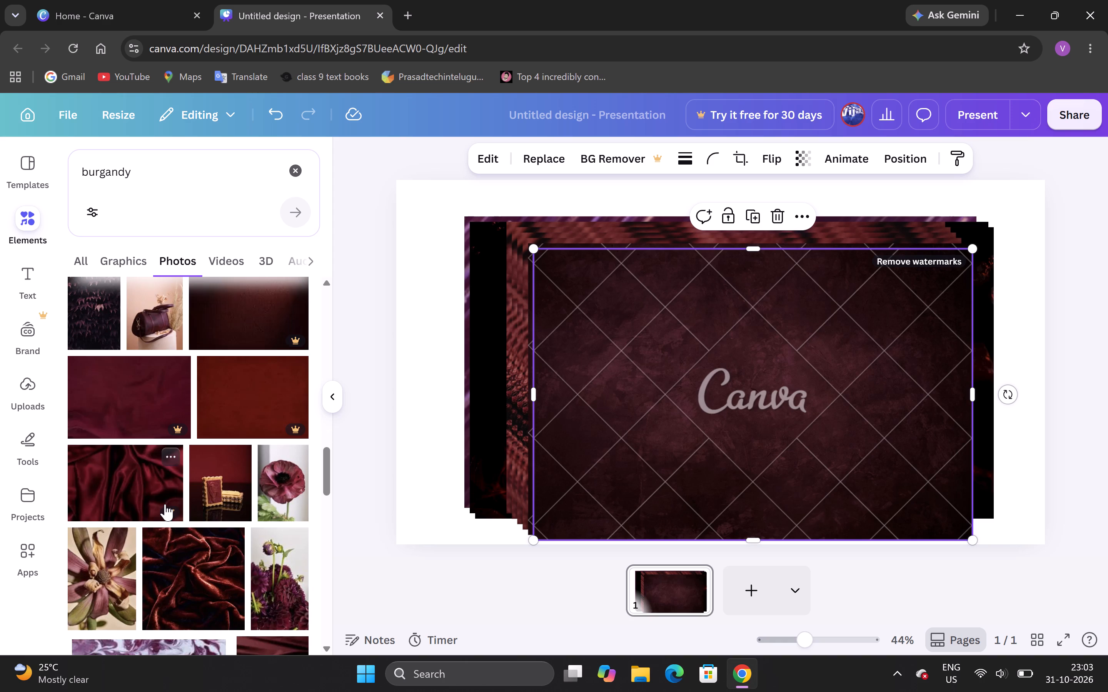
Search Google in a new browser tab for "maroon and gold background" and show the image results.
{"action": "left_click", "coordinate": [410, 17]}
{"action": "left_click", "coordinate": [408, 47]}
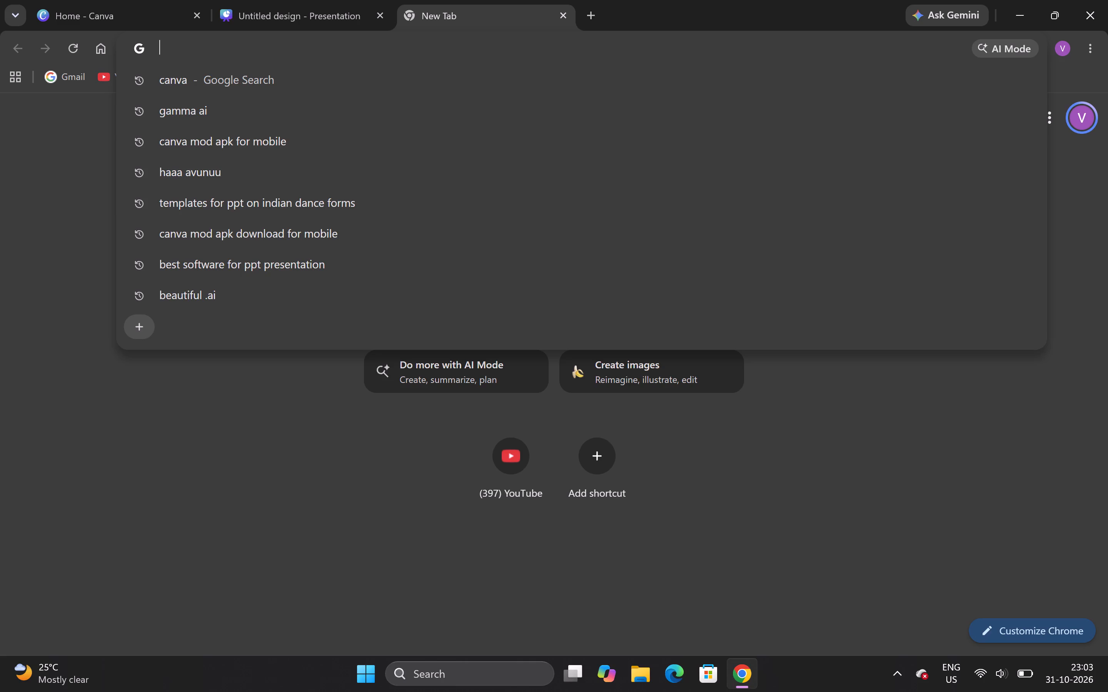
{"action": "left_click", "coordinate": [514, 45]}
{"action": "type", "text": "maroo"}
{"action": "type", "text": "n"}
{"action": "key", "text": "space"}
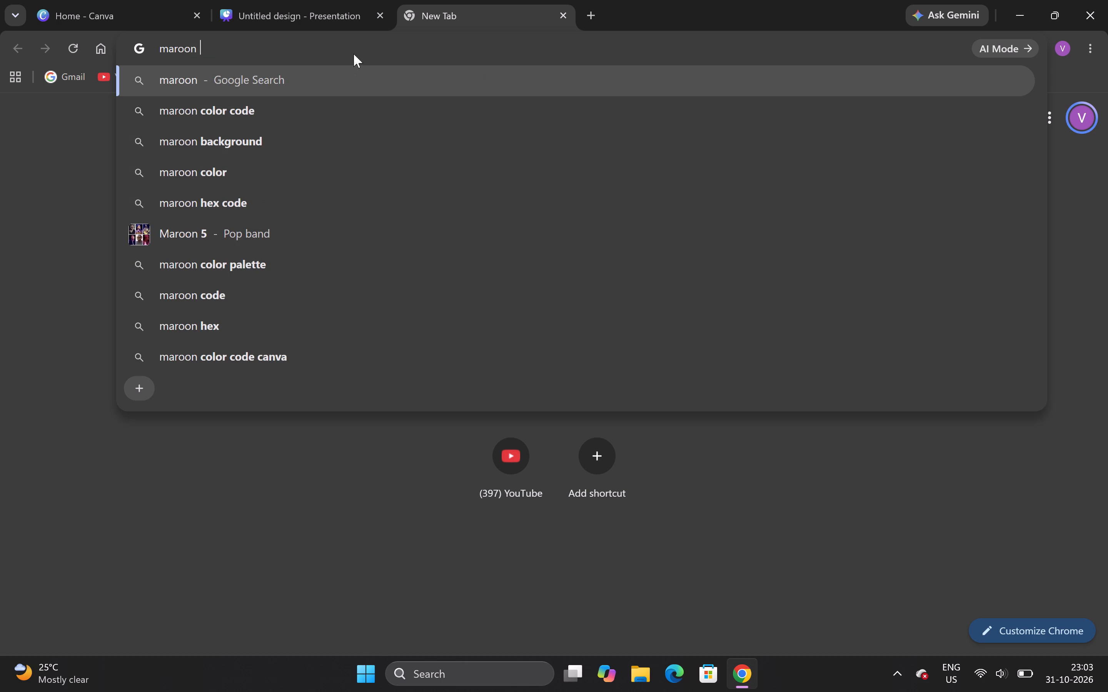
{"action": "type", "text": "and"}
{"action": "key", "text": "space"}
{"action": "left_click", "coordinate": [271, 116]}
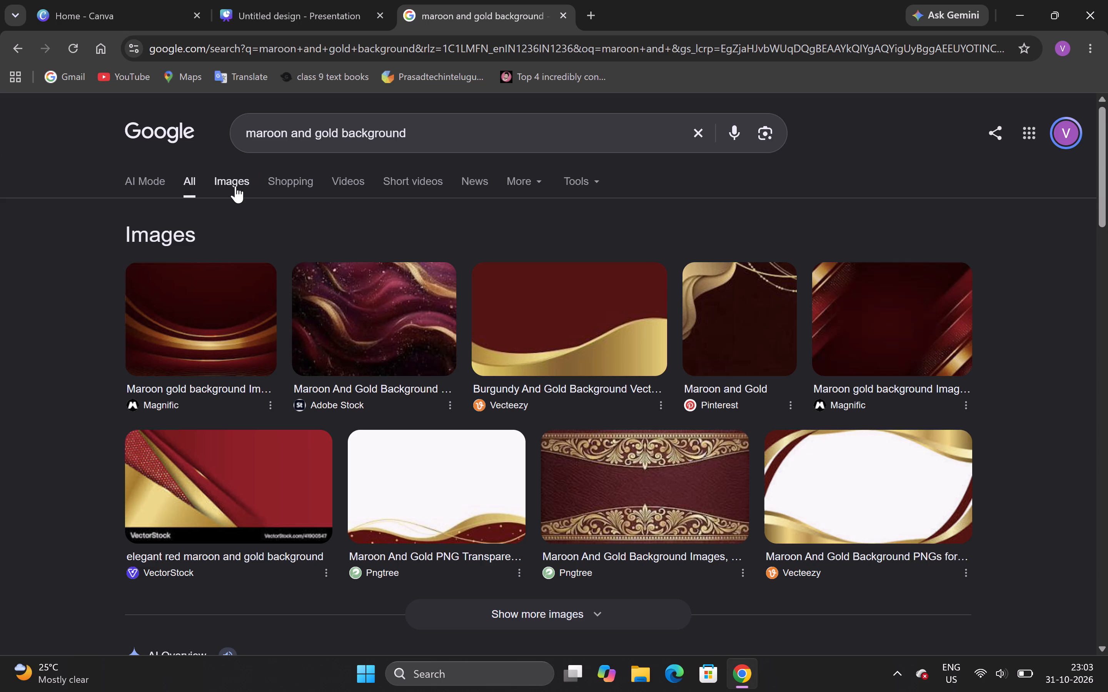
{"action": "left_click", "coordinate": [235, 186]}
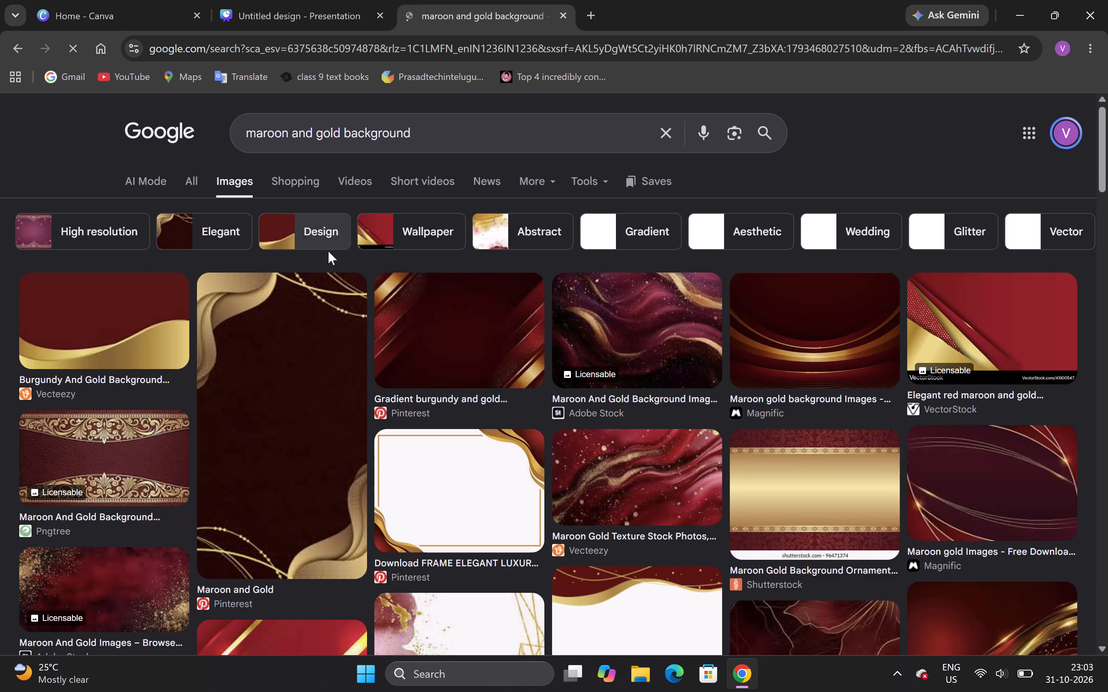
Look through the maroon and gold background images for a suitable page background.
{"action": "scroll", "coordinate": [328, 251], "scroll_direction": "down", "scroll_amount": 9}
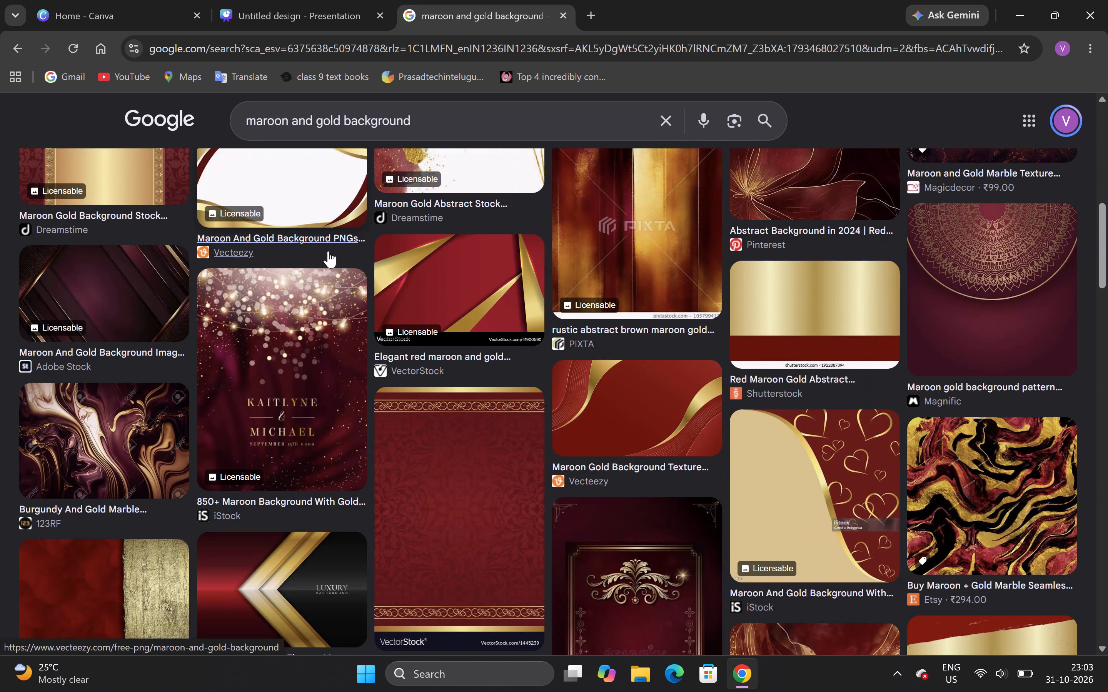
{"action": "scroll", "coordinate": [328, 251], "scroll_direction": "down", "scroll_amount": 7}
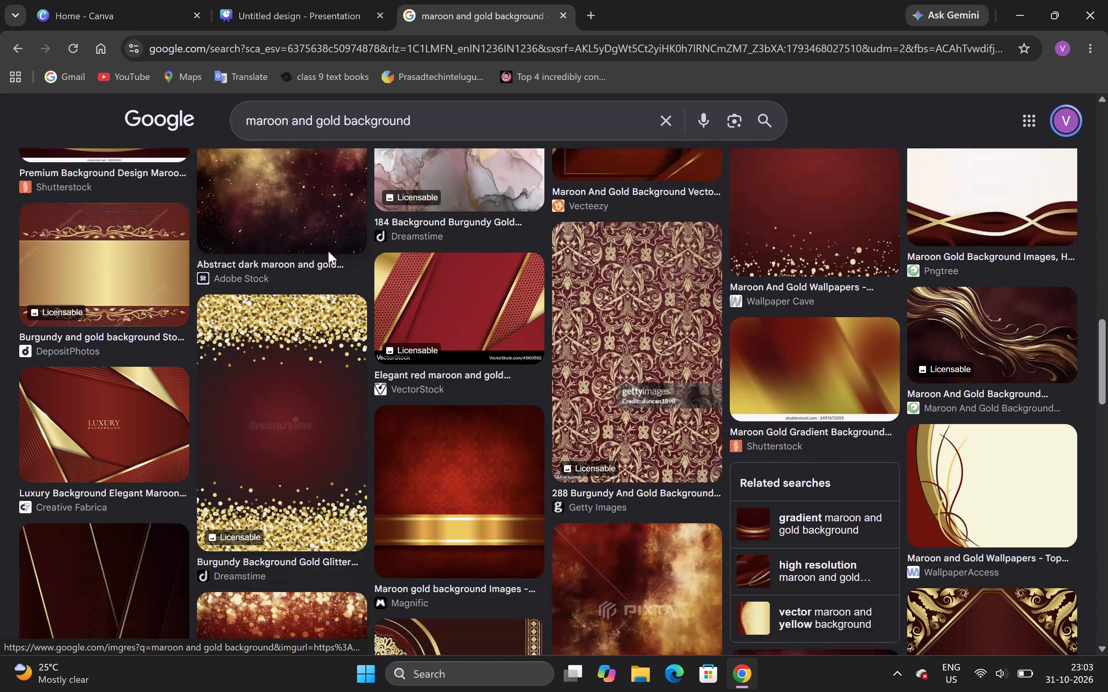
{"action": "scroll", "coordinate": [328, 251], "scroll_direction": "down", "scroll_amount": 4}
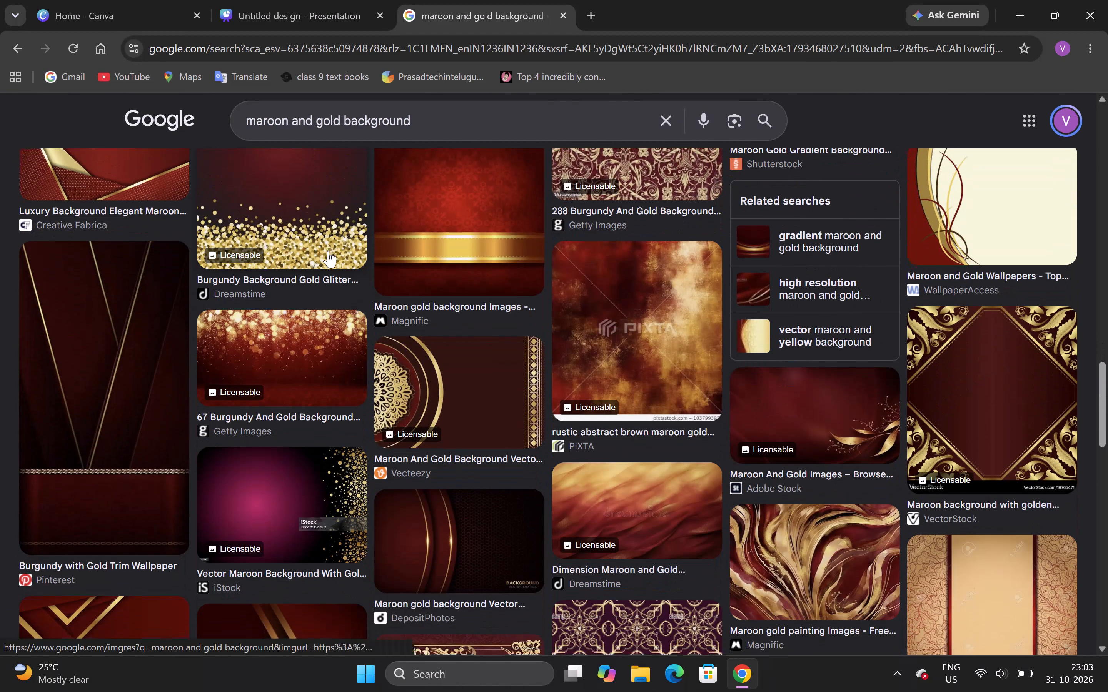
{"action": "scroll", "coordinate": [328, 251], "scroll_direction": "up", "scroll_amount": 2}
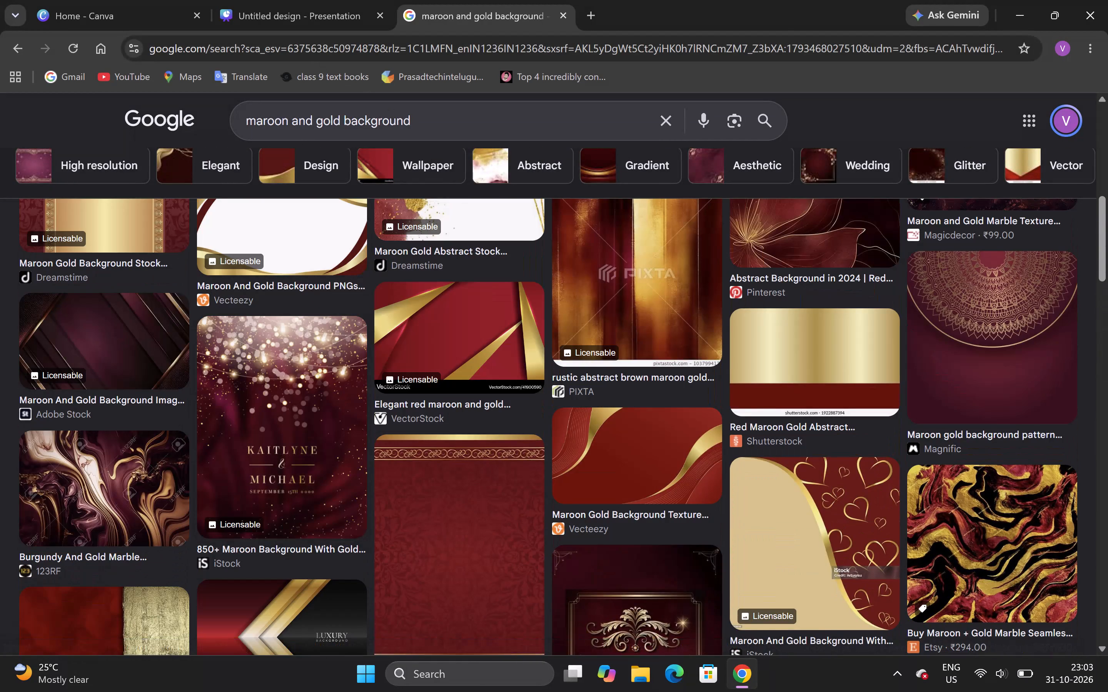
Change the image search to "maroon background" by removing "and gold".
{"action": "left_click_drag", "start_coordinate": [344, 125], "coordinate": [294, 121]}
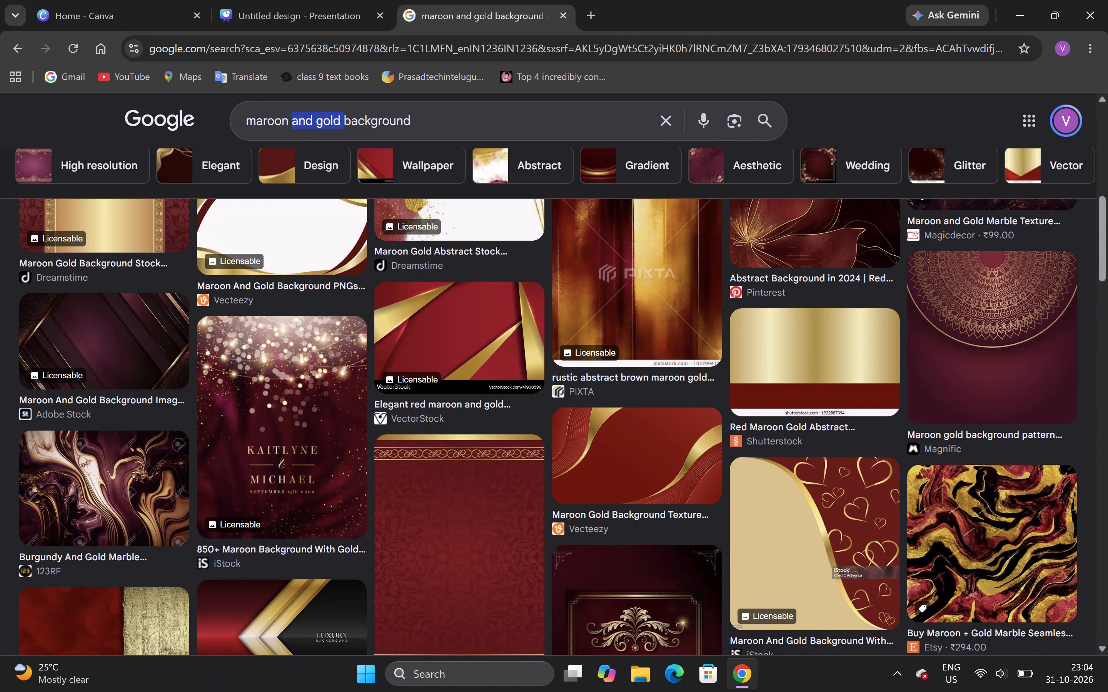
{"action": "left_click_drag", "start_coordinate": [294, 121], "coordinate": [292, 122]}
{"action": "key", "text": "BackSpace"}
{"action": "key", "text": "Return"}
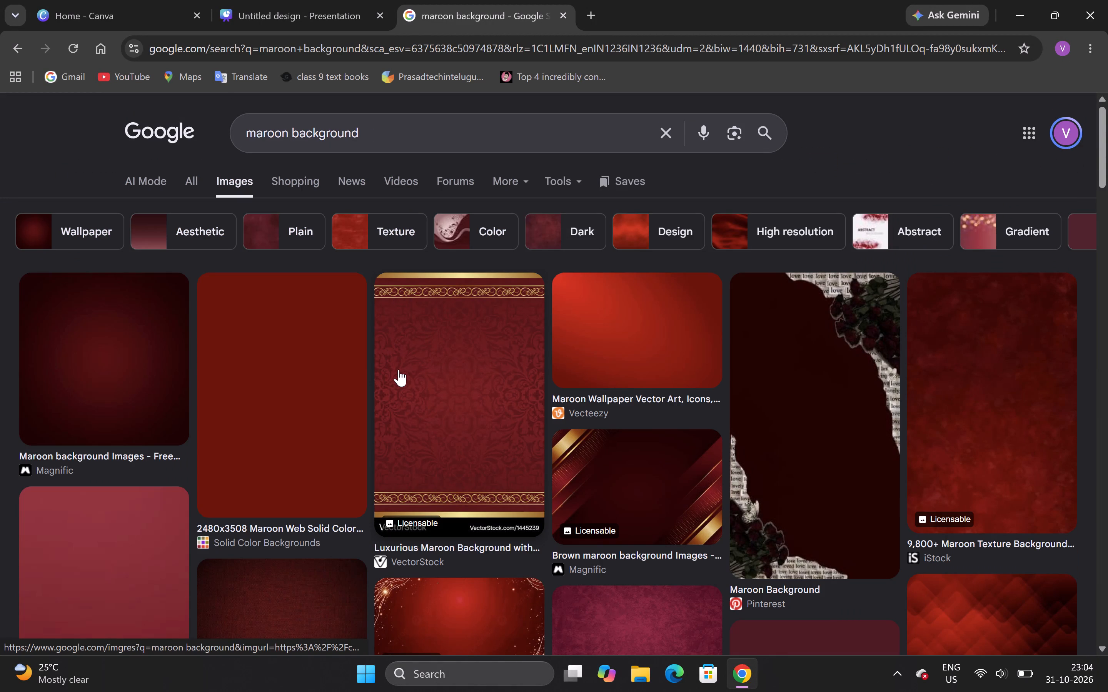
Preview the maroon background with gold ornaments and the dark maroon gradient image.
{"action": "left_click", "coordinate": [400, 375]}
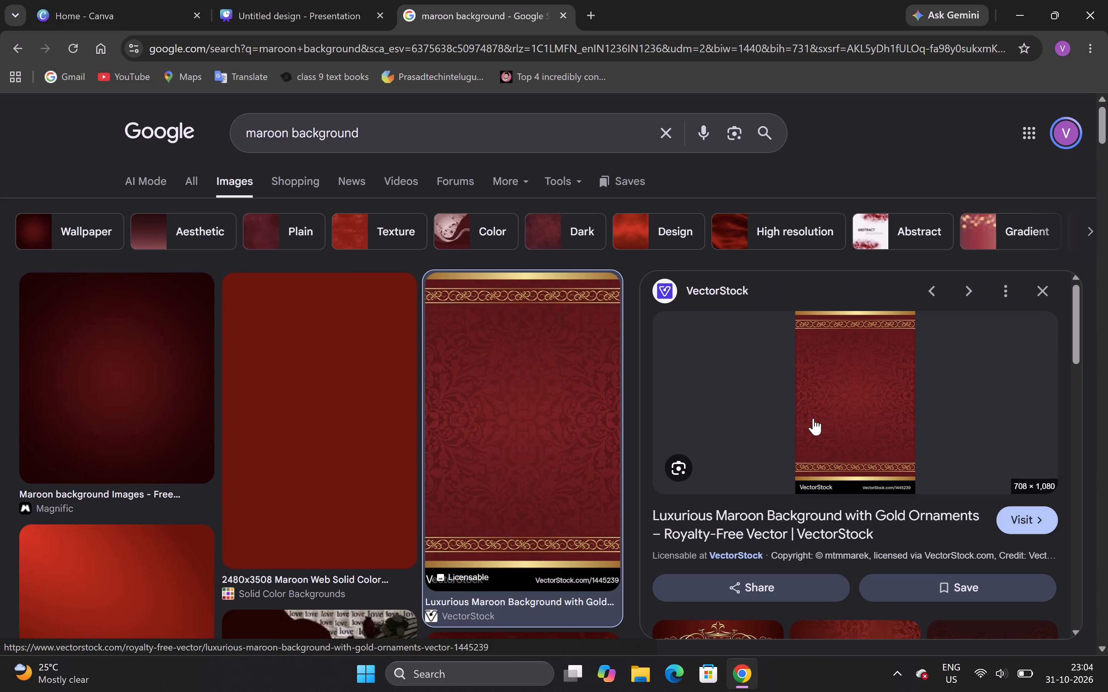
{"action": "double_click", "coordinate": [55, 436]}
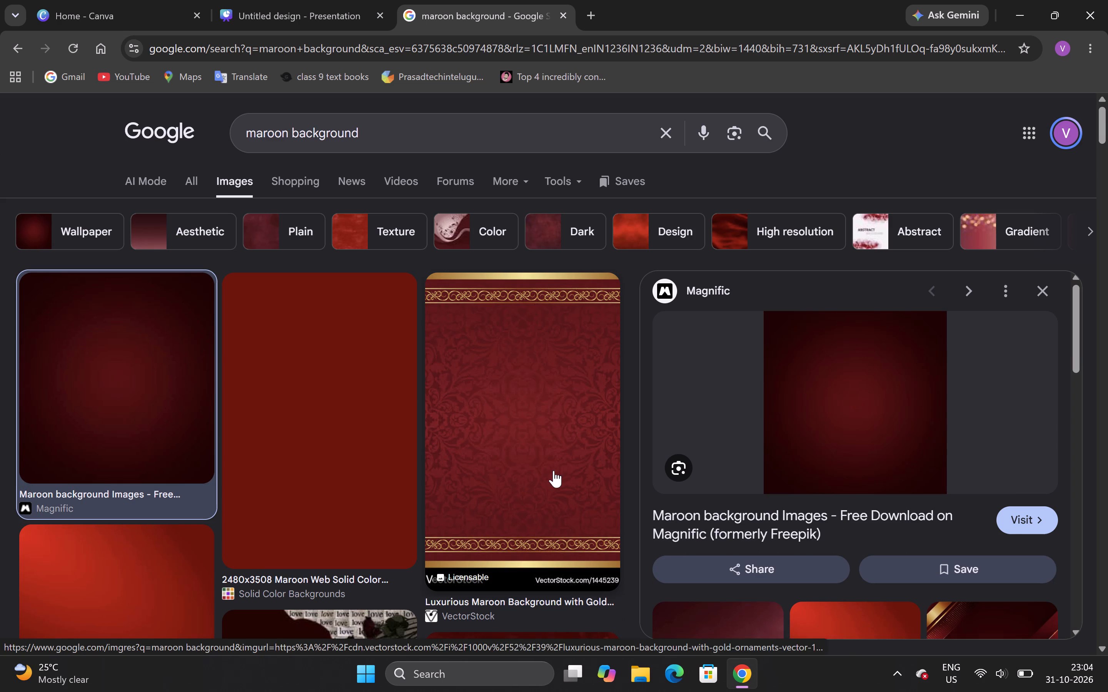
{"action": "scroll", "coordinate": [336, 436], "scroll_direction": "down", "scroll_amount": 6}
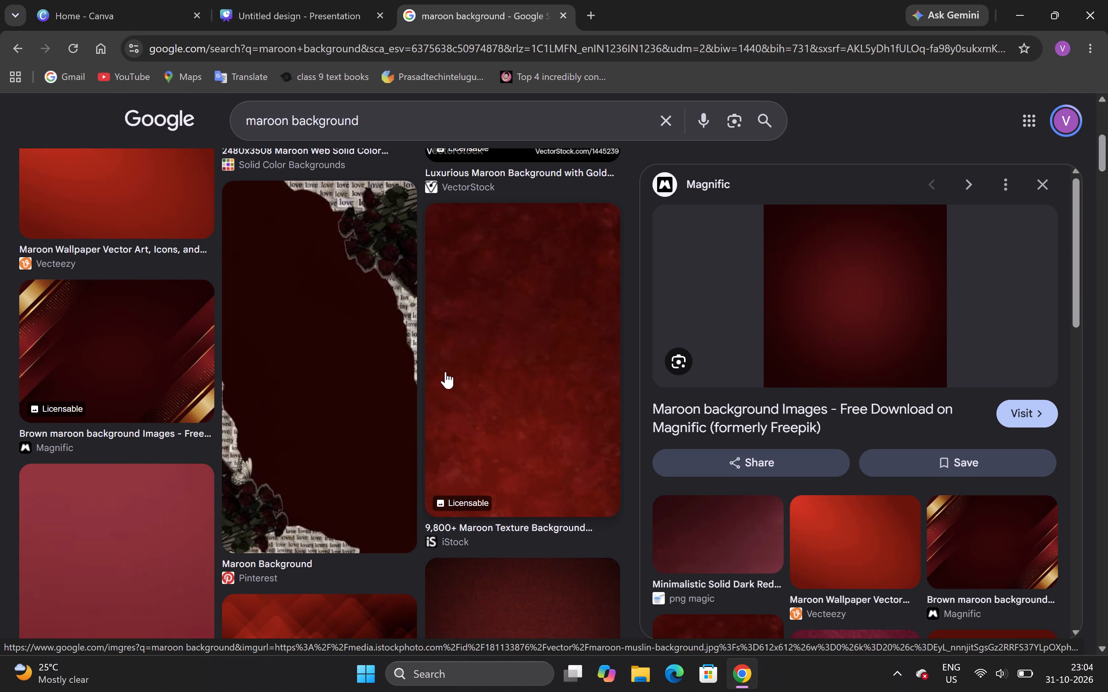
Open the iStock maroon texture background and save the image to Downloads as "maroon 1".
{"action": "left_click", "coordinate": [487, 377]}
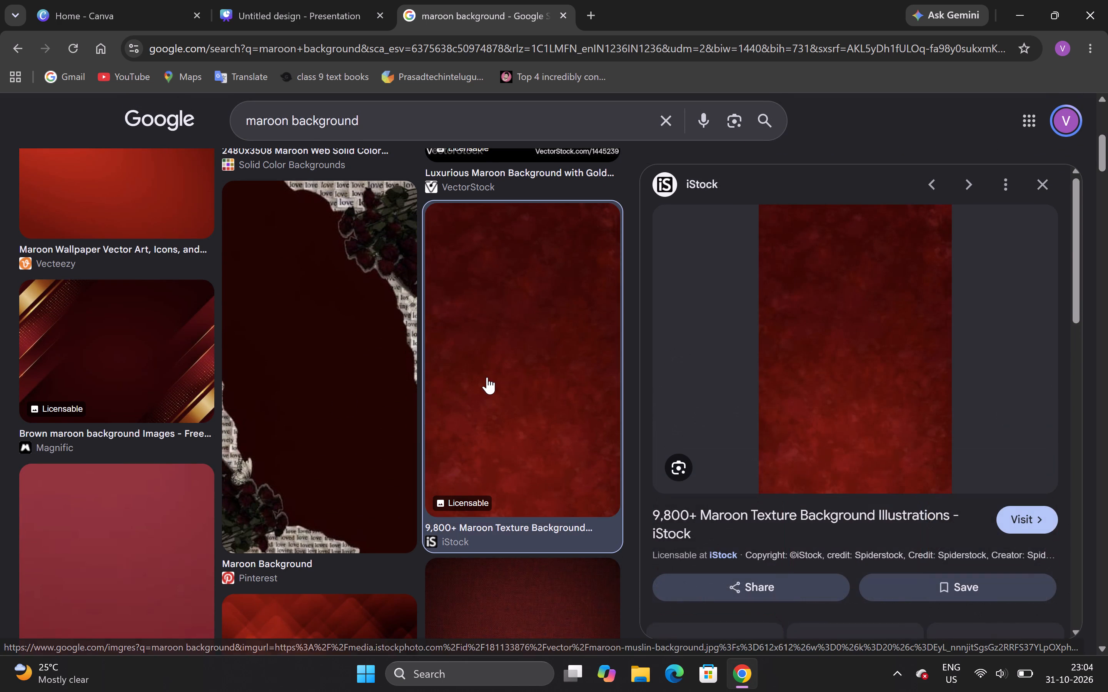
{"action": "right_click", "coordinate": [825, 379]}
{"action": "left_click", "coordinate": [883, 262]}
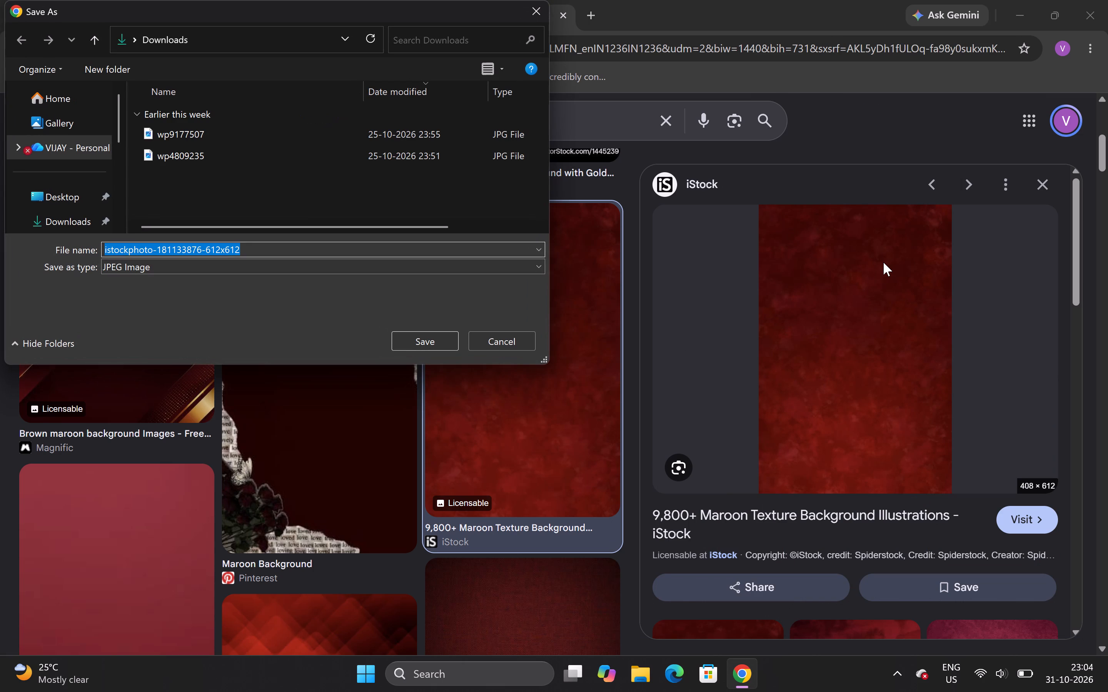
{"action": "type", "text": "maroon"}
{"action": "key", "text": "space"}
{"action": "key", "text": "1"}
{"action": "key", "text": "Return"}
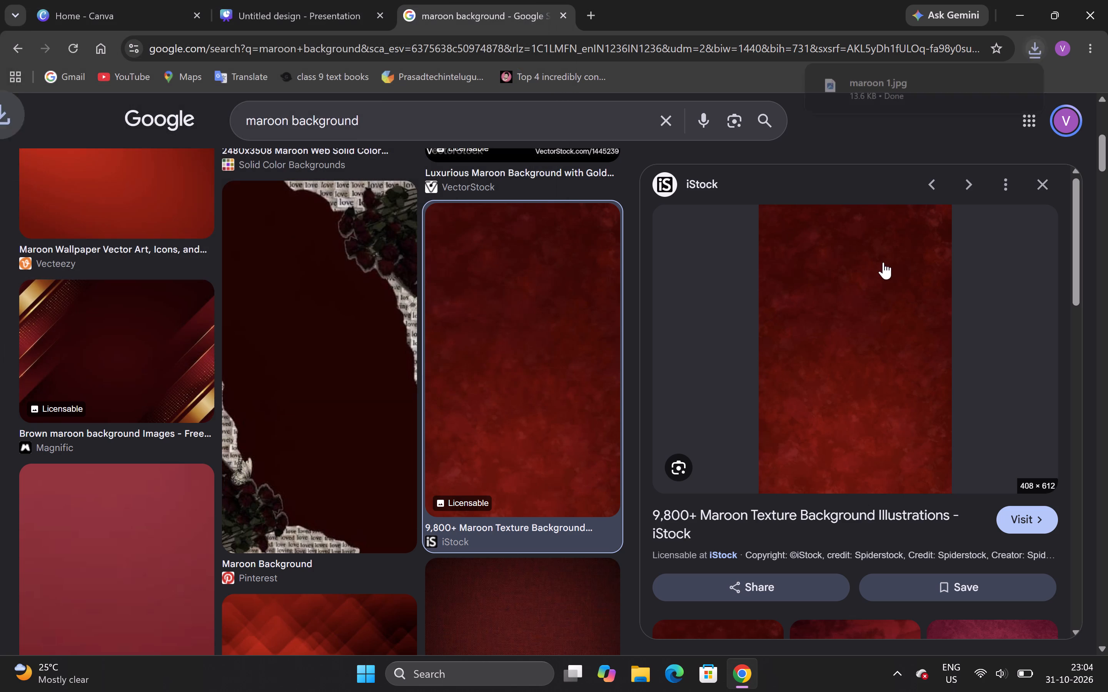
Preview the dark maroon fabric image from Pexels and look through more maroon background images.
{"action": "scroll", "coordinate": [677, 451], "scroll_direction": "down", "scroll_amount": 3}
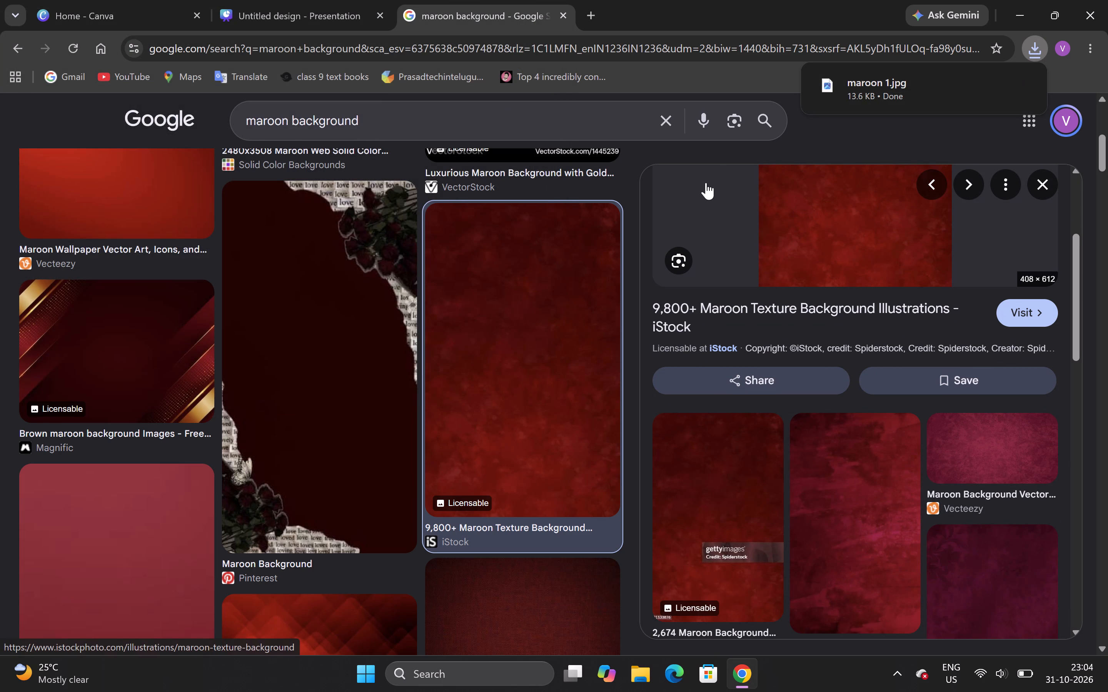
{"action": "scroll", "coordinate": [557, 439], "scroll_direction": "down", "scroll_amount": 3}
{"action": "left_click", "coordinate": [557, 439]}
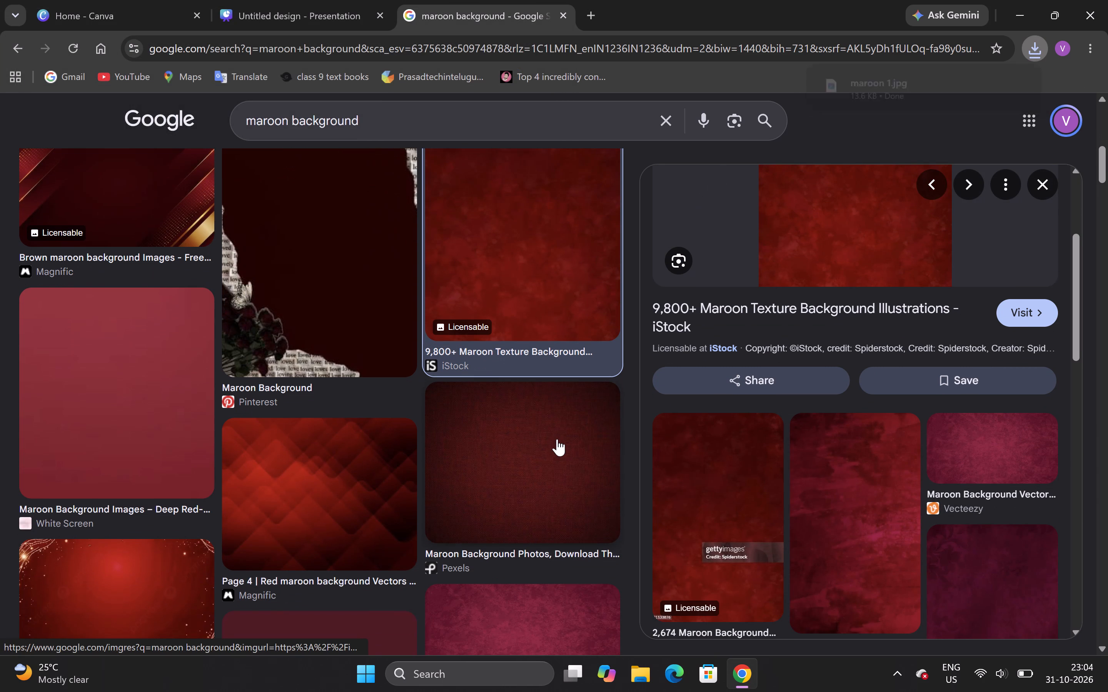
{"action": "scroll", "coordinate": [557, 439], "scroll_direction": "down", "scroll_amount": 2}
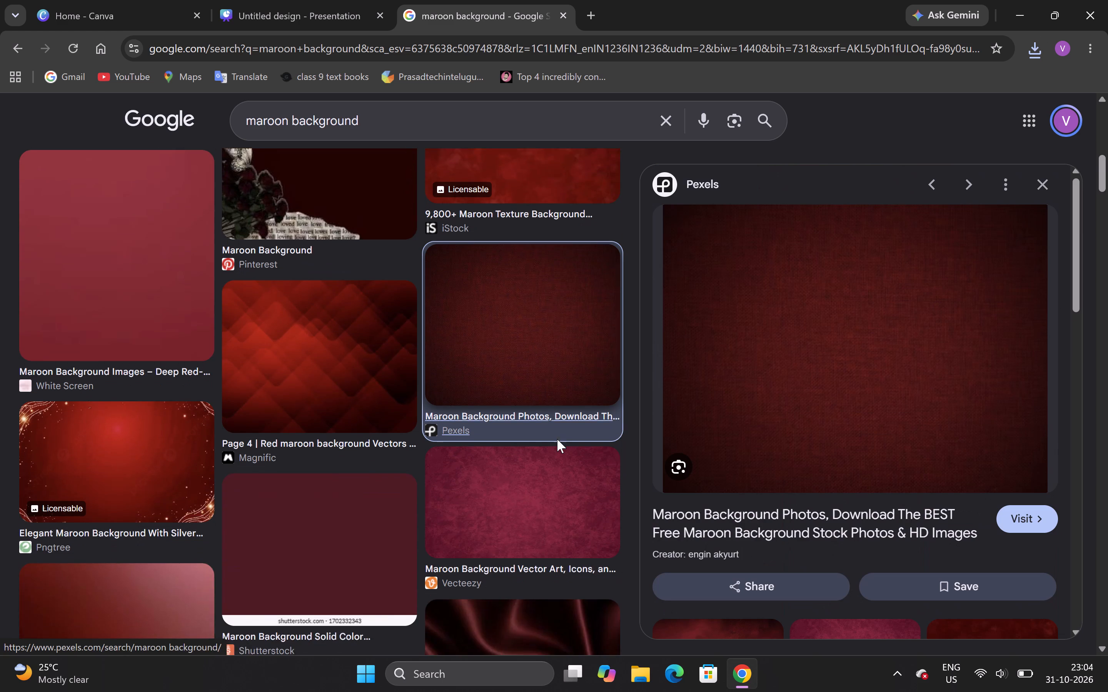
{"action": "scroll", "coordinate": [557, 439], "scroll_direction": "down", "scroll_amount": 4}
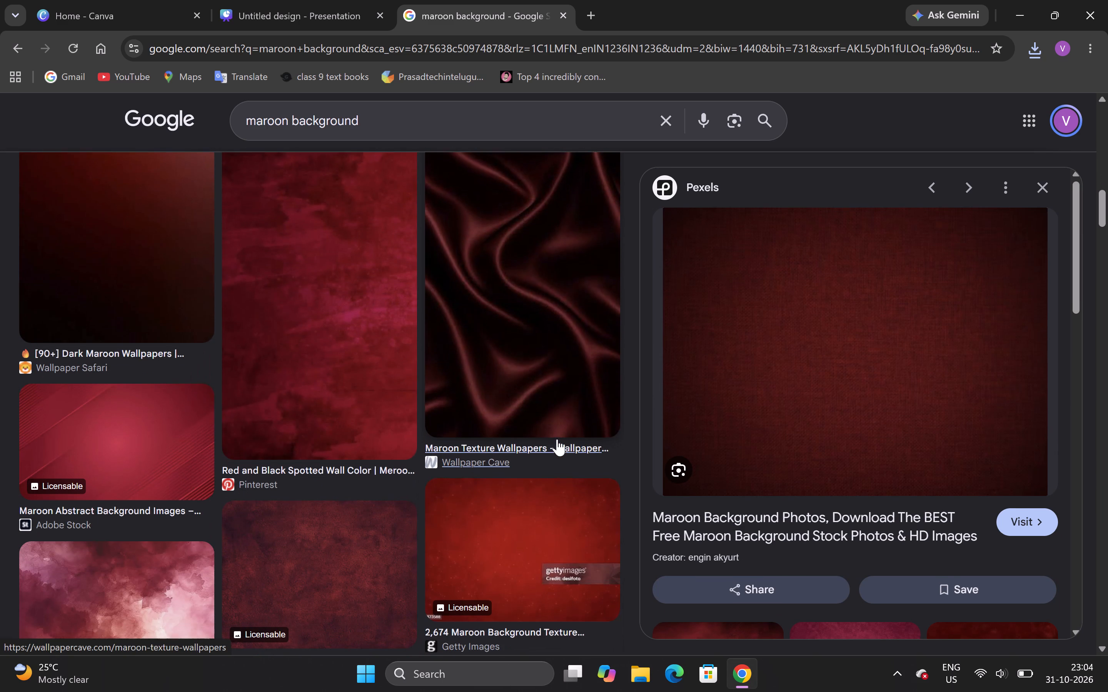
{"action": "scroll", "coordinate": [557, 439], "scroll_direction": "down", "scroll_amount": 3}
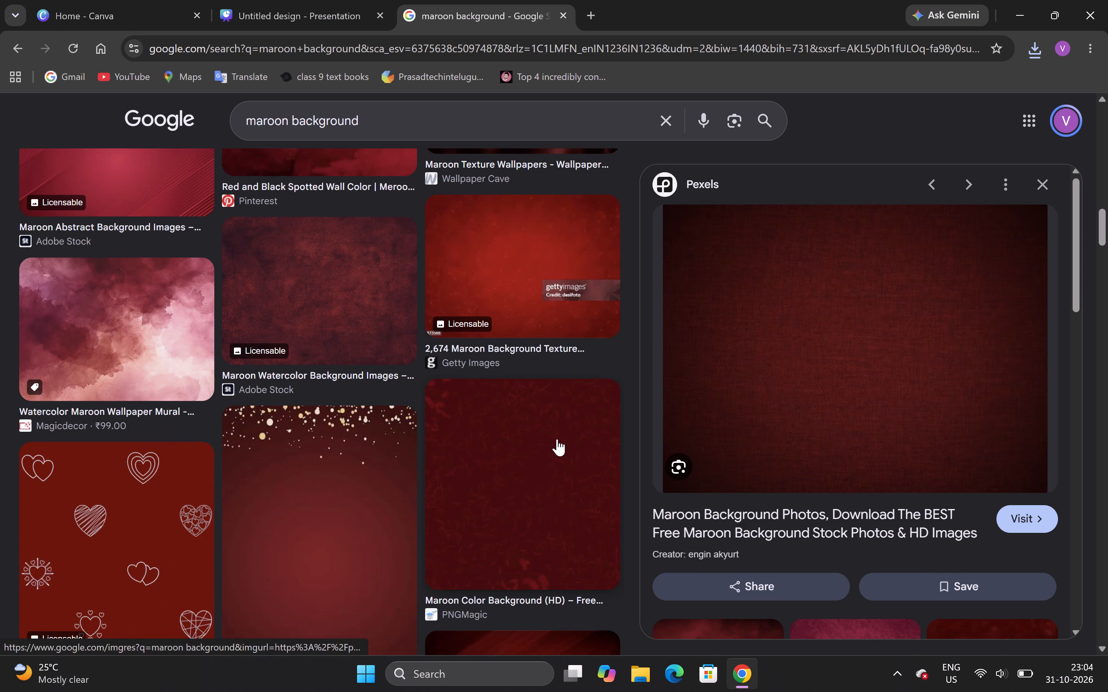
{"action": "scroll", "coordinate": [557, 439], "scroll_direction": "down", "scroll_amount": 3}
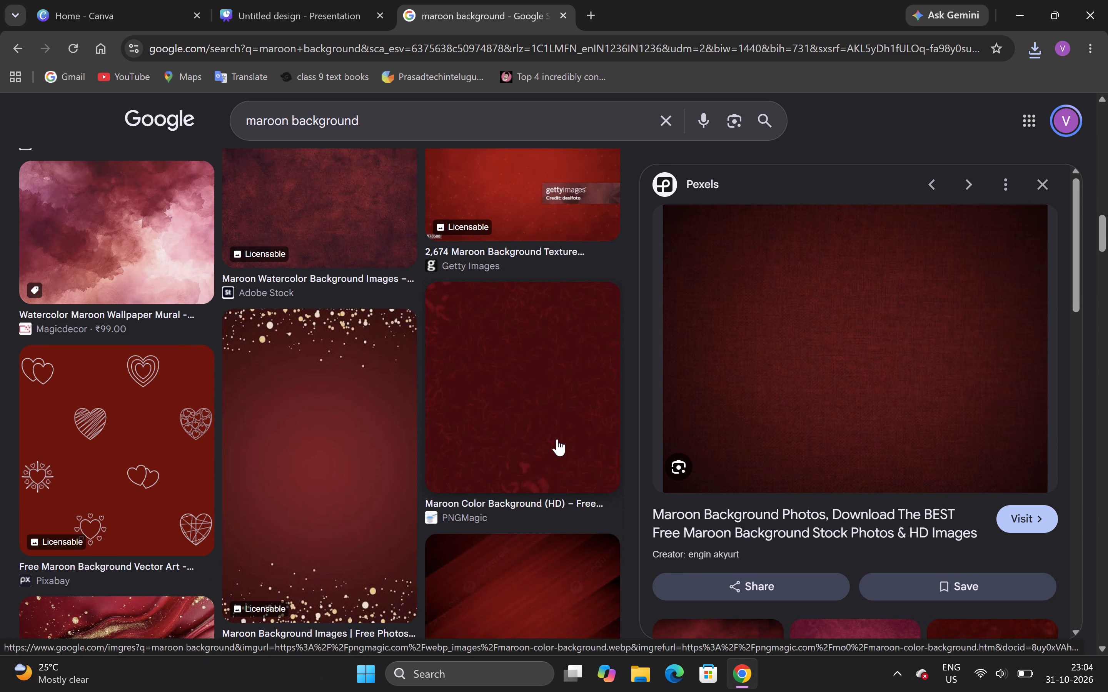
{"action": "scroll", "coordinate": [557, 439], "scroll_direction": "down", "scroll_amount": 2}
Open the PNGMagic maroon color background and save the image to Downloads as "maroon 2".
{"action": "left_click", "coordinate": [618, 208]}
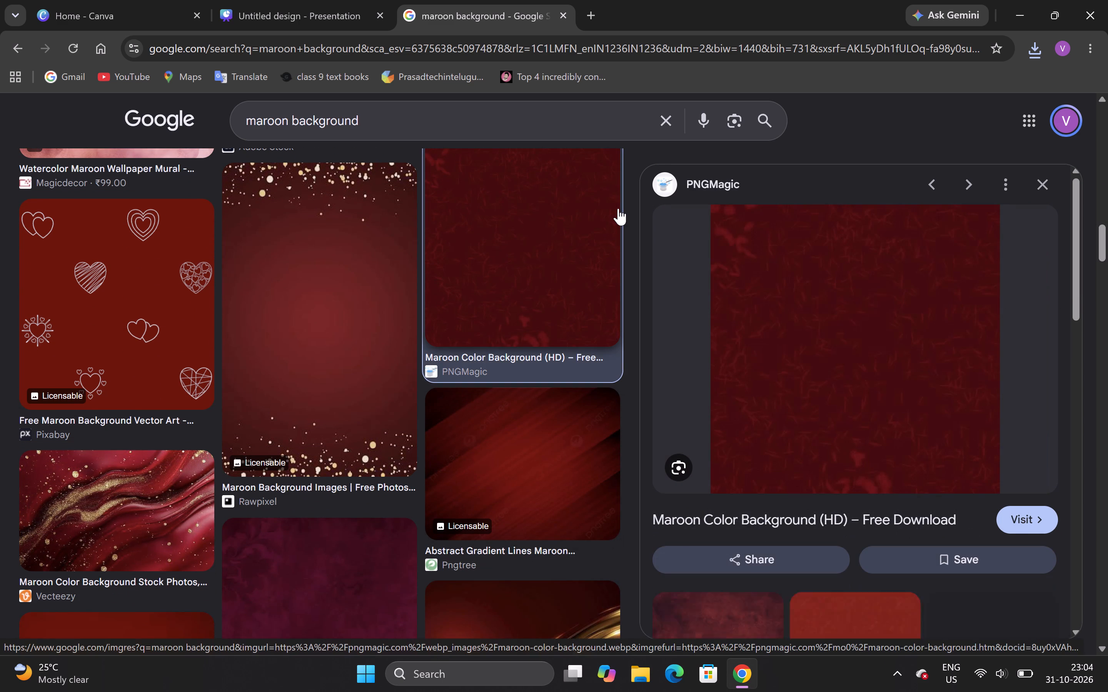
{"action": "right_click", "coordinate": [761, 339]}
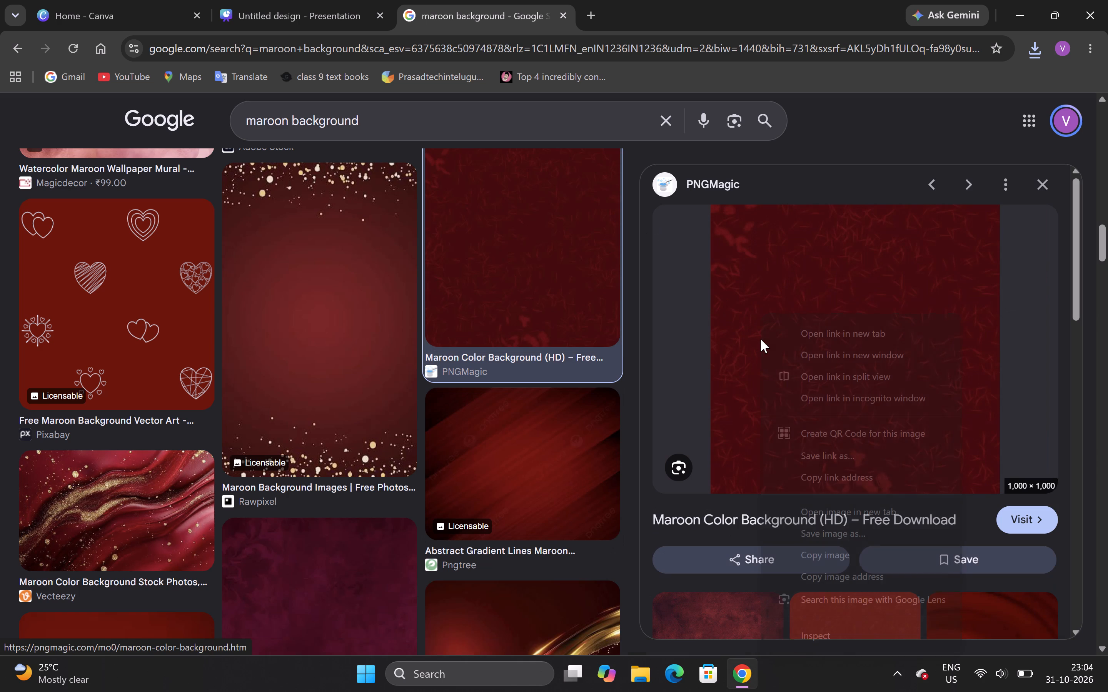
{"action": "left_click", "coordinate": [811, 526]}
{"action": "type", "text": "maroon"}
{"action": "key", "text": "space"}
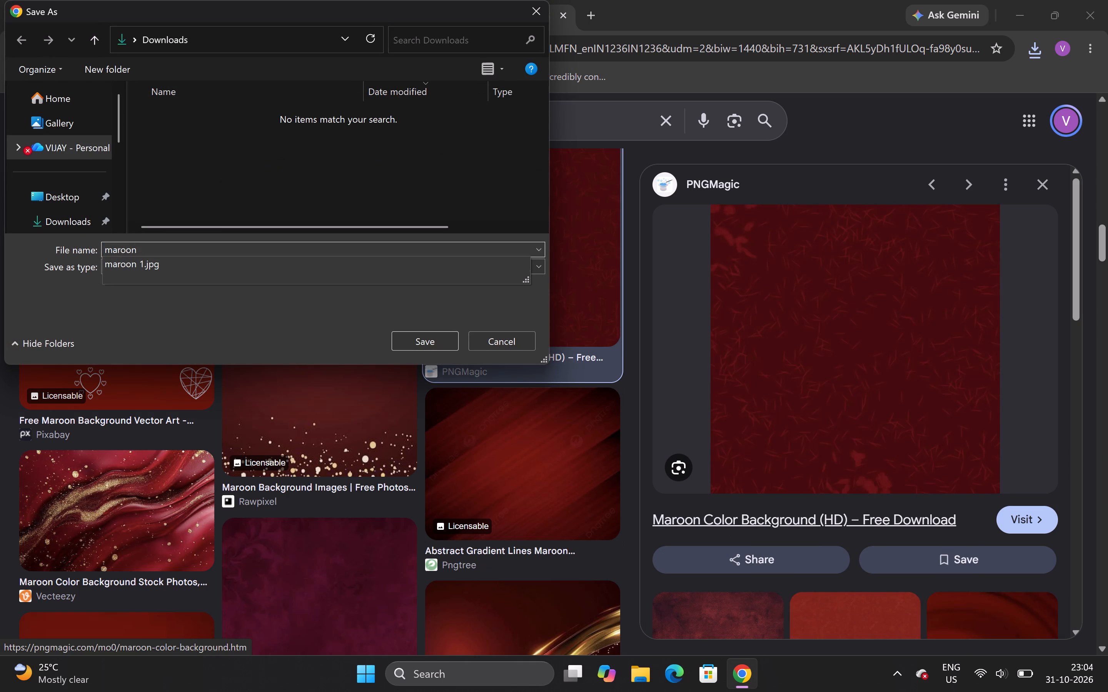
{"action": "key", "text": "2"}
{"action": "key", "text": "Return"}
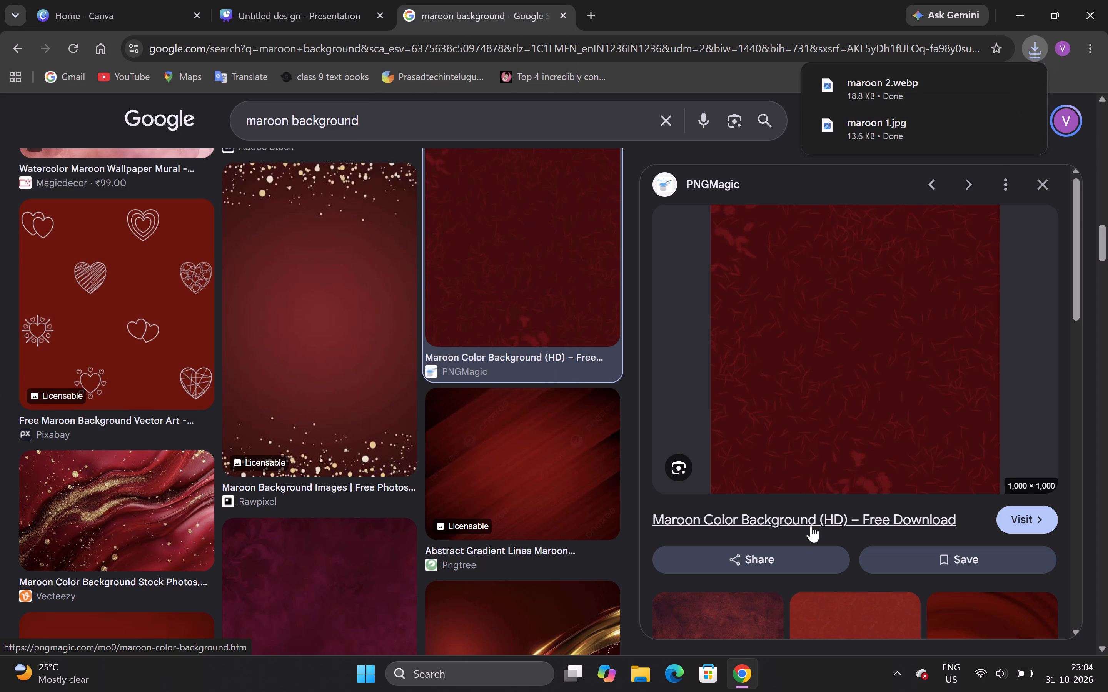
Look through more maroon background image results for another suitable texture or pattern.
{"action": "scroll", "coordinate": [811, 526], "scroll_direction": "down", "scroll_amount": 3}
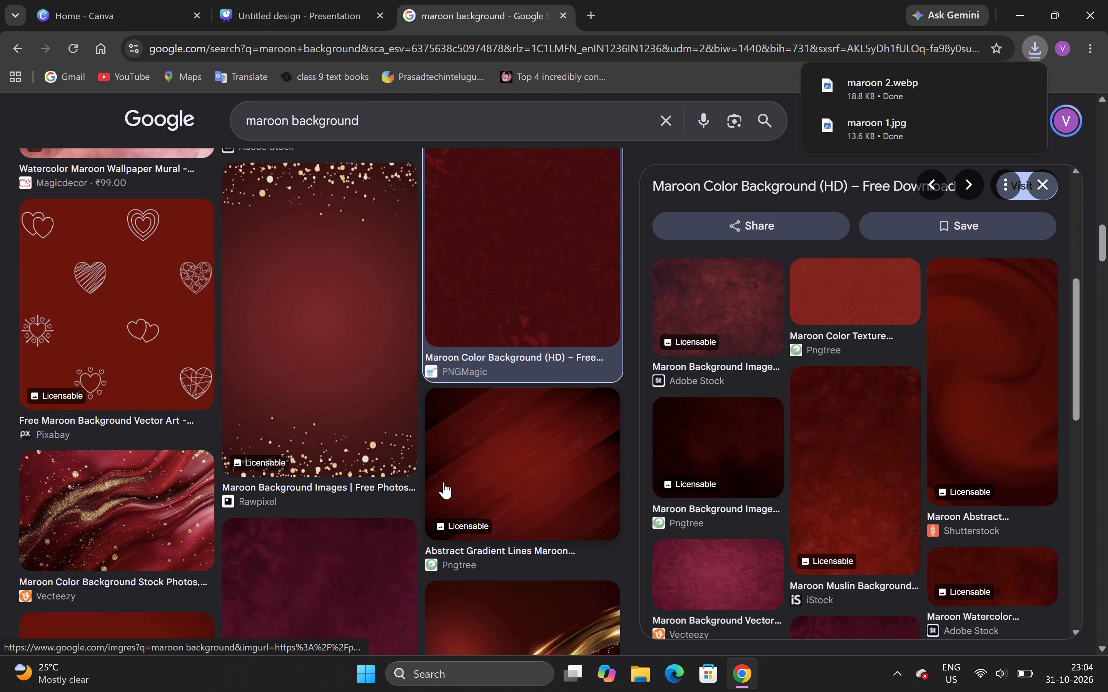
{"action": "scroll", "coordinate": [444, 482], "scroll_direction": "down", "scroll_amount": 4}
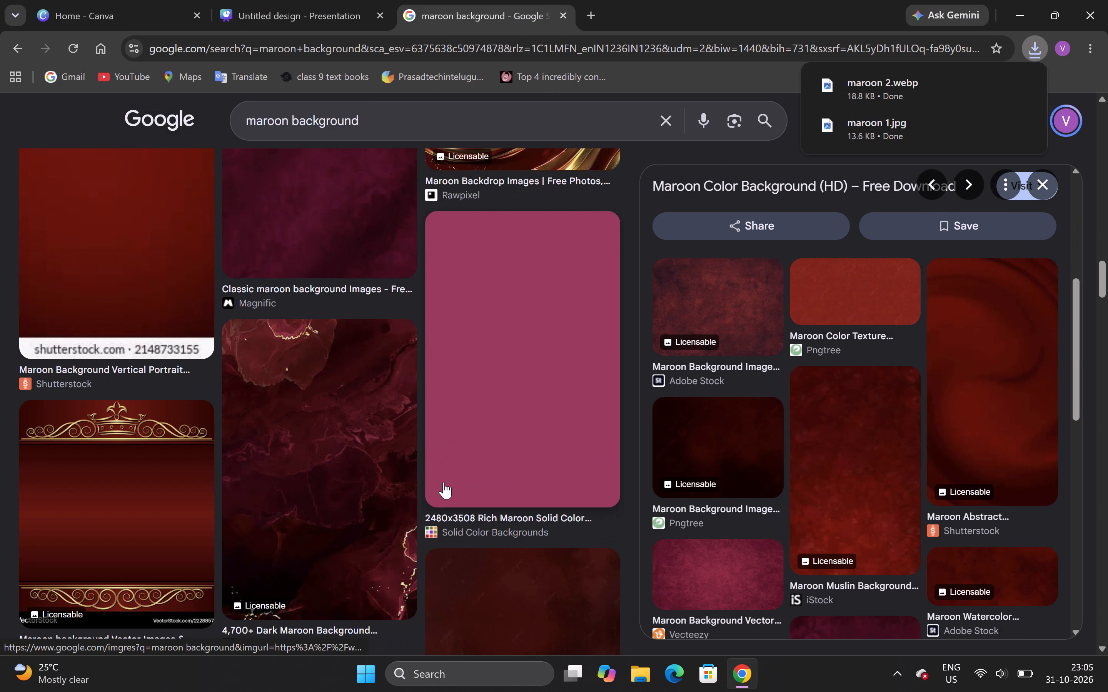
{"action": "scroll", "coordinate": [444, 482], "scroll_direction": "down", "scroll_amount": 3}
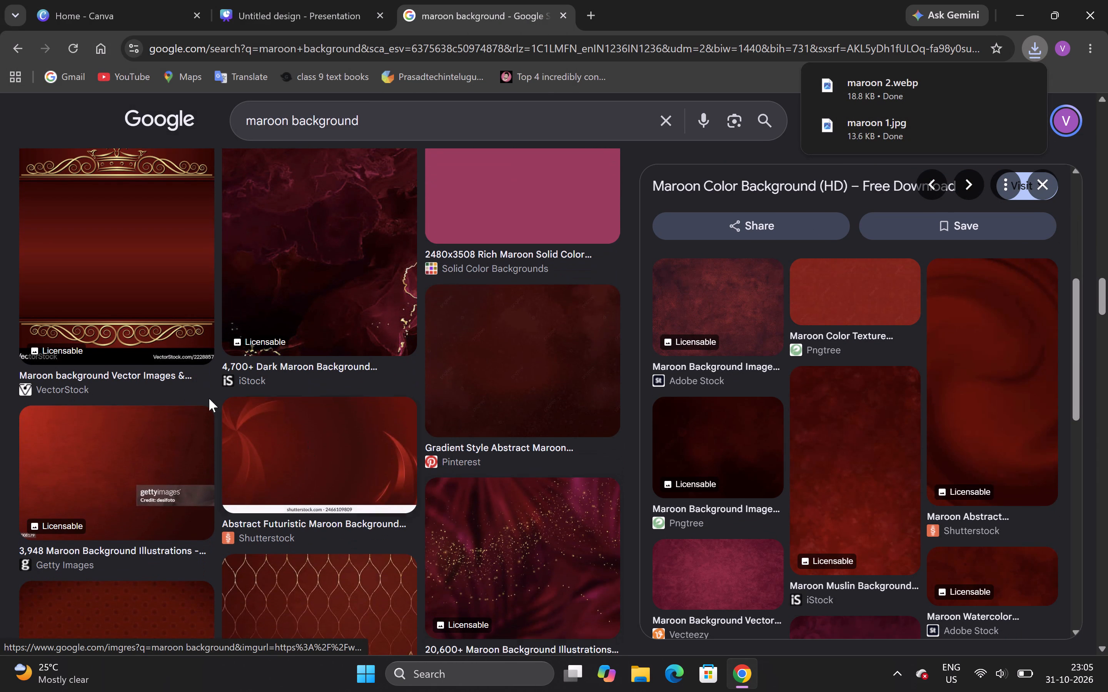
{"action": "scroll", "coordinate": [167, 344], "scroll_direction": "down", "scroll_amount": 1}
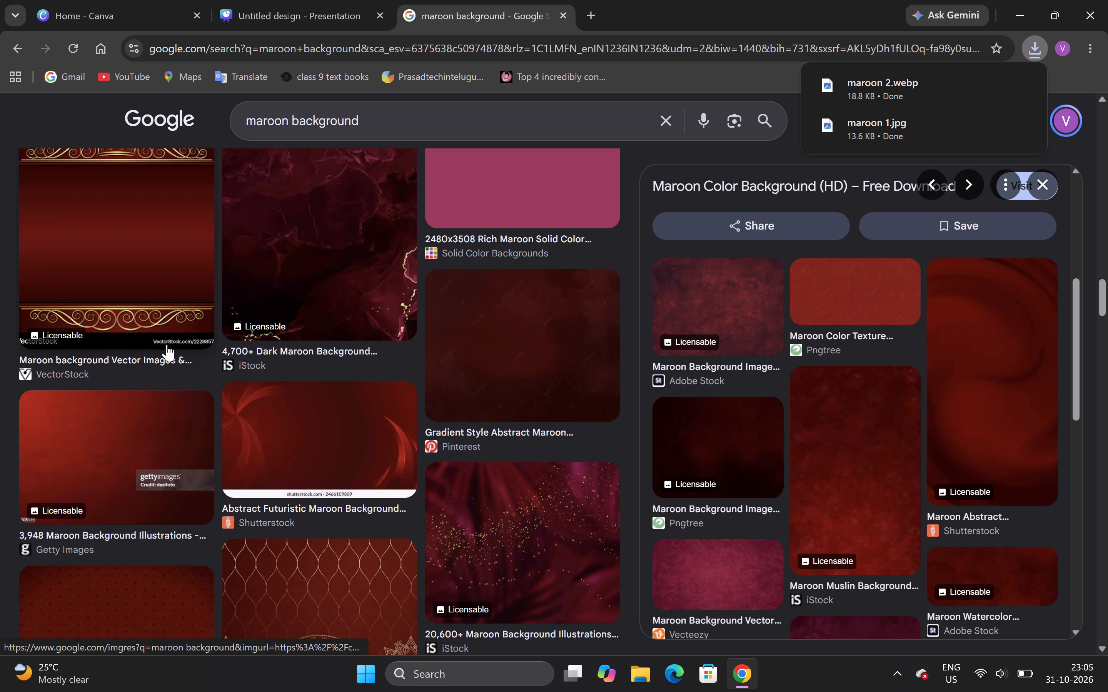
{"action": "scroll", "coordinate": [167, 344], "scroll_direction": "down", "scroll_amount": 3}
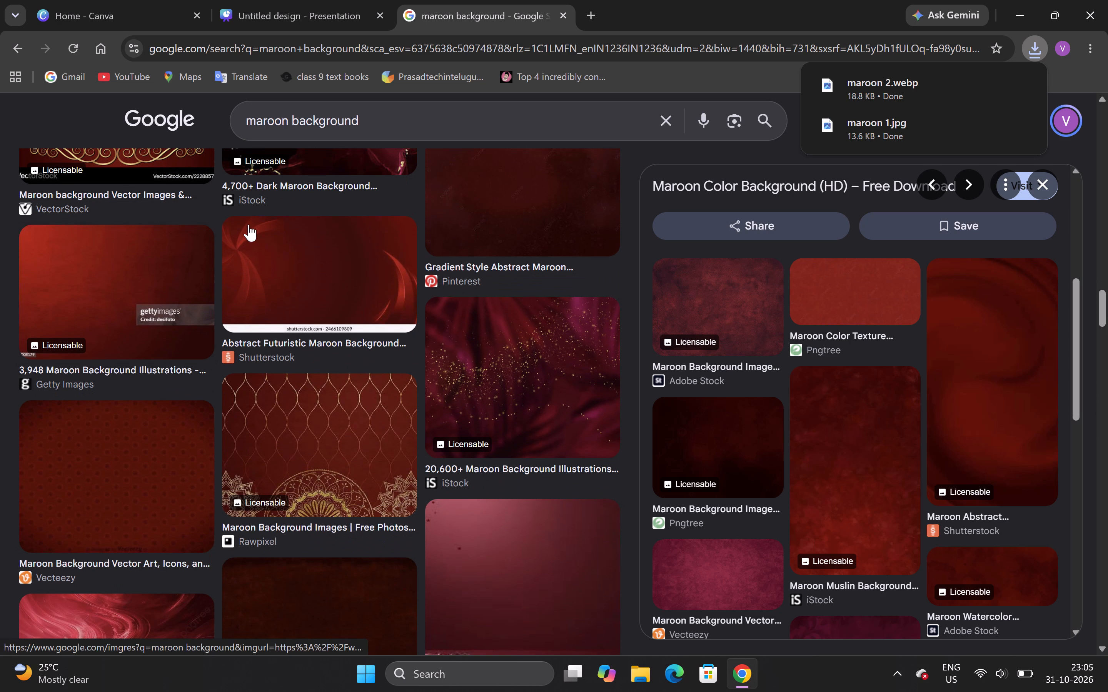
{"action": "scroll", "coordinate": [249, 225], "scroll_direction": "down", "scroll_amount": 2}
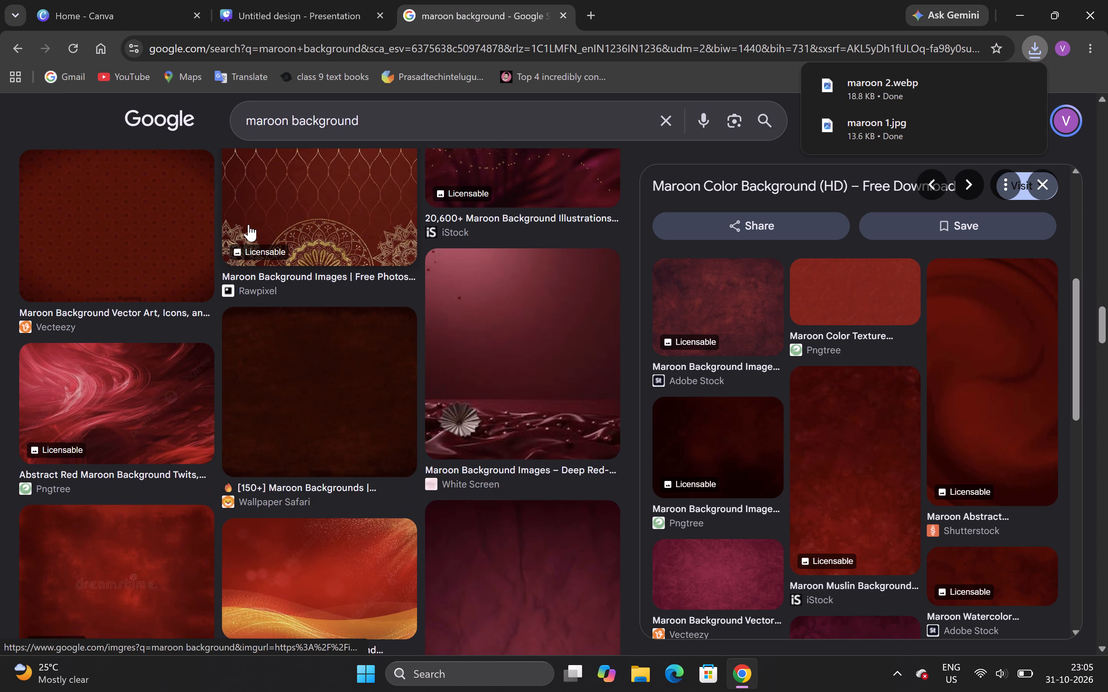
{"action": "scroll", "coordinate": [249, 225], "scroll_direction": "down", "scroll_amount": 1}
{"action": "scroll", "coordinate": [182, 360], "scroll_direction": "down", "scroll_amount": 6}
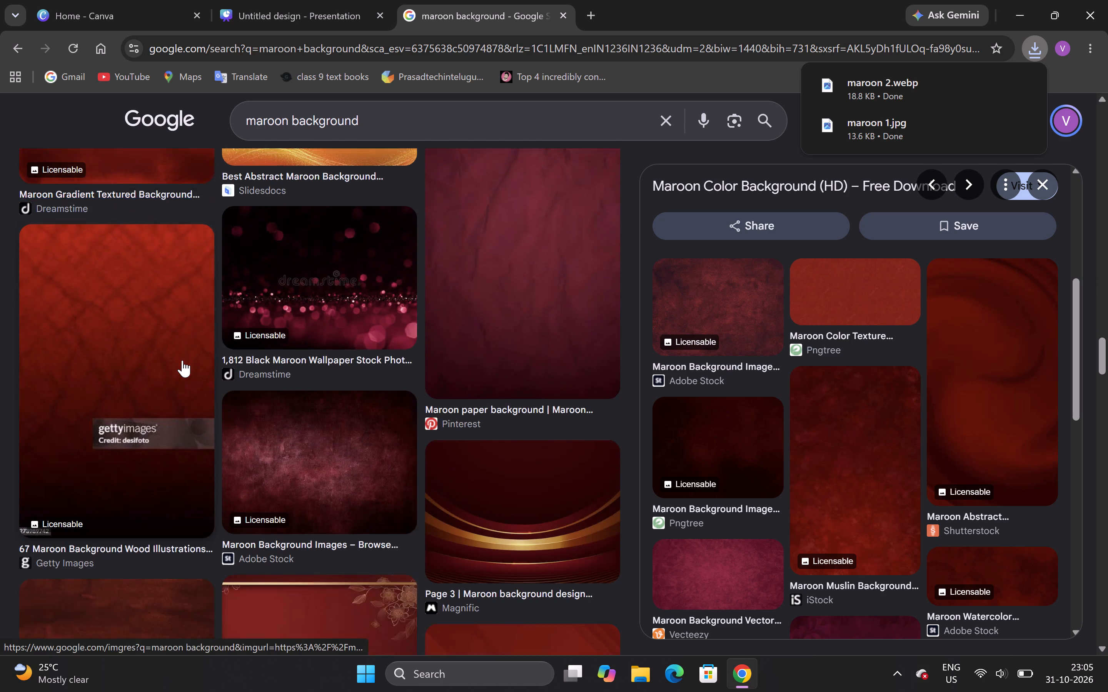
{"action": "scroll", "coordinate": [182, 360], "scroll_direction": "down", "scroll_amount": 9}
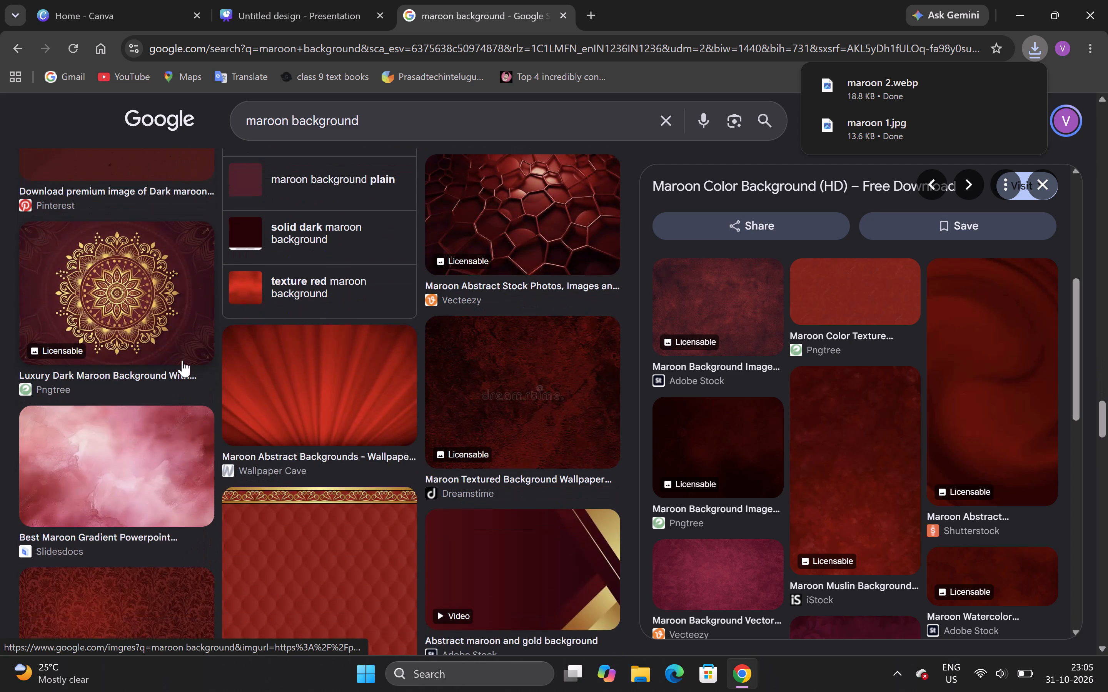
{"action": "scroll", "coordinate": [182, 360], "scroll_direction": "down", "scroll_amount": 8}
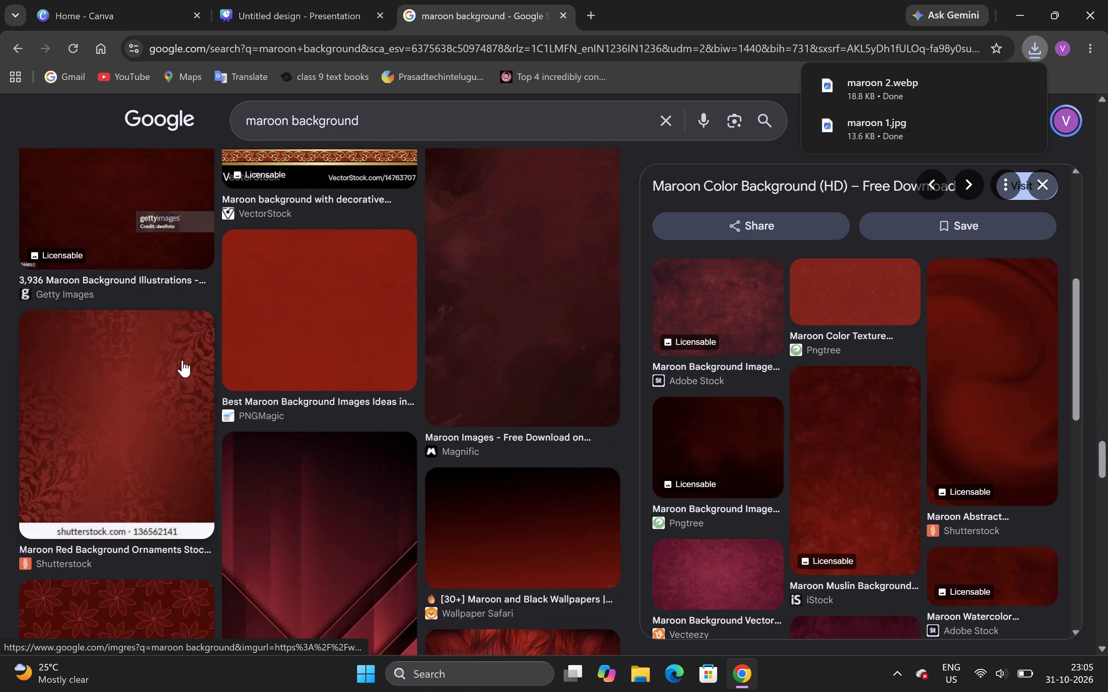
Open the Shutterstock maroon red ornaments background and save the image to Downloads as "maroon 3".
{"action": "left_click", "coordinate": [130, 356]}
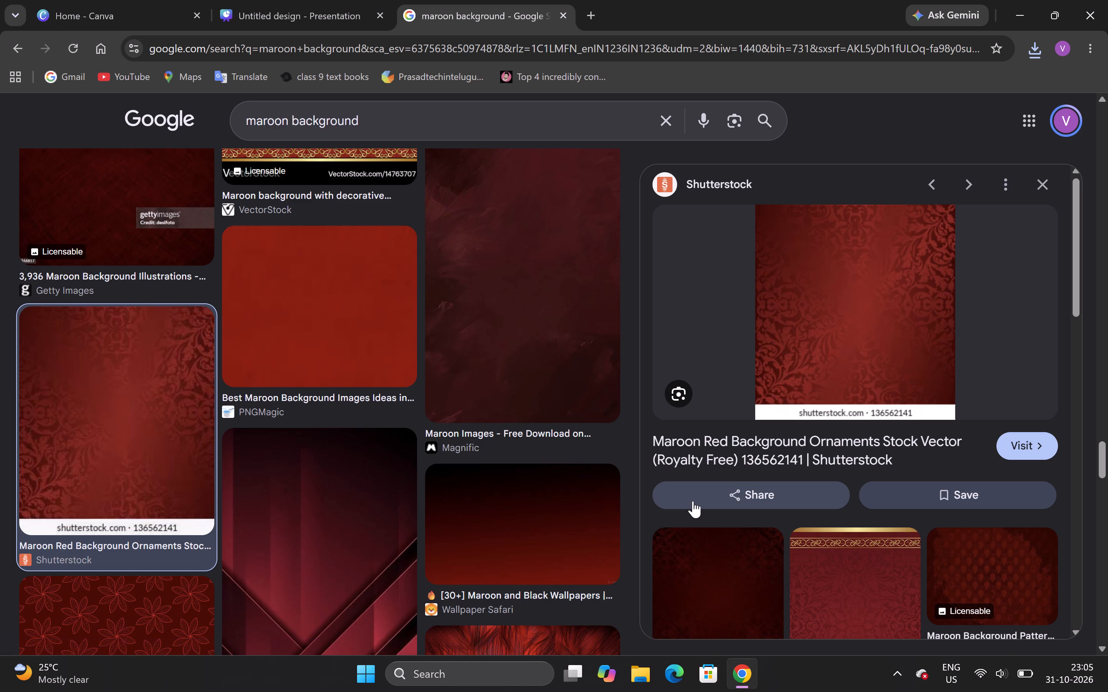
{"action": "right_click", "coordinate": [863, 308]}
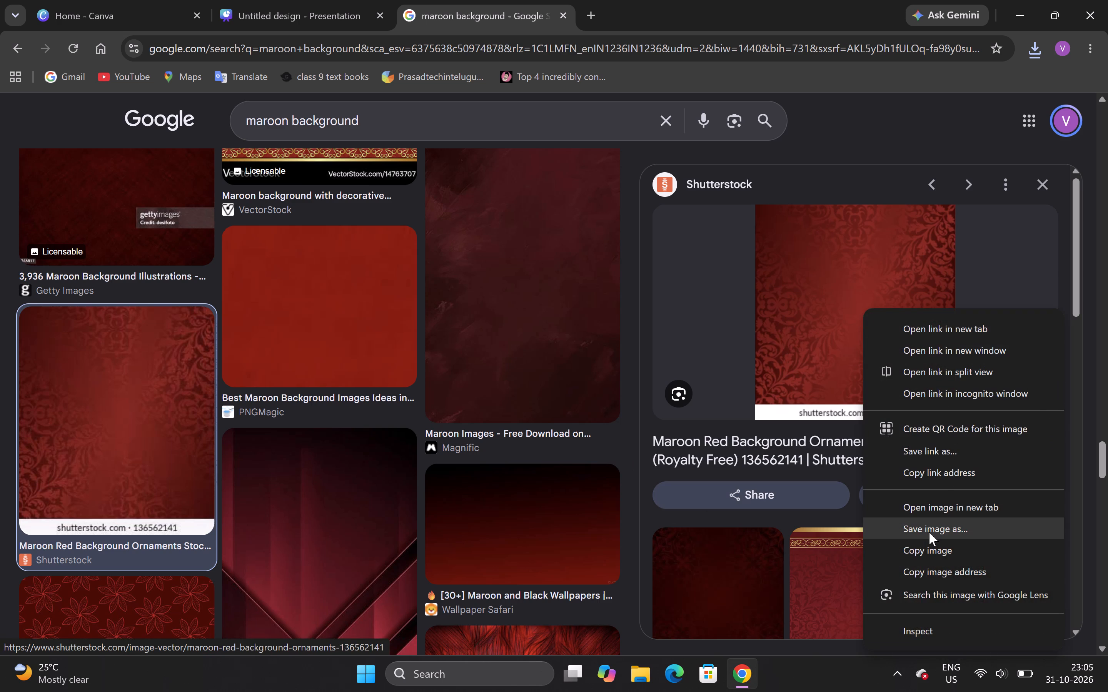
{"action": "left_click", "coordinate": [929, 532]}
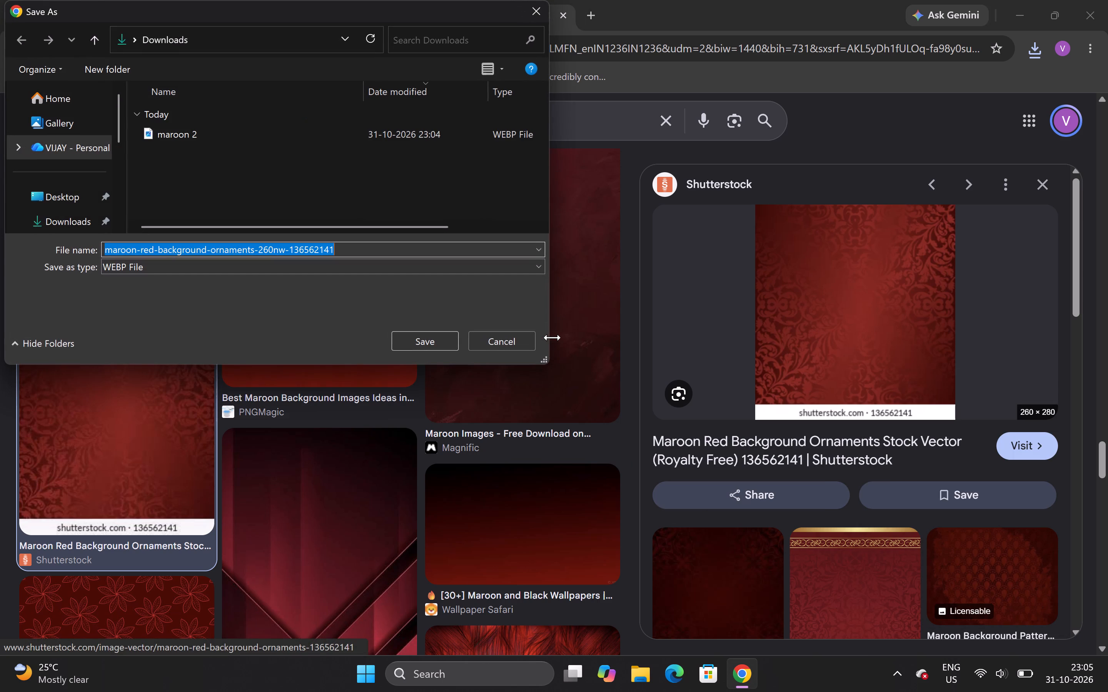
{"action": "type", "text": "maro"}
{"action": "type", "text": "on 3"}
{"action": "key", "text": "Return"}
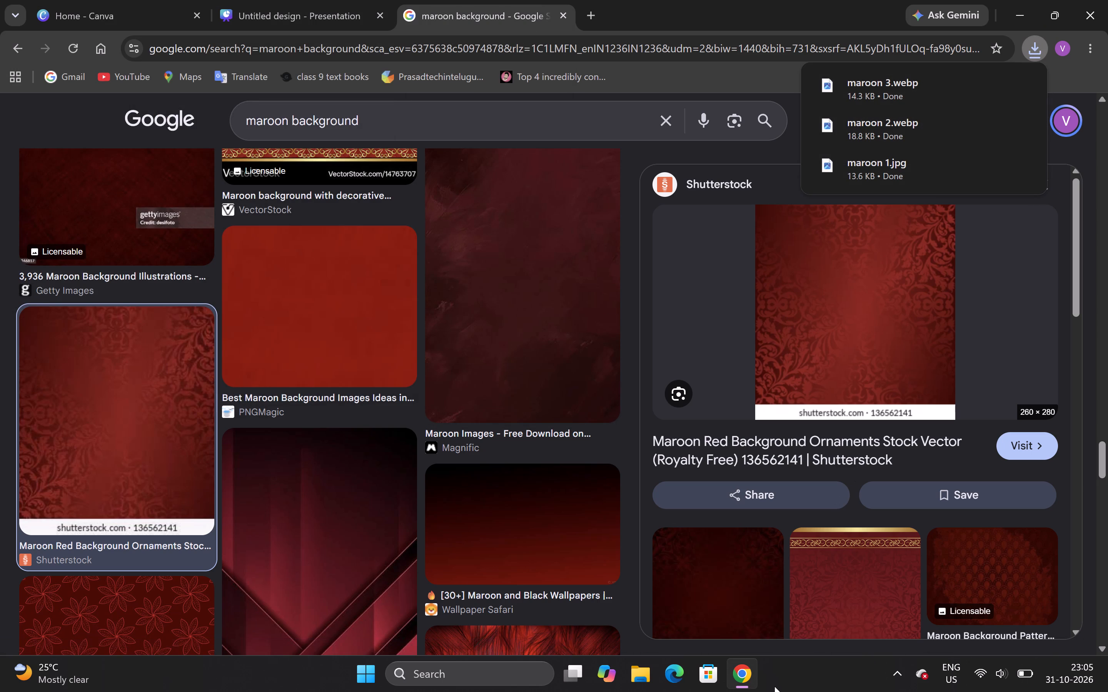
Switch to the untitled Canva presentation.
{"action": "left_click", "coordinate": [257, 0]}
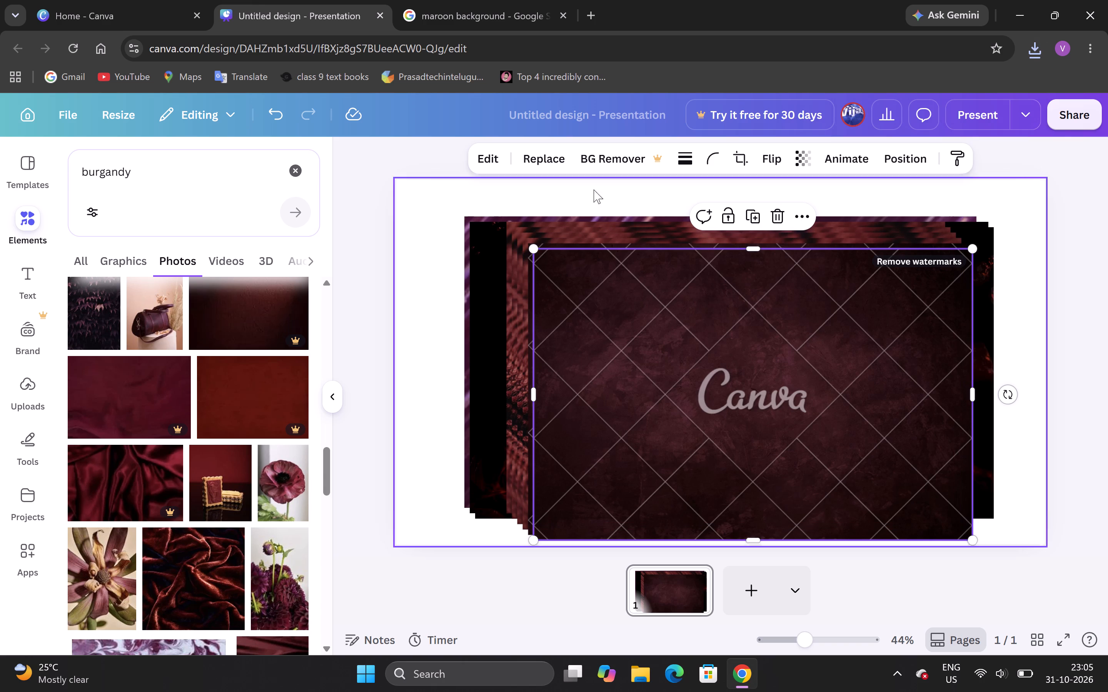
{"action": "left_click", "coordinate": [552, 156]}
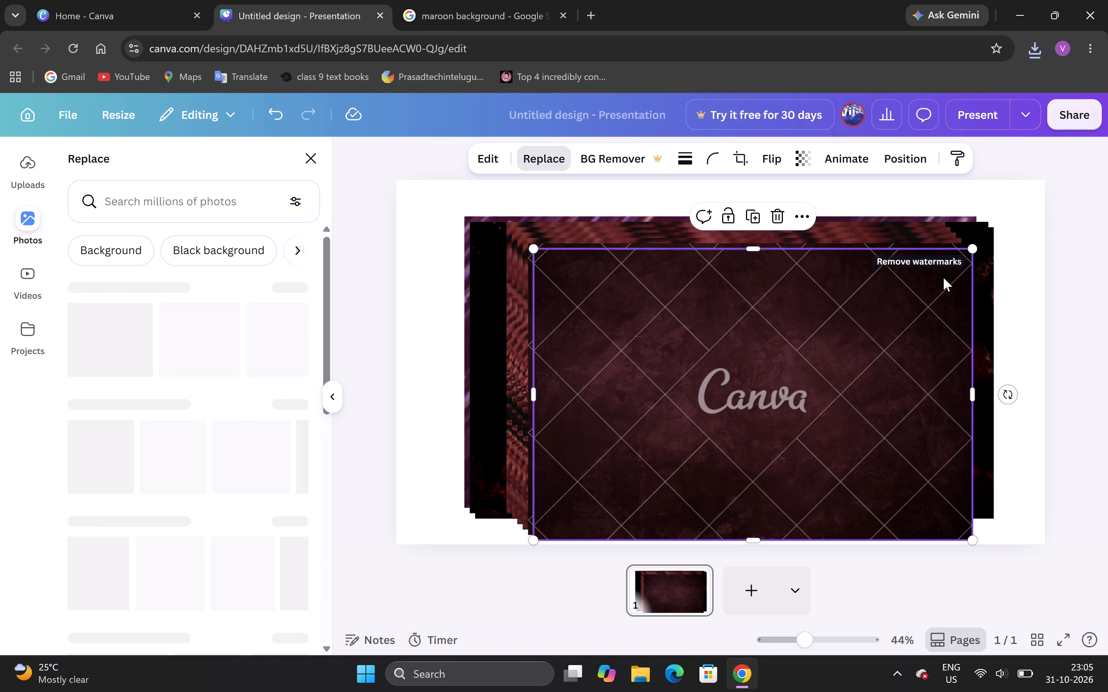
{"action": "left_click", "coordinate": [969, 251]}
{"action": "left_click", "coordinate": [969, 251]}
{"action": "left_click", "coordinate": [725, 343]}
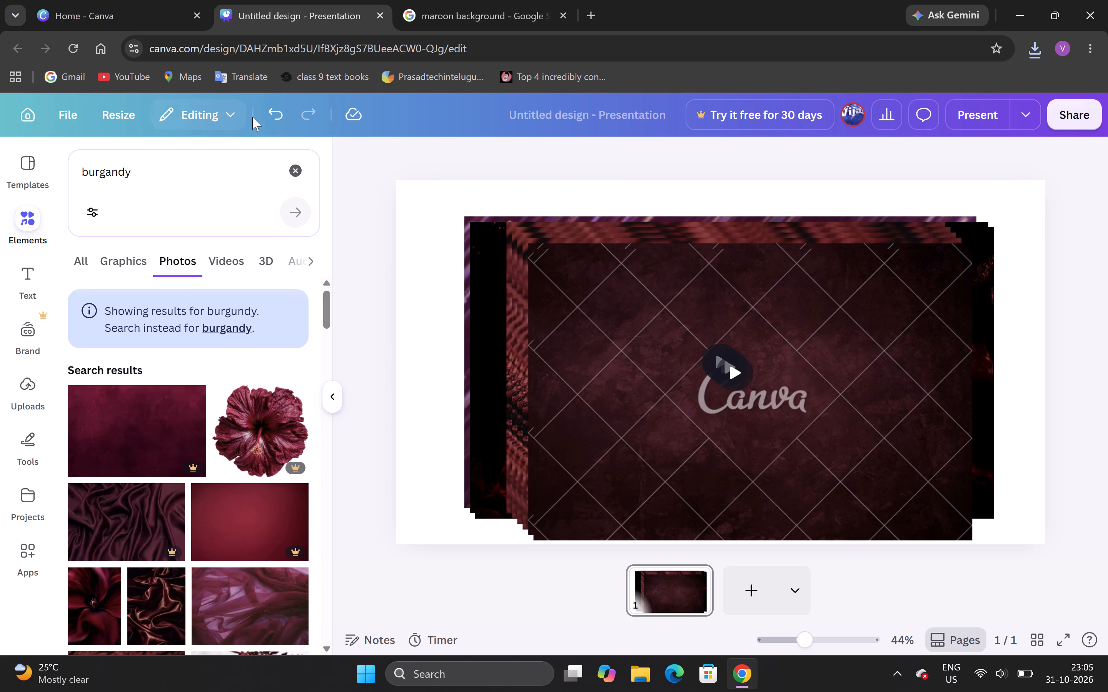
Undo the background images added to page 1 and redo the dancer silhouette's removal to get a blank page.
{"action": "triple_click", "coordinate": [283, 120]}
{"action": "triple_click", "coordinate": [283, 120]}
{"action": "triple_click", "coordinate": [283, 120]}
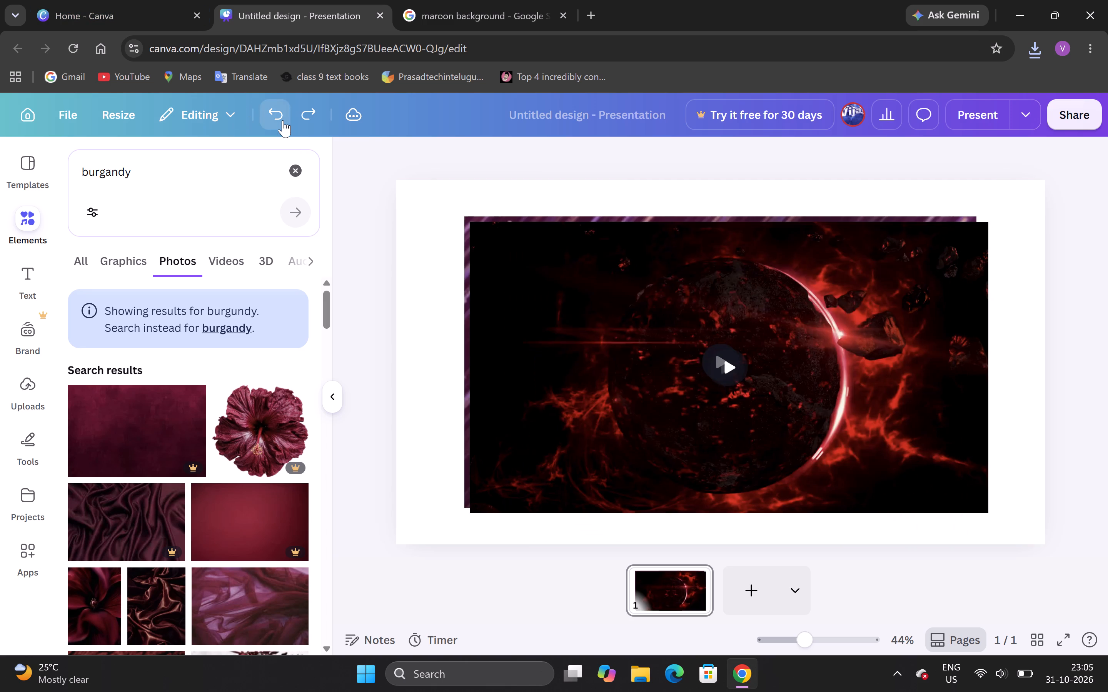
{"action": "double_click", "coordinate": [283, 120]}
{"action": "left_click", "coordinate": [283, 120]}
{"action": "left_click", "coordinate": [283, 120]}
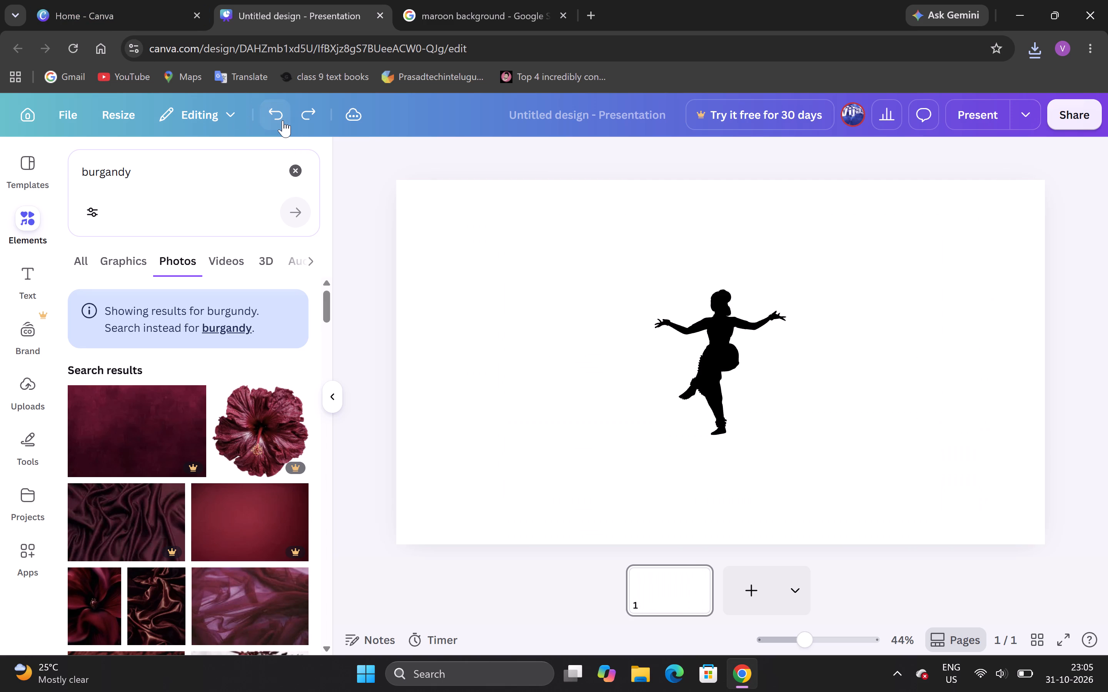
{"action": "left_click", "coordinate": [305, 117]}
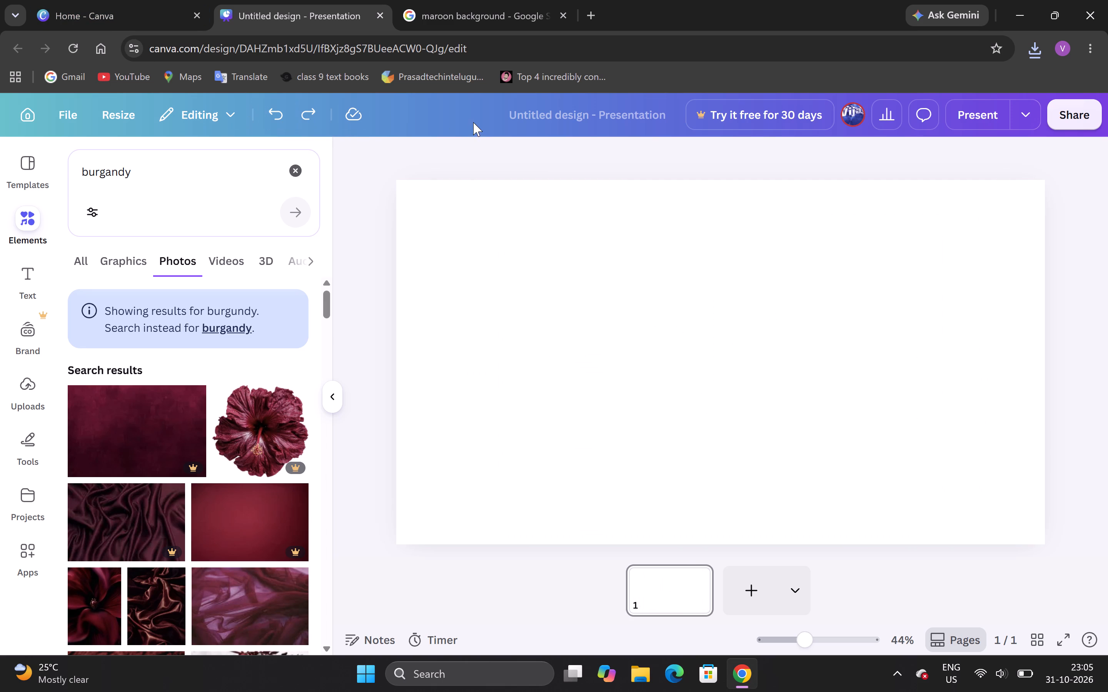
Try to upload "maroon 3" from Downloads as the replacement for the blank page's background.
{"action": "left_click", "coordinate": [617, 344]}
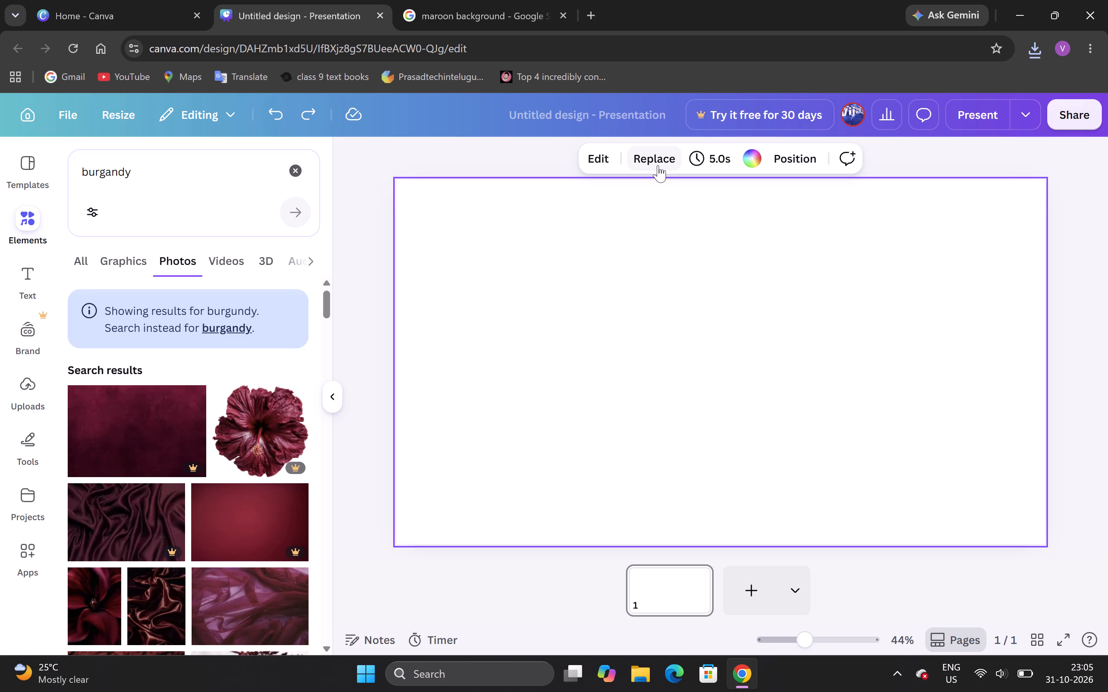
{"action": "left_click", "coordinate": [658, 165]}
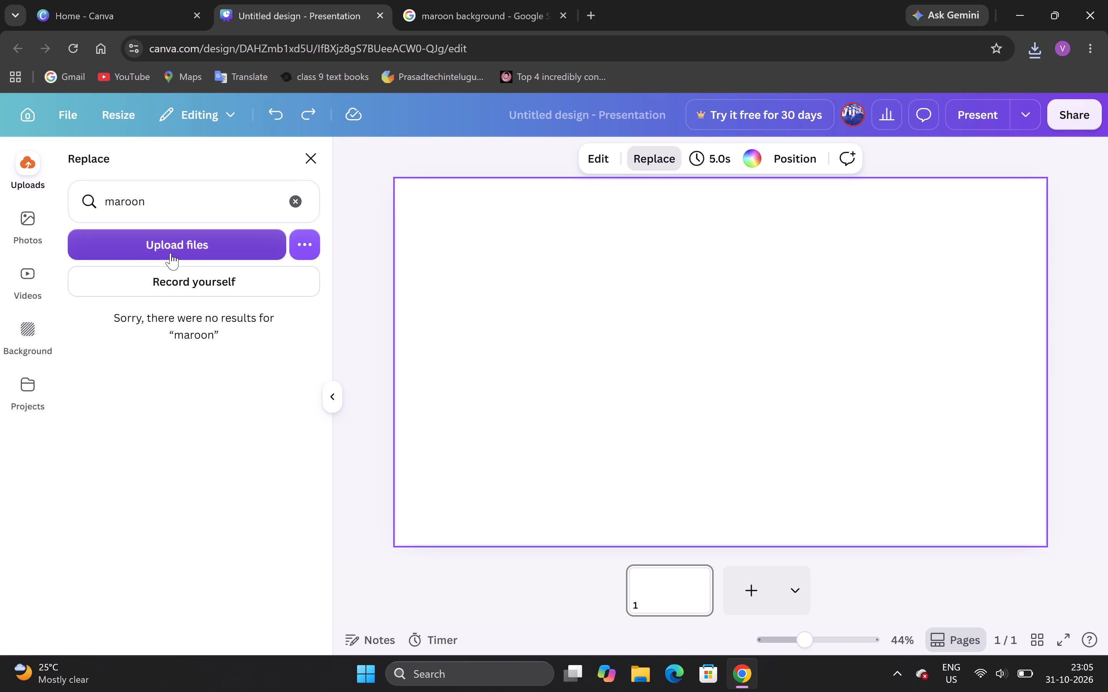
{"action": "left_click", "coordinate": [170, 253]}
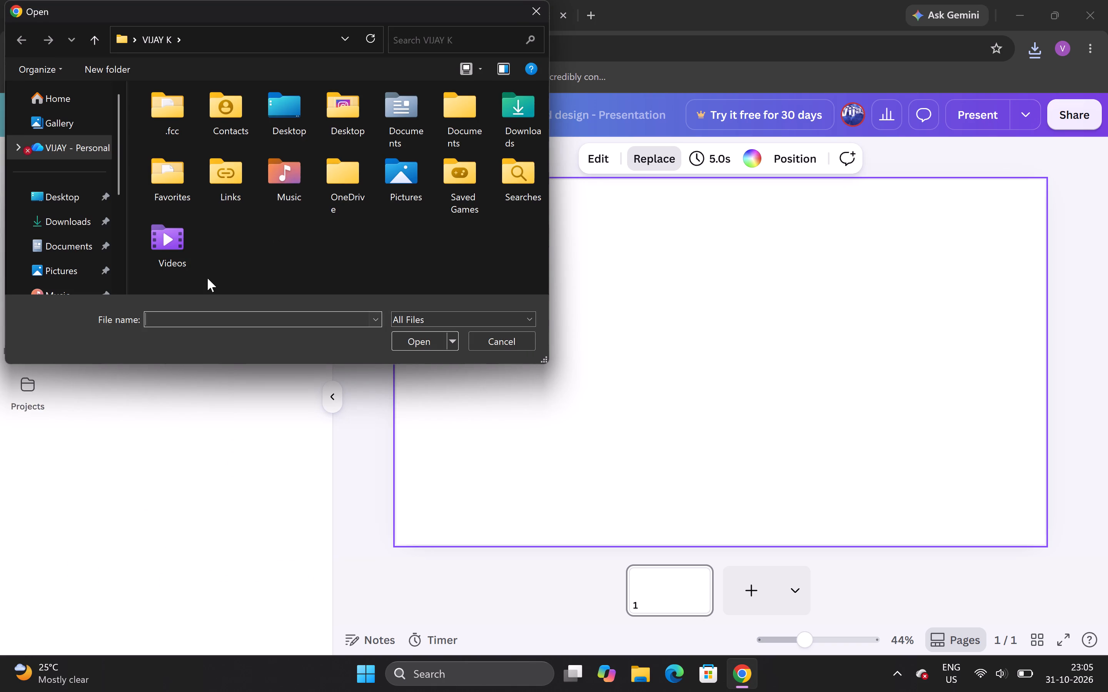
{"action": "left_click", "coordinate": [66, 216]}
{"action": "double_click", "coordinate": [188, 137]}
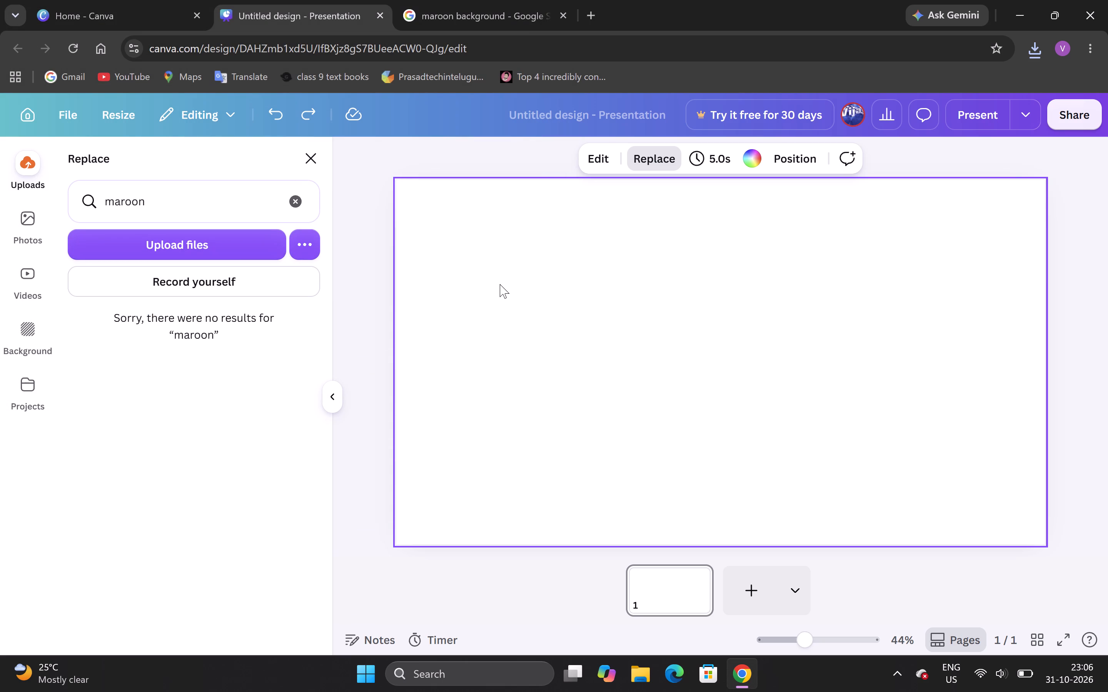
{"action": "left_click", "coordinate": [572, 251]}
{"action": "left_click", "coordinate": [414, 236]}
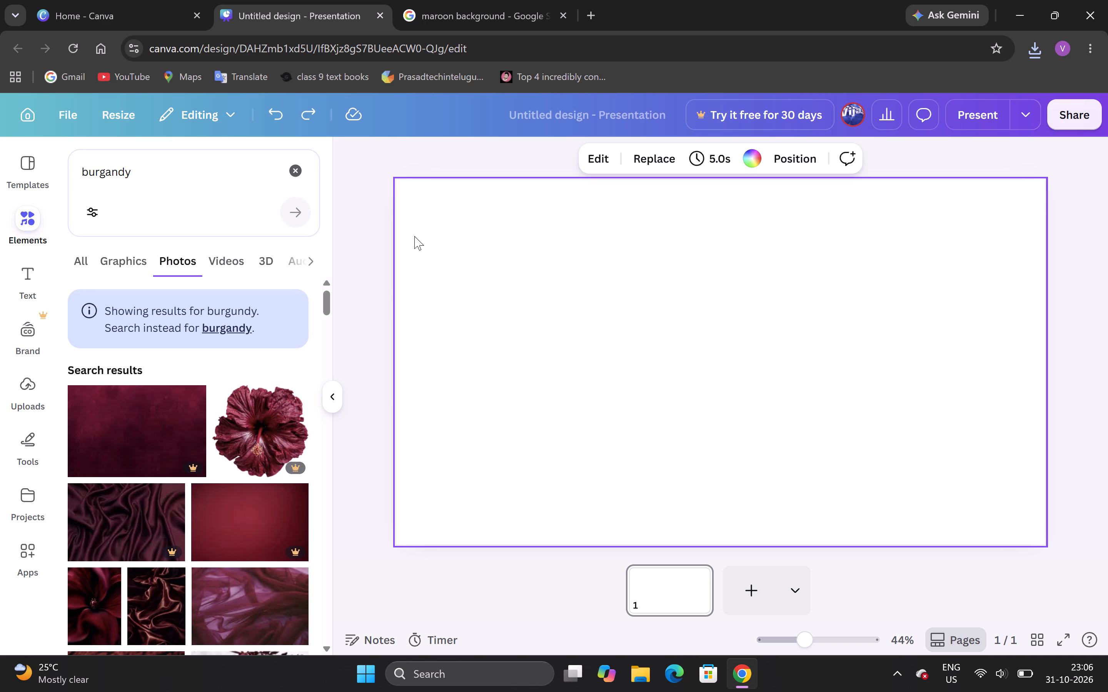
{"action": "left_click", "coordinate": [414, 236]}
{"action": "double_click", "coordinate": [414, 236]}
Use Replace on the blank page and upload the "maroon 3" image from Downloads.
{"action": "double_click", "coordinate": [654, 162]}
{"action": "left_click", "coordinate": [645, 164]}
{"action": "left_click", "coordinate": [645, 164]}
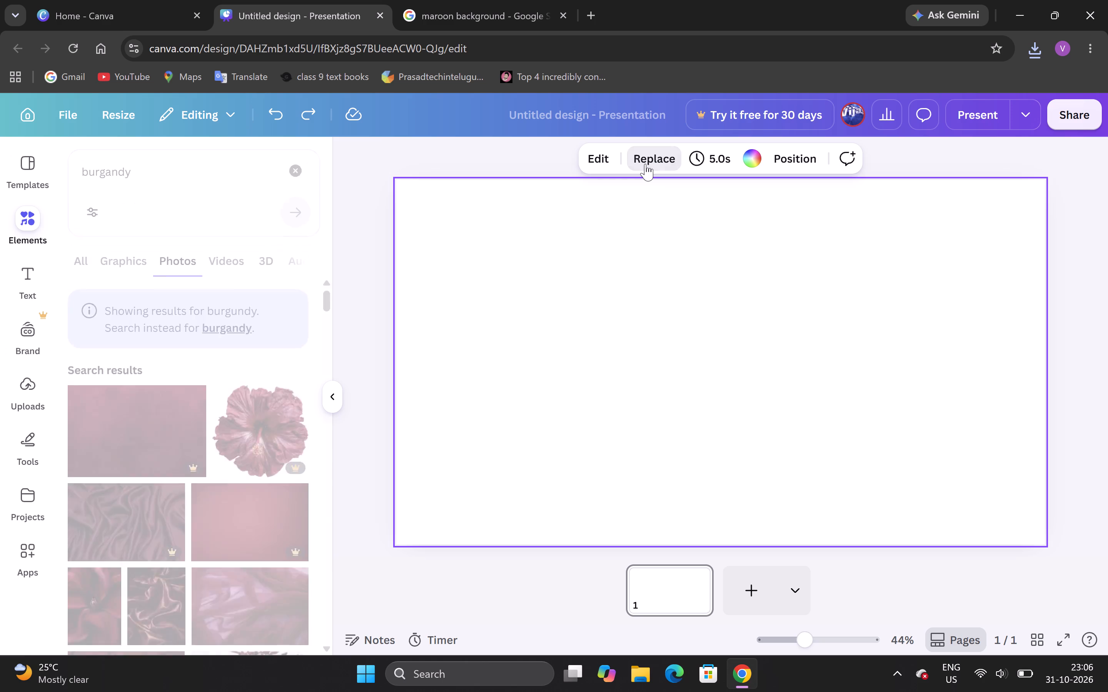
{"action": "left_click", "coordinate": [665, 148]}
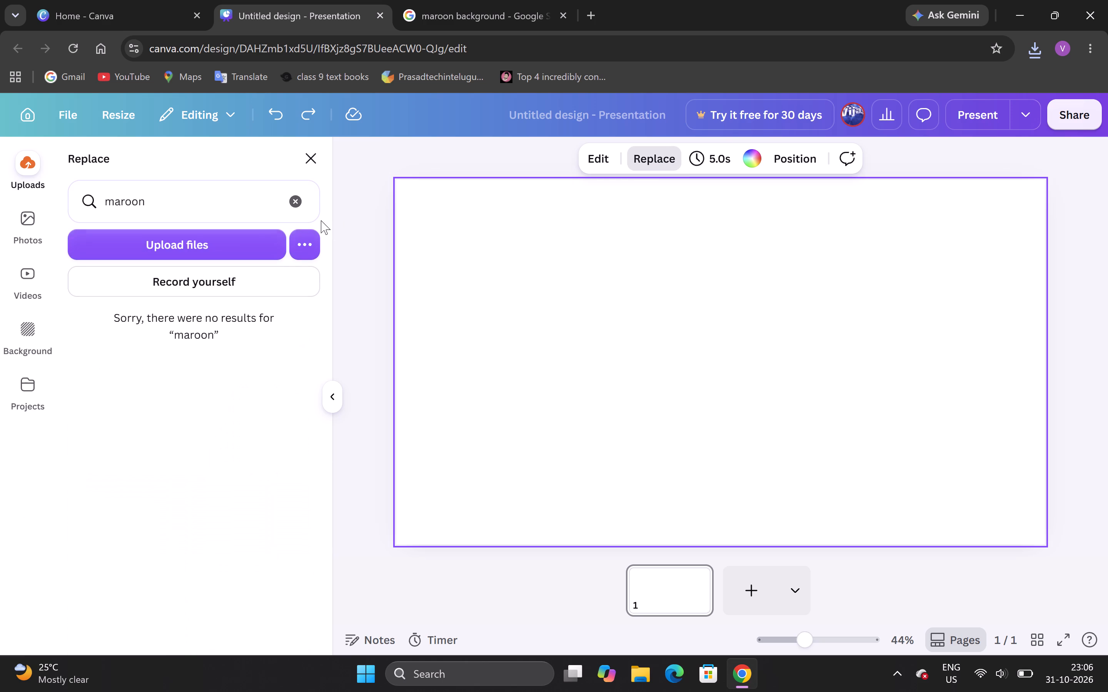
{"action": "left_click", "coordinate": [224, 238]}
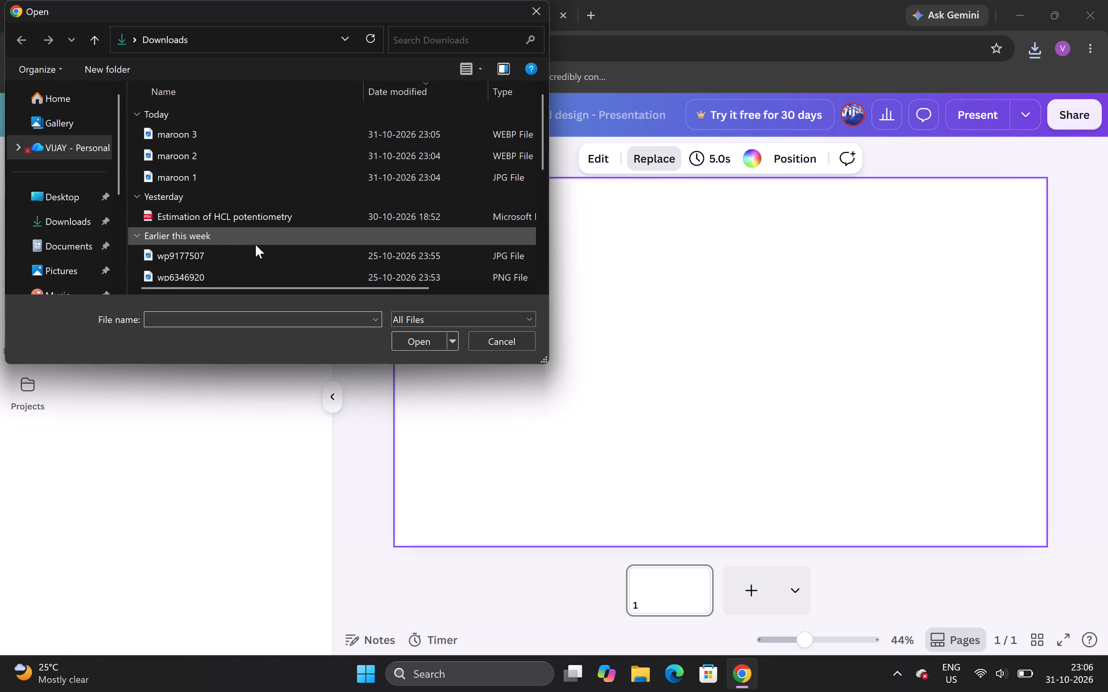
{"action": "double_click", "coordinate": [280, 140]}
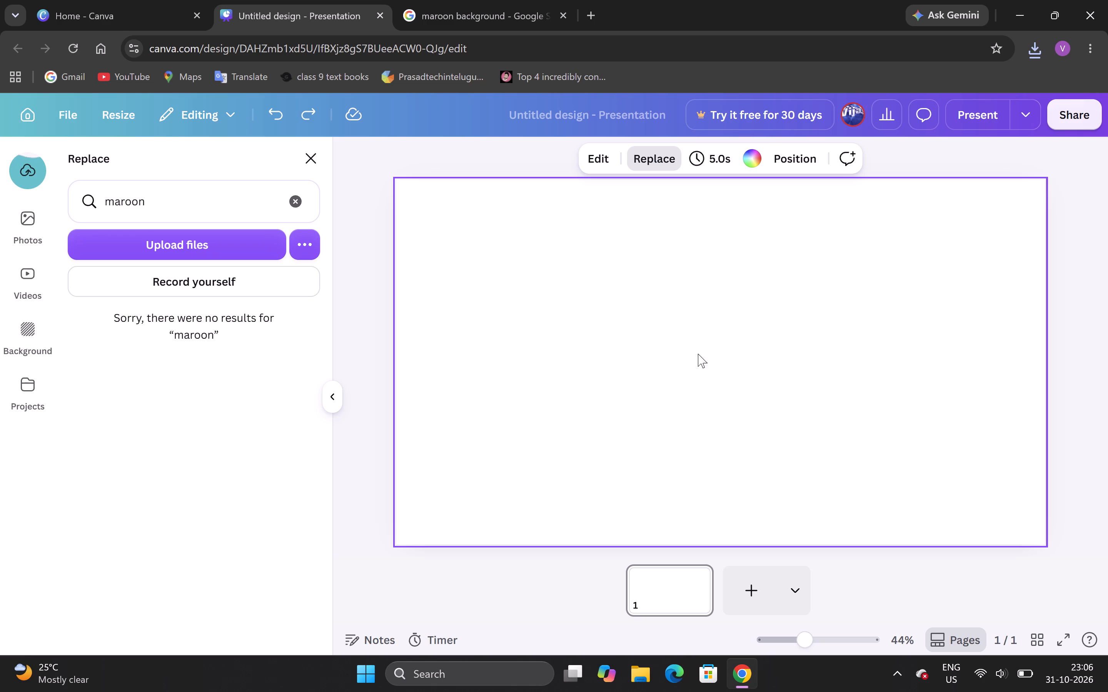
Use Replace on the blank page and upload the "maroon 2" image from Downloads.
{"action": "left_click", "coordinate": [657, 159]}
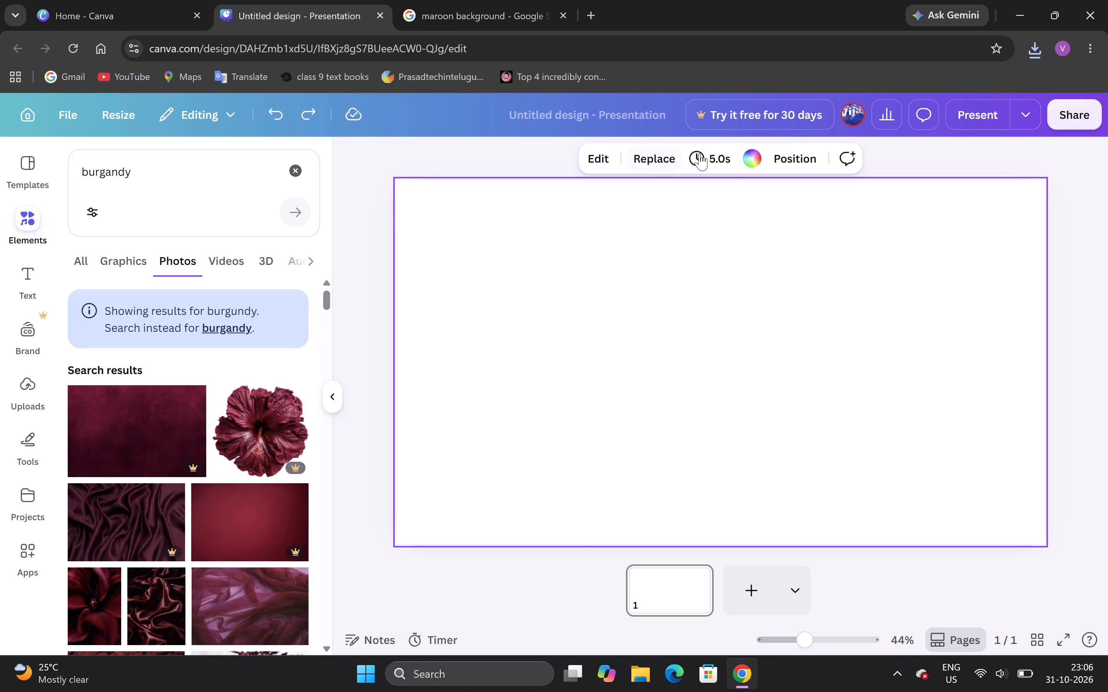
{"action": "left_click", "coordinate": [657, 153]}
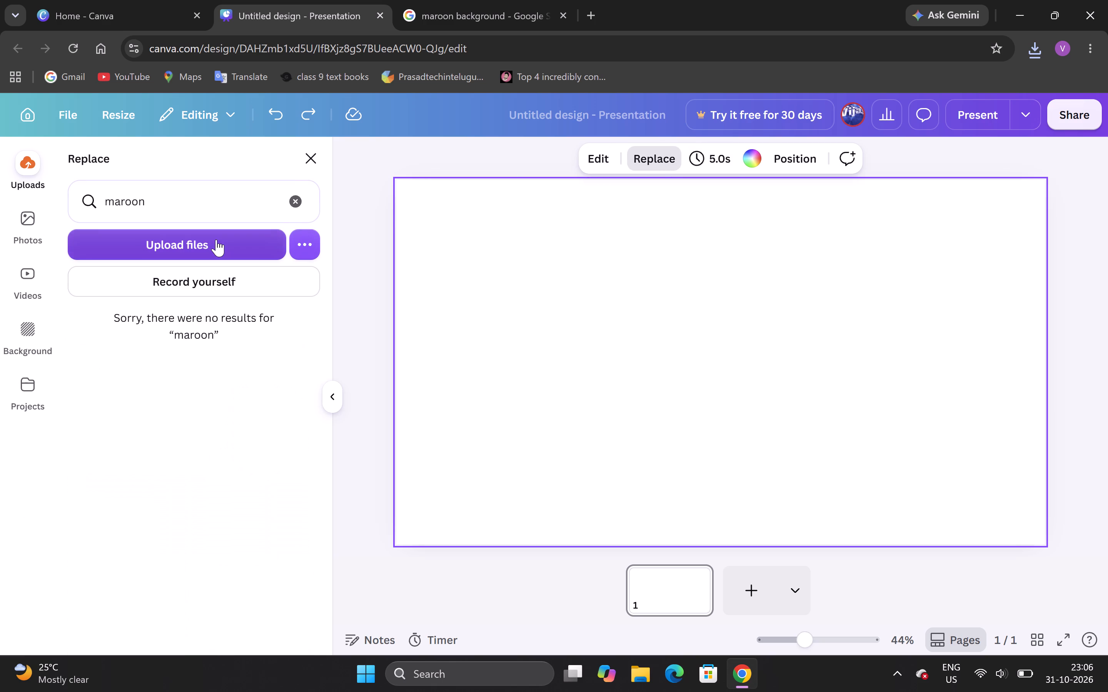
{"action": "left_click", "coordinate": [216, 240]}
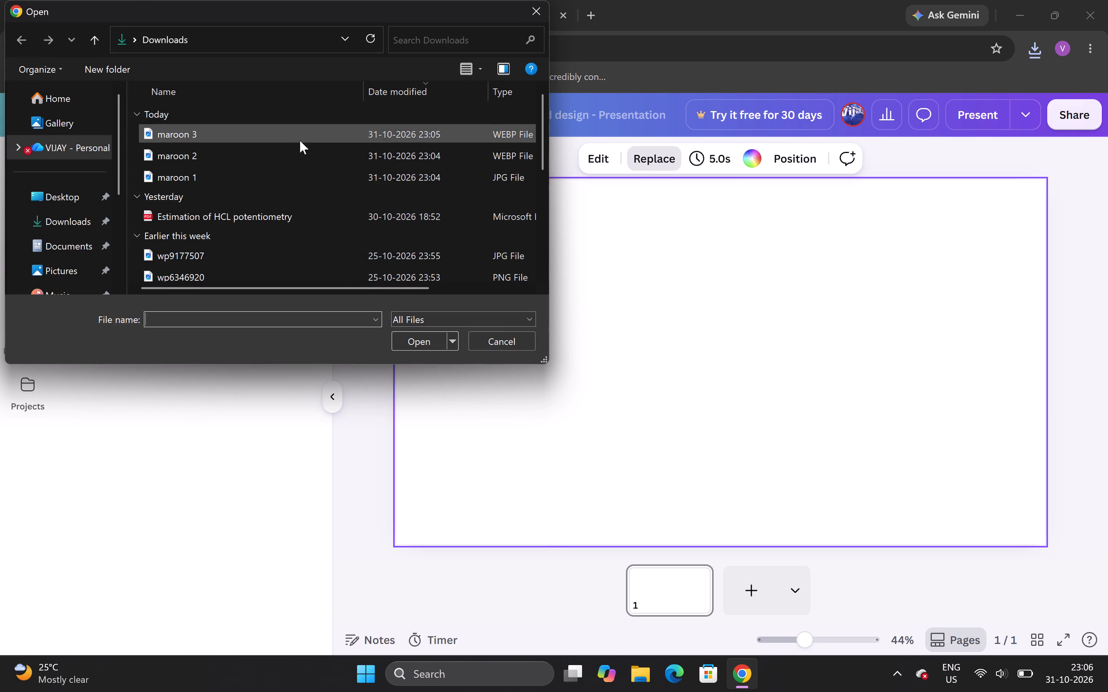
{"action": "double_click", "coordinate": [307, 153]}
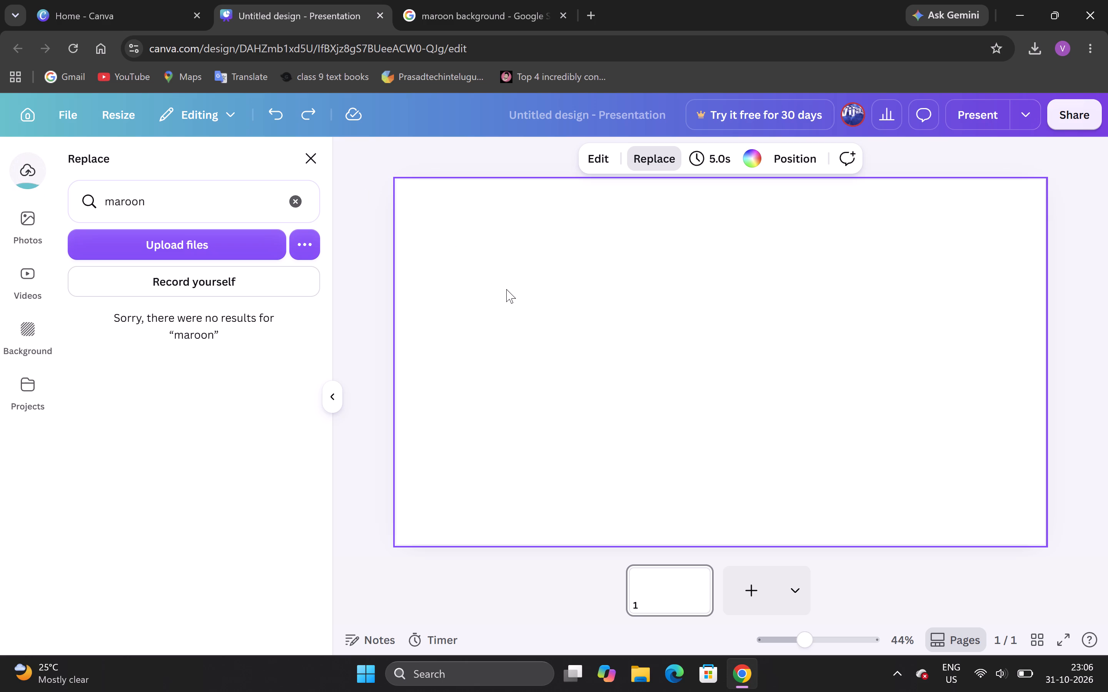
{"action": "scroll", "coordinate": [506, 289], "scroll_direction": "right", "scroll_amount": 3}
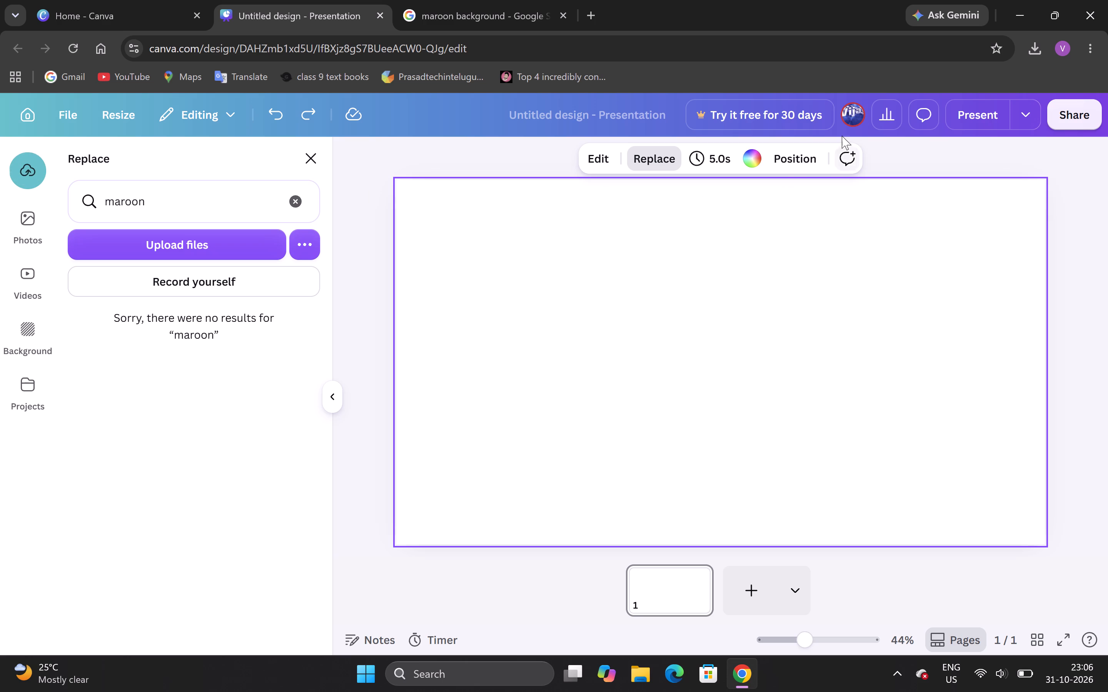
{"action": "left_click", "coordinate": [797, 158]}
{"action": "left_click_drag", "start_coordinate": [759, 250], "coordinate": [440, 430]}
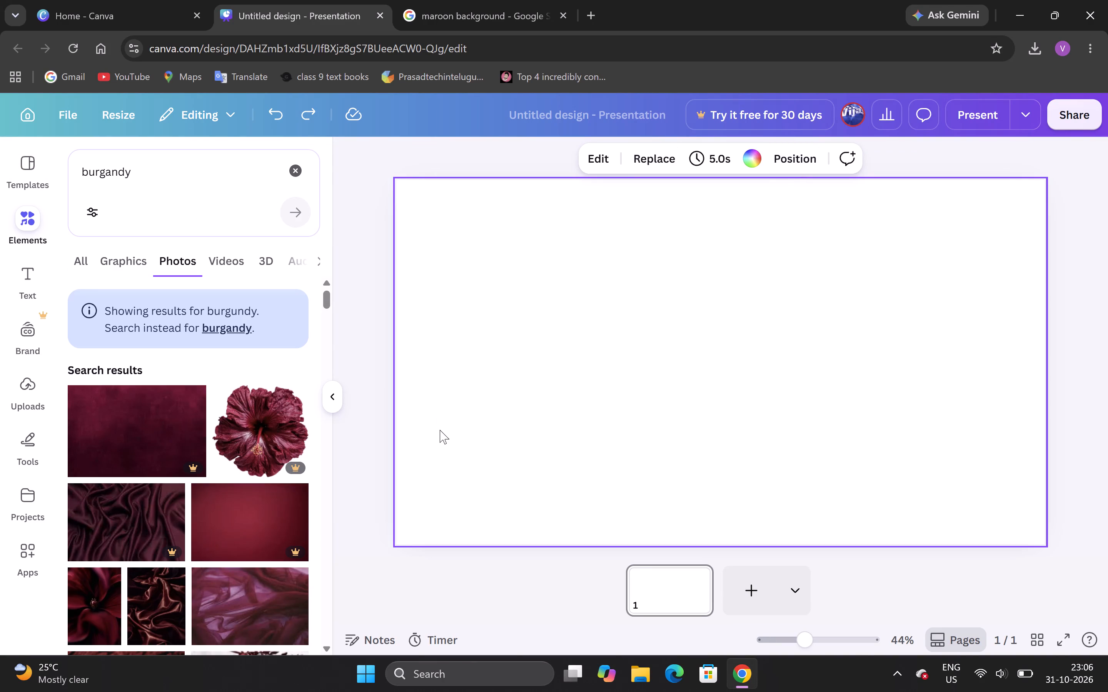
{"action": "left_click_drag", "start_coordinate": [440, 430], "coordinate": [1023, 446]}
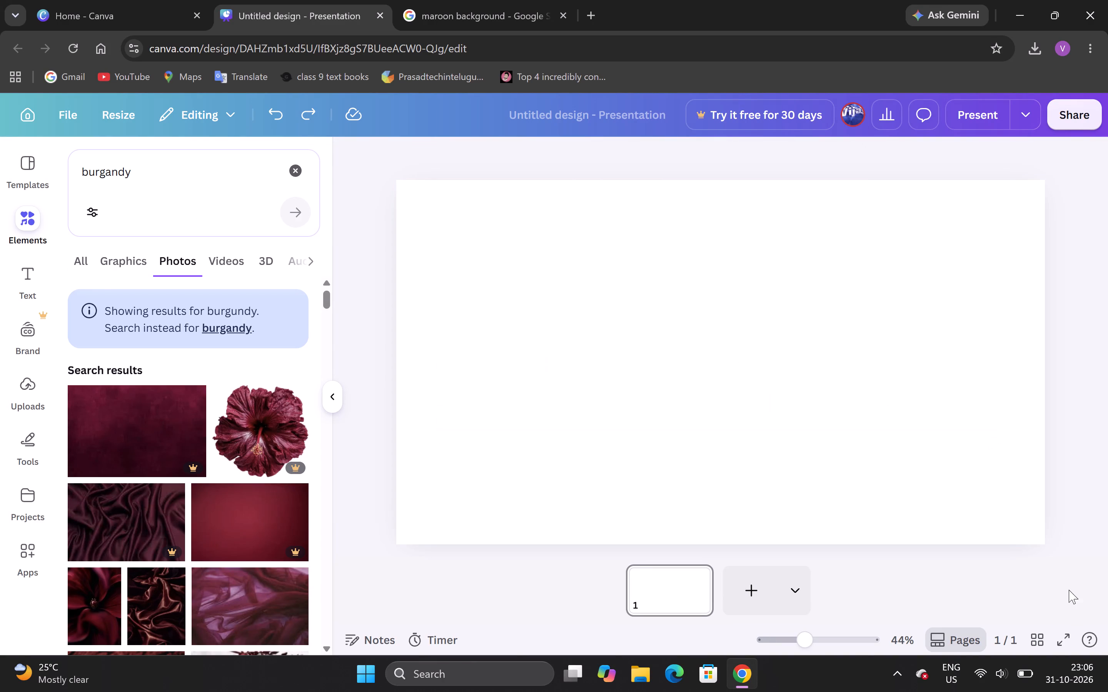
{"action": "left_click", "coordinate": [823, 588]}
Switch to File Explorer and examine the "maroon 3" image from Downloads enlarged, opening it just once with Photos.
{"action": "left_click", "coordinate": [640, 672]}
{"action": "double_click", "coordinate": [629, 267]}
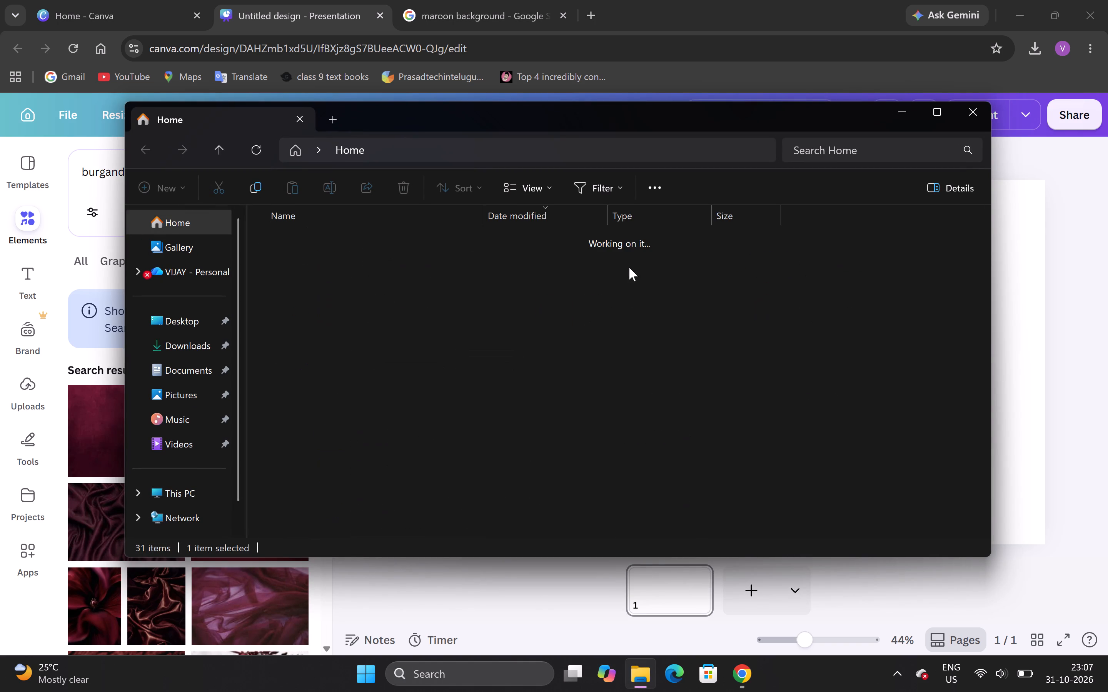
{"action": "double_click", "coordinate": [467, 268]}
{"action": "double_click", "coordinate": [455, 257]}
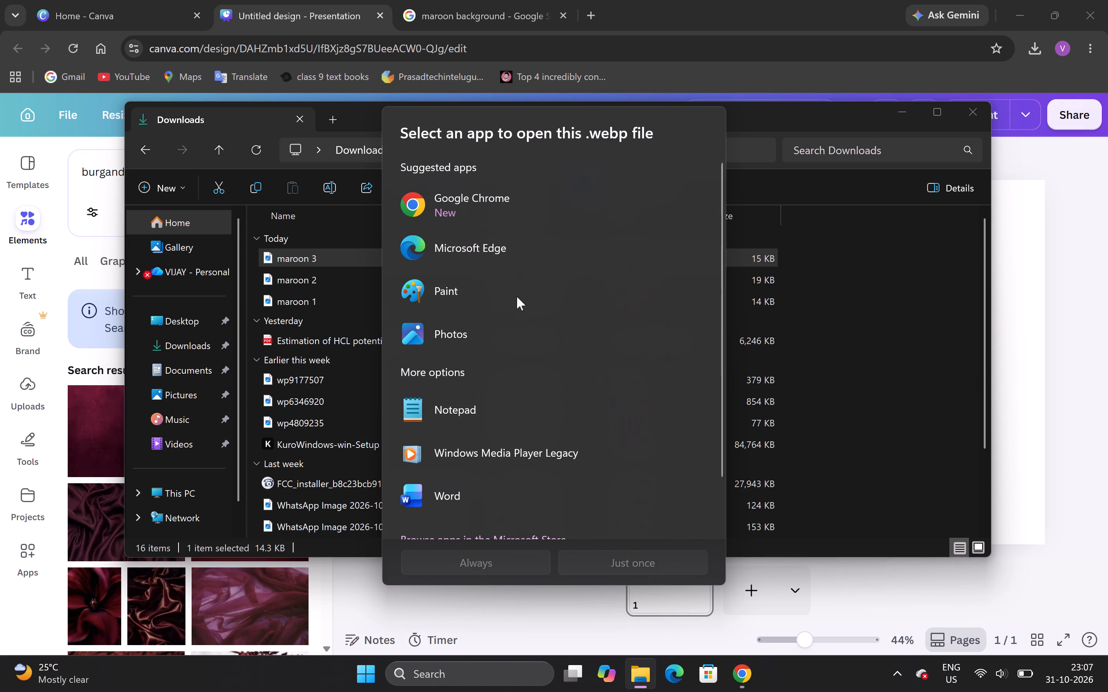
{"action": "left_click", "coordinate": [544, 211]}
{"action": "left_click_drag", "start_coordinate": [532, 310], "coordinate": [539, 342]}
{"action": "left_click", "coordinate": [539, 342]}
{"action": "left_click", "coordinate": [539, 342]}
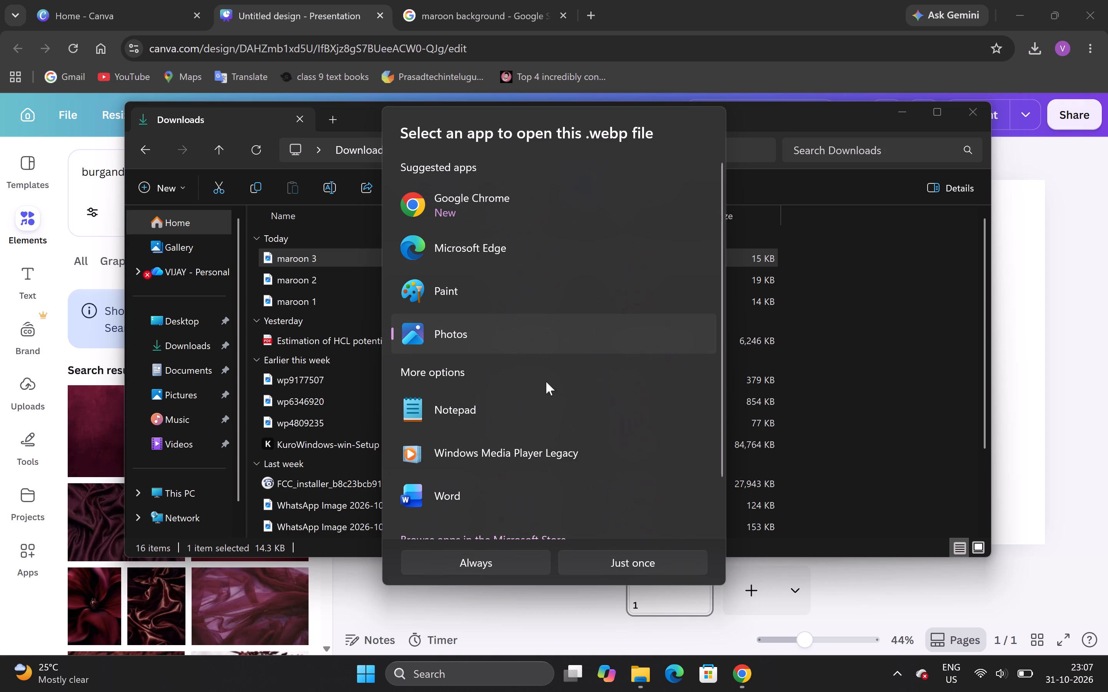
{"action": "left_click", "coordinate": [607, 570]}
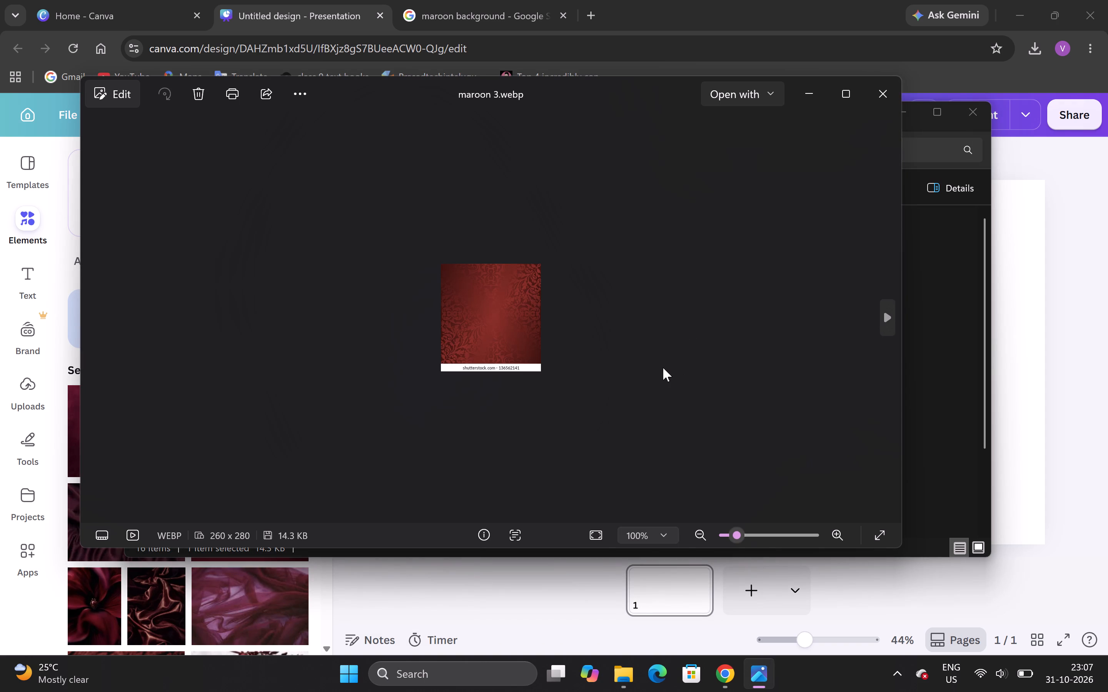
{"action": "scroll", "coordinate": [663, 368], "scroll_direction": "up", "scroll_amount": 8}
{"action": "scroll", "coordinate": [663, 368], "scroll_direction": "up", "scroll_amount": 1, "text": "ctrl"}
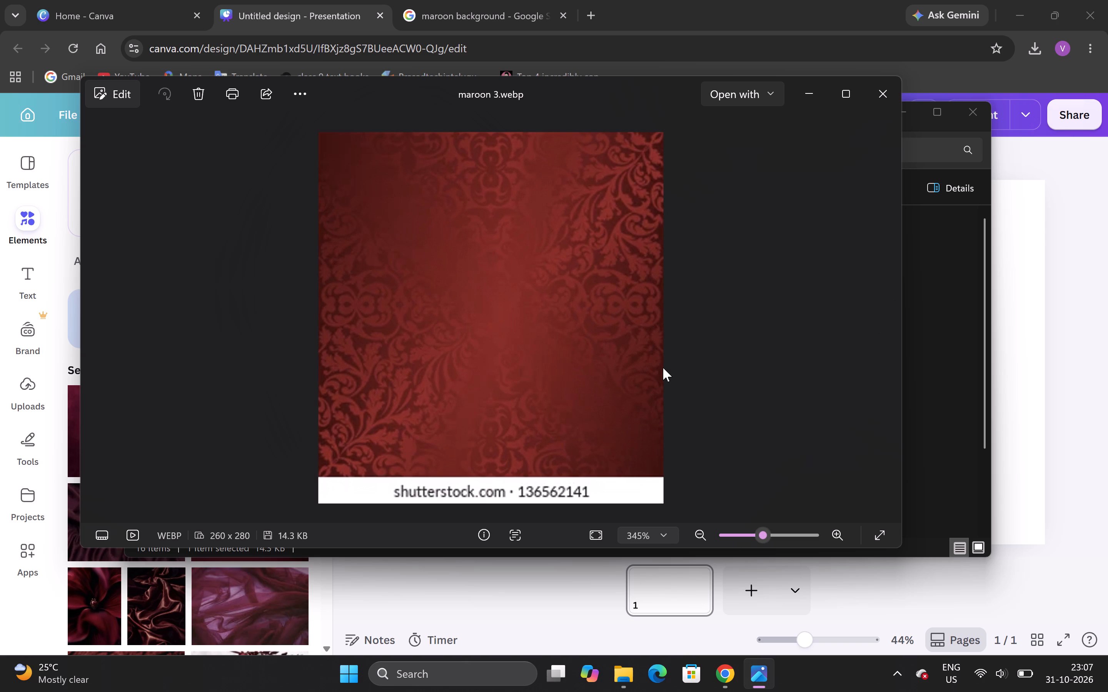
{"action": "left_click", "coordinate": [898, 90]}
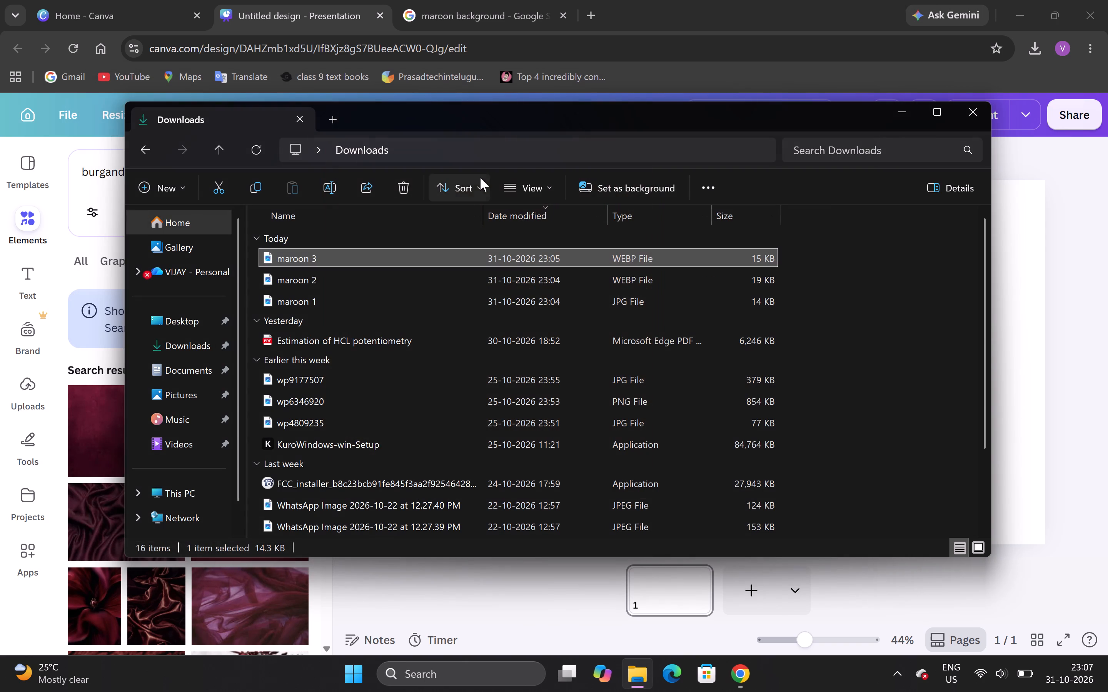
Open the "maroon 2" image from Downloads to examine it.
{"action": "double_click", "coordinate": [440, 274]}
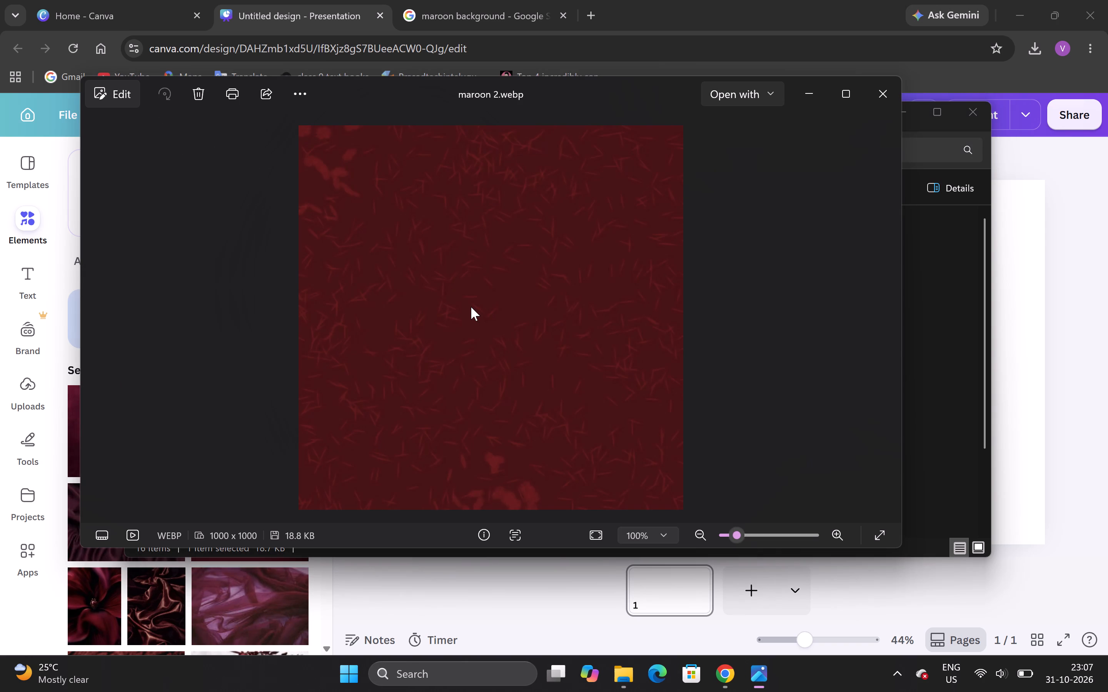
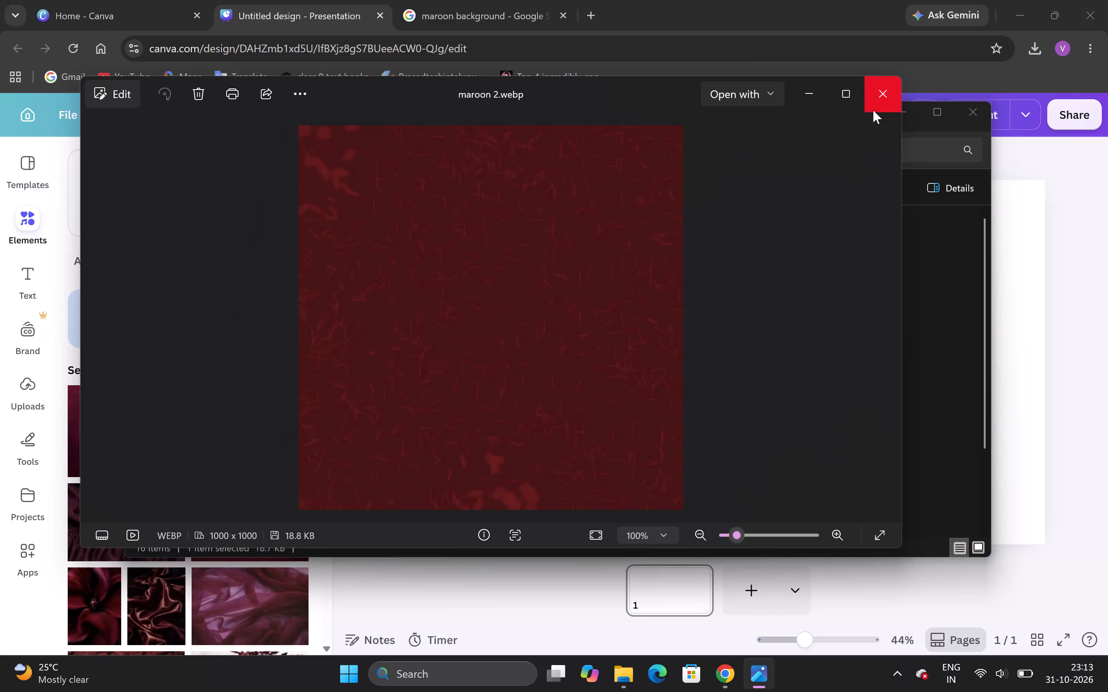
Close the "maroon 2" image preview and the Downloads window to return to the blank presentation.
{"action": "left_click", "coordinate": [888, 93]}
{"action": "left_click", "coordinate": [967, 106]}
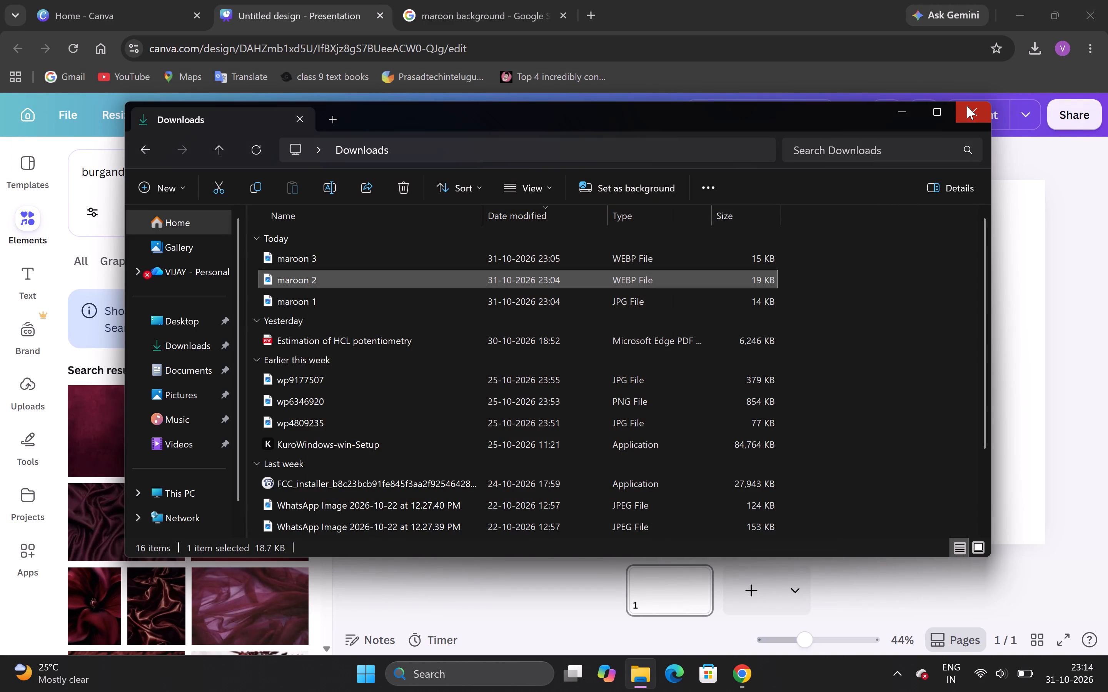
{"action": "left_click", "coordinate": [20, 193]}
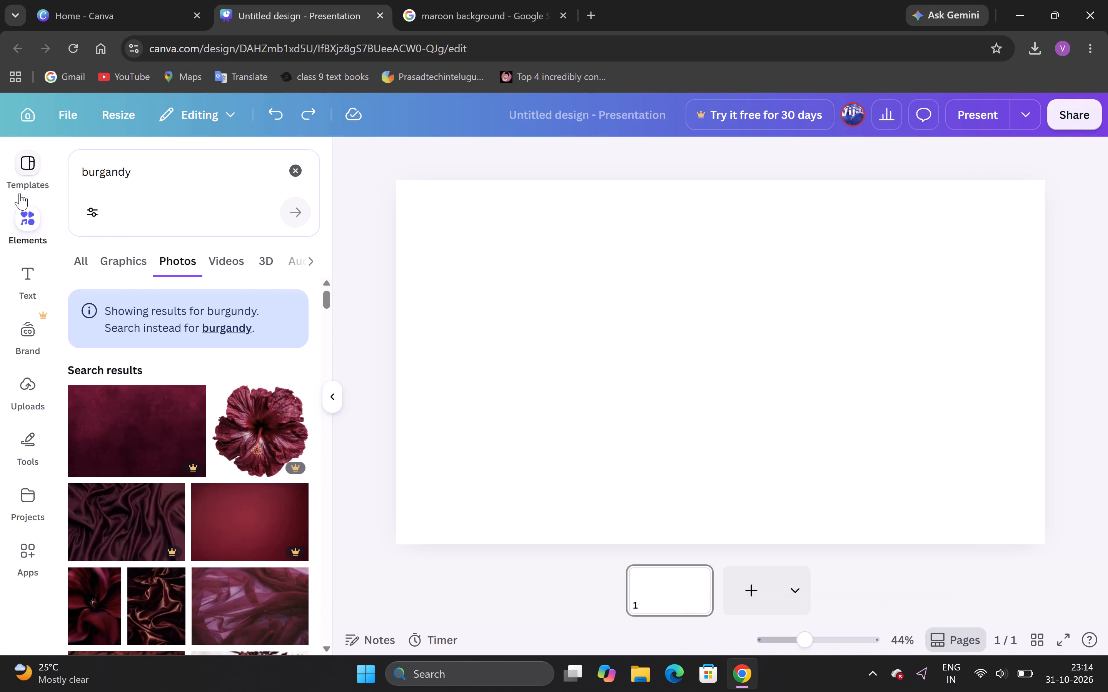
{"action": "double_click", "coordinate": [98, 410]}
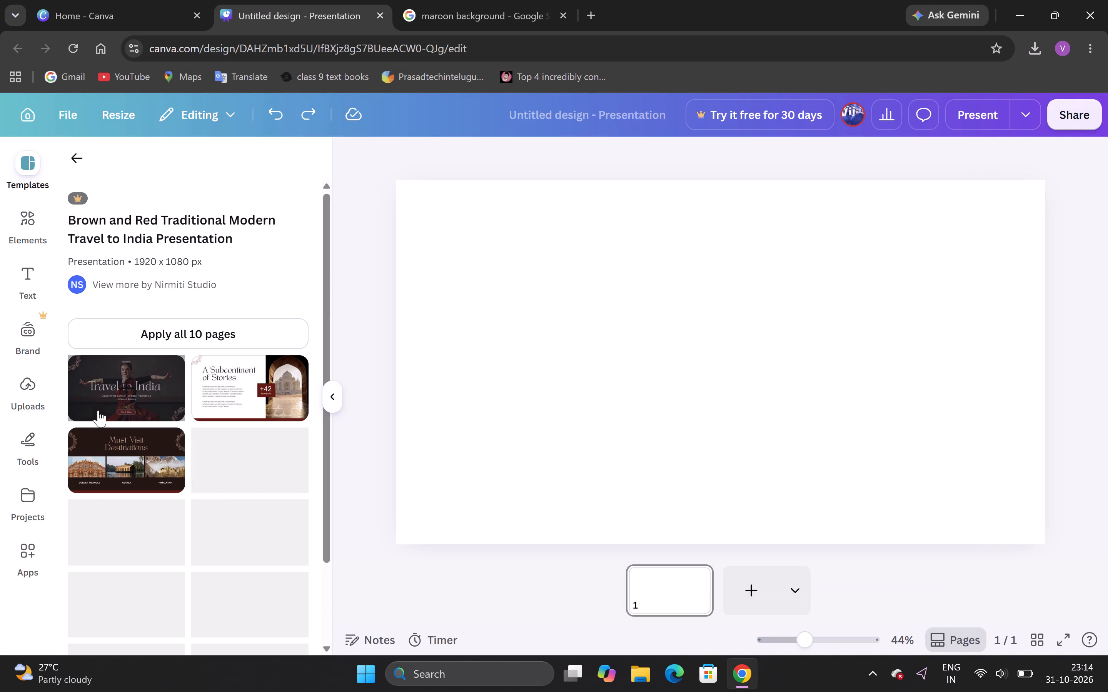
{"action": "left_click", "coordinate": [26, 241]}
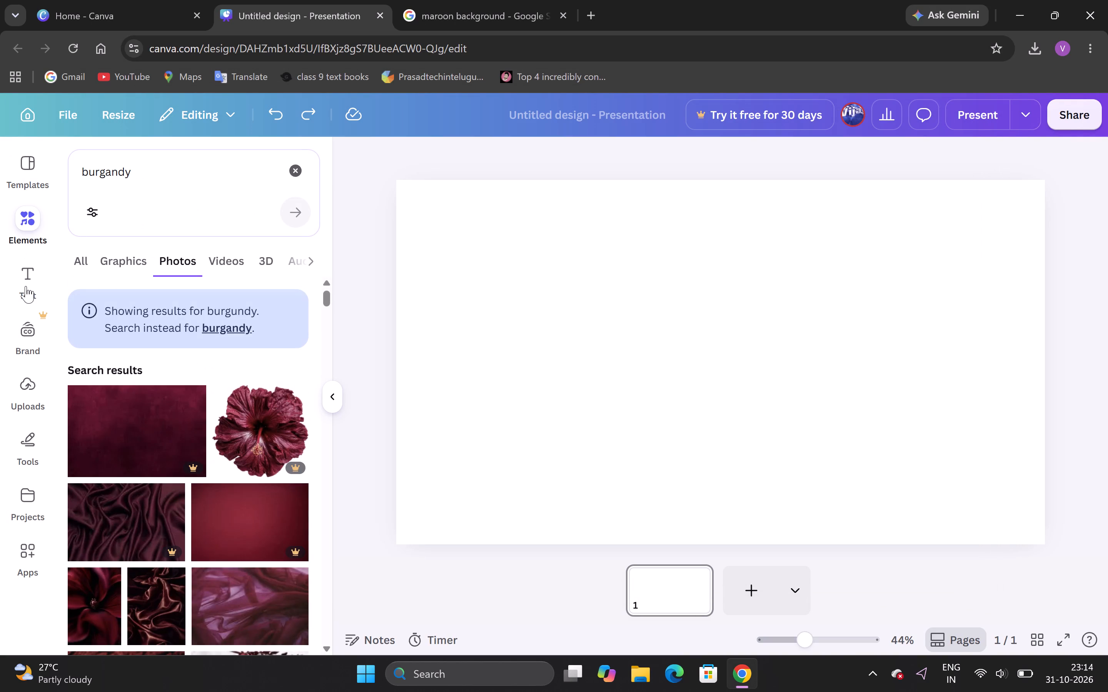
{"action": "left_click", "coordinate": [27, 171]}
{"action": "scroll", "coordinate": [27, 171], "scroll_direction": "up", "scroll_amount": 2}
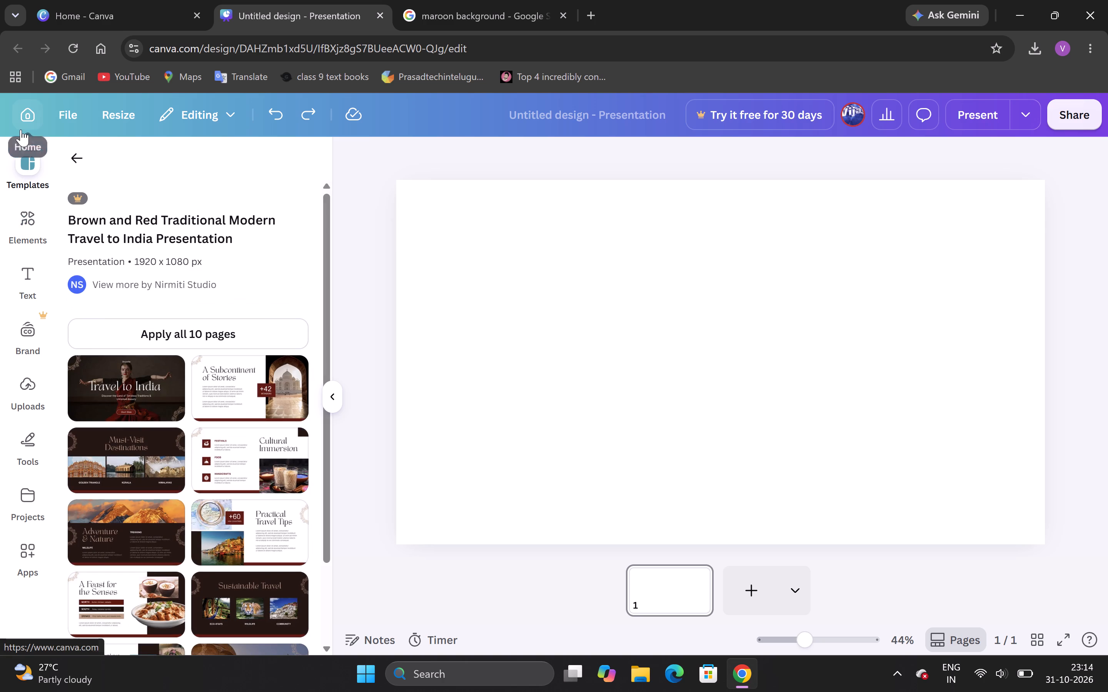
Return to the Canva home page, open the recent "Indian Culture Dance Through the Ages" presentation and go to its page 2.
{"action": "left_click", "coordinate": [21, 130]}
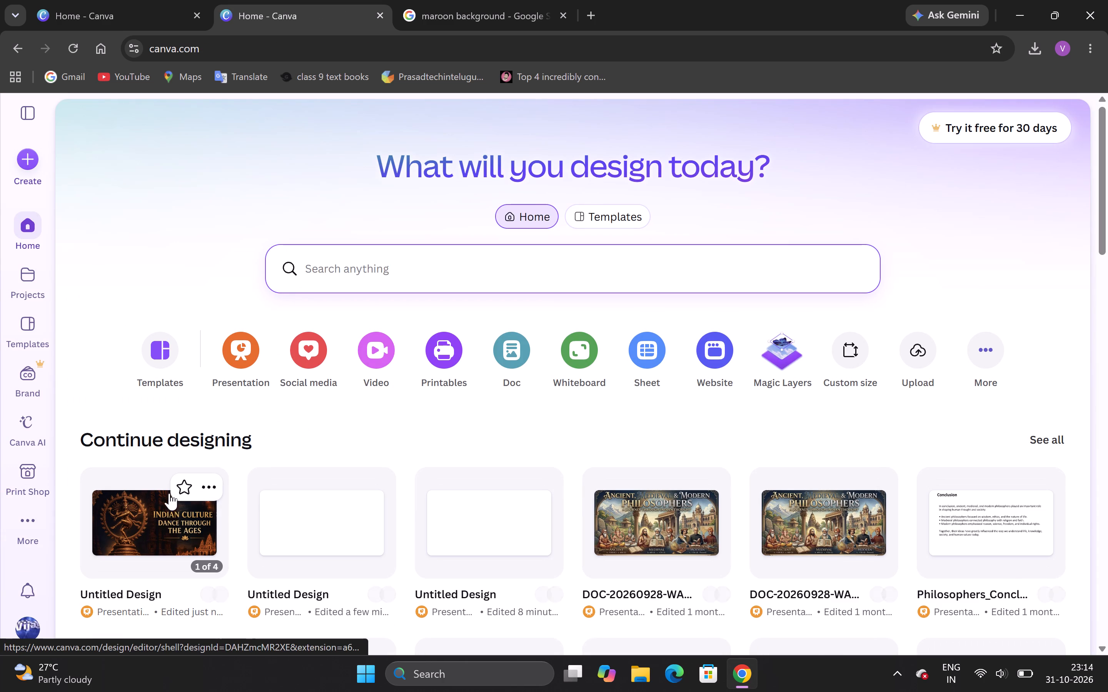
{"action": "double_click", "coordinate": [172, 541]}
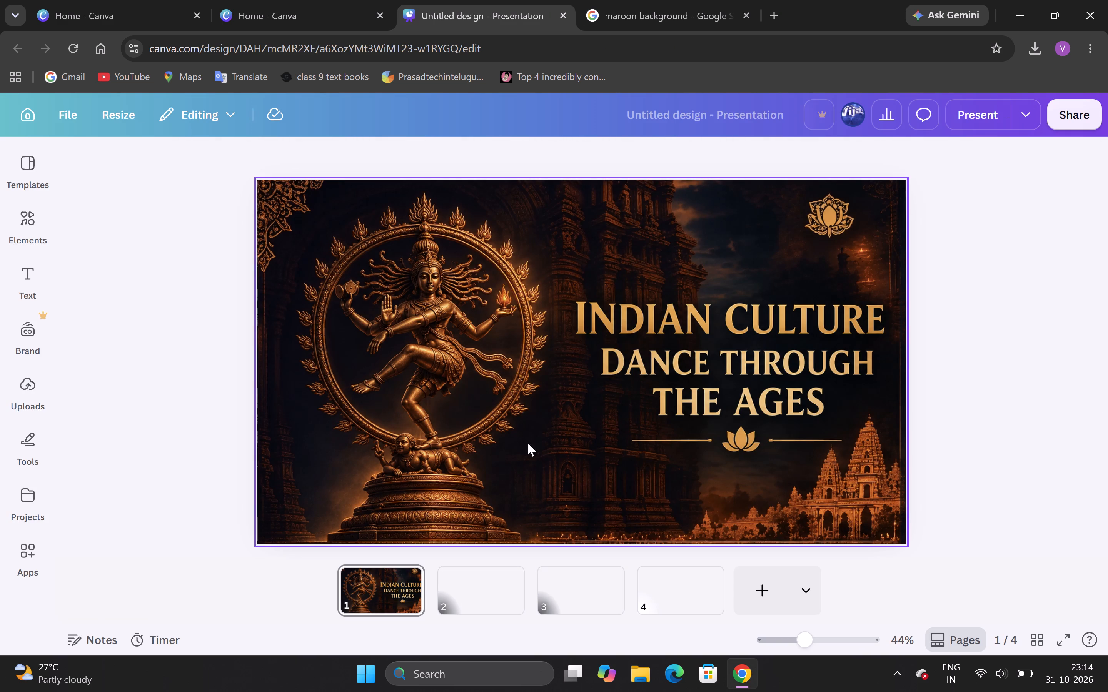
{"action": "key", "text": "Right"}
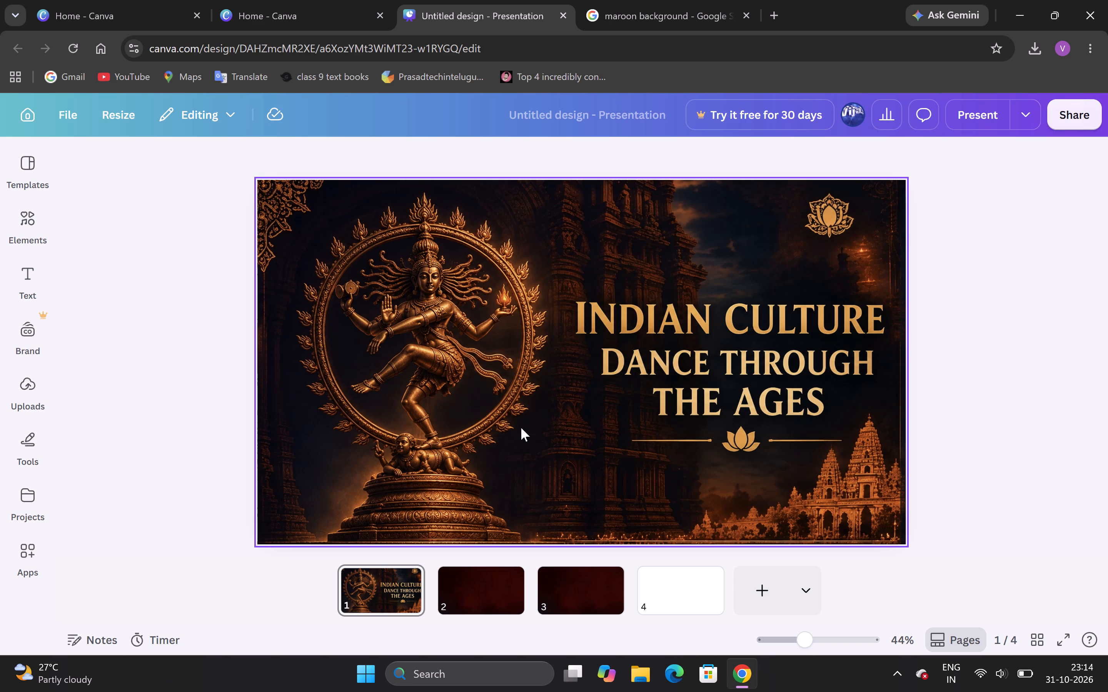
{"action": "left_click", "coordinate": [474, 602]}
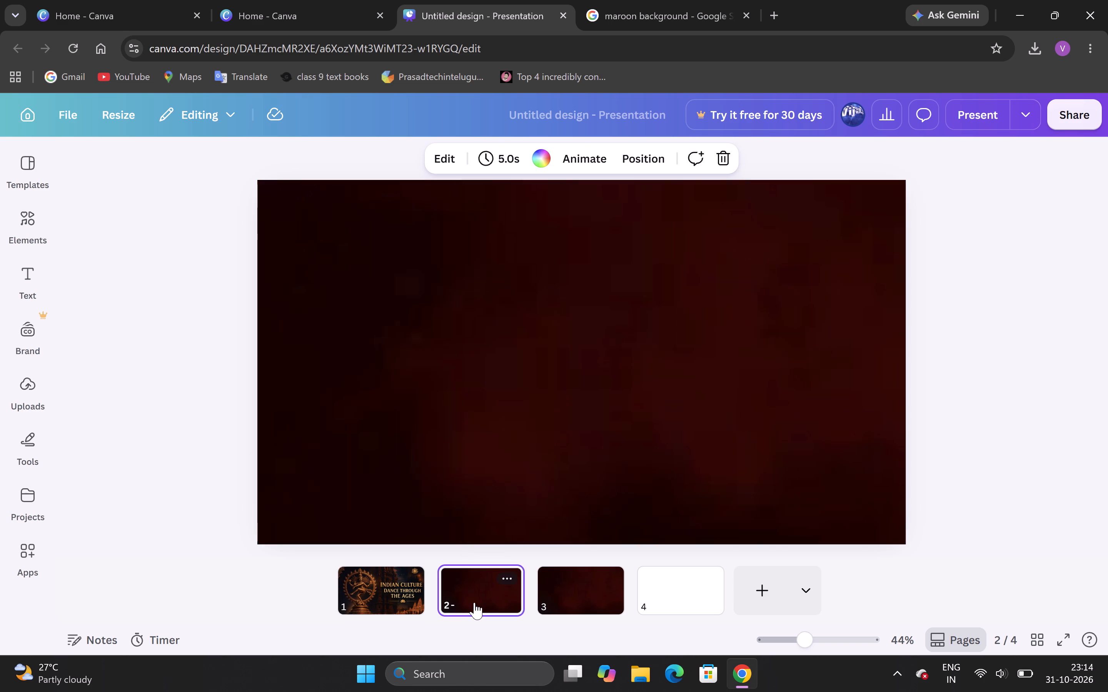
{"action": "left_click", "coordinate": [357, 601]}
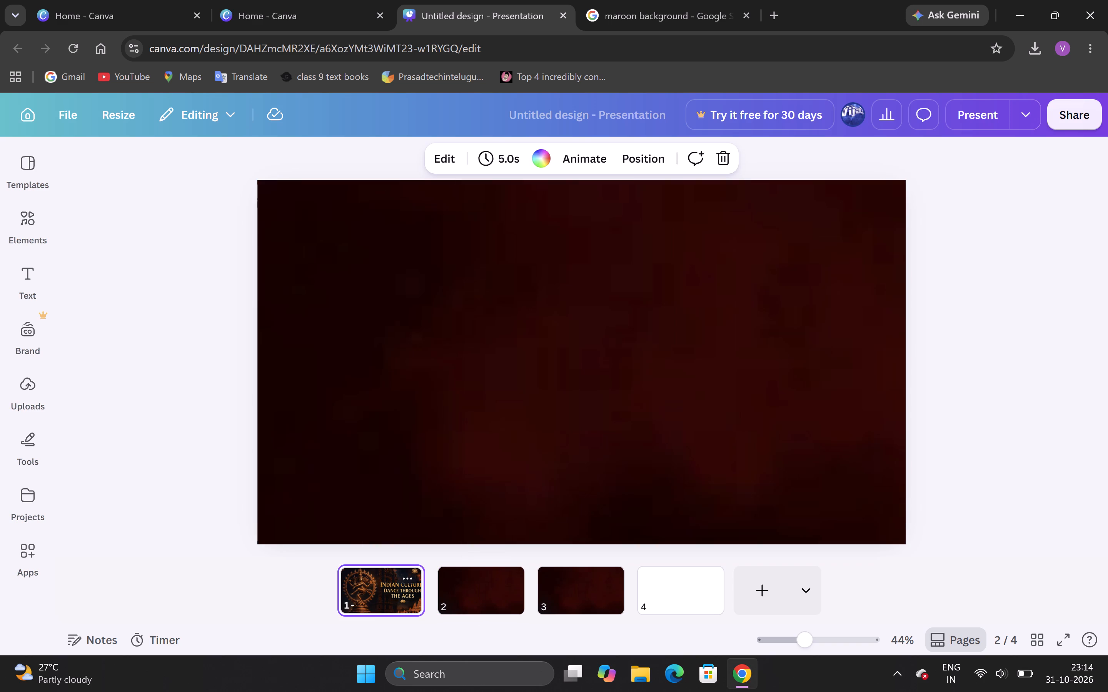
{"action": "left_click", "coordinate": [491, 582]}
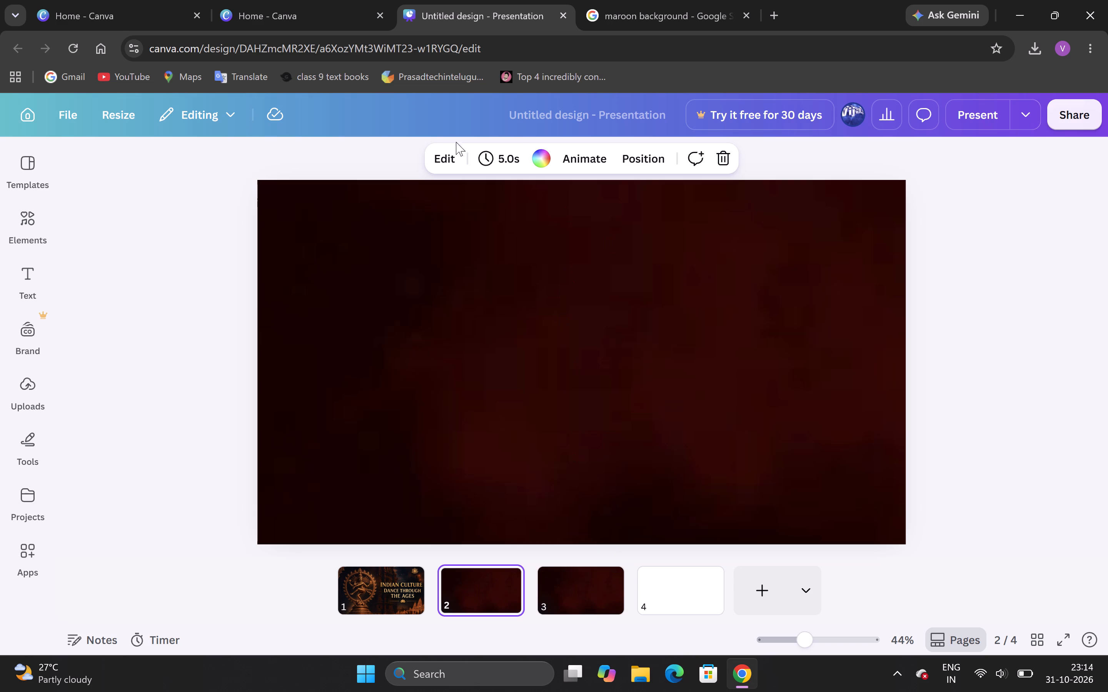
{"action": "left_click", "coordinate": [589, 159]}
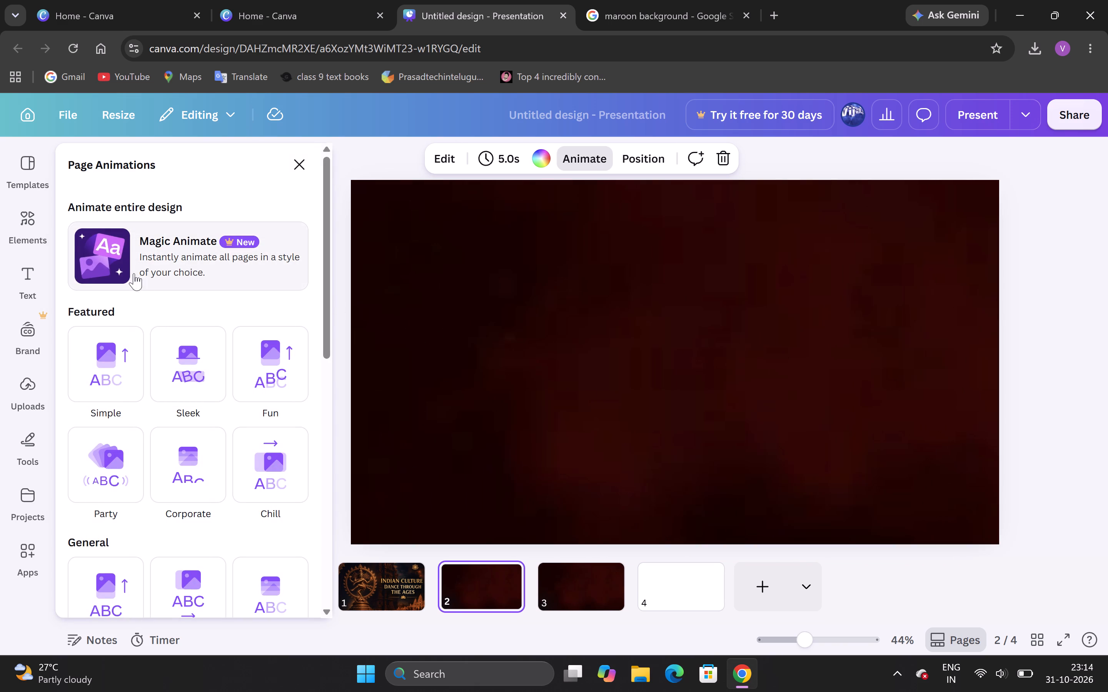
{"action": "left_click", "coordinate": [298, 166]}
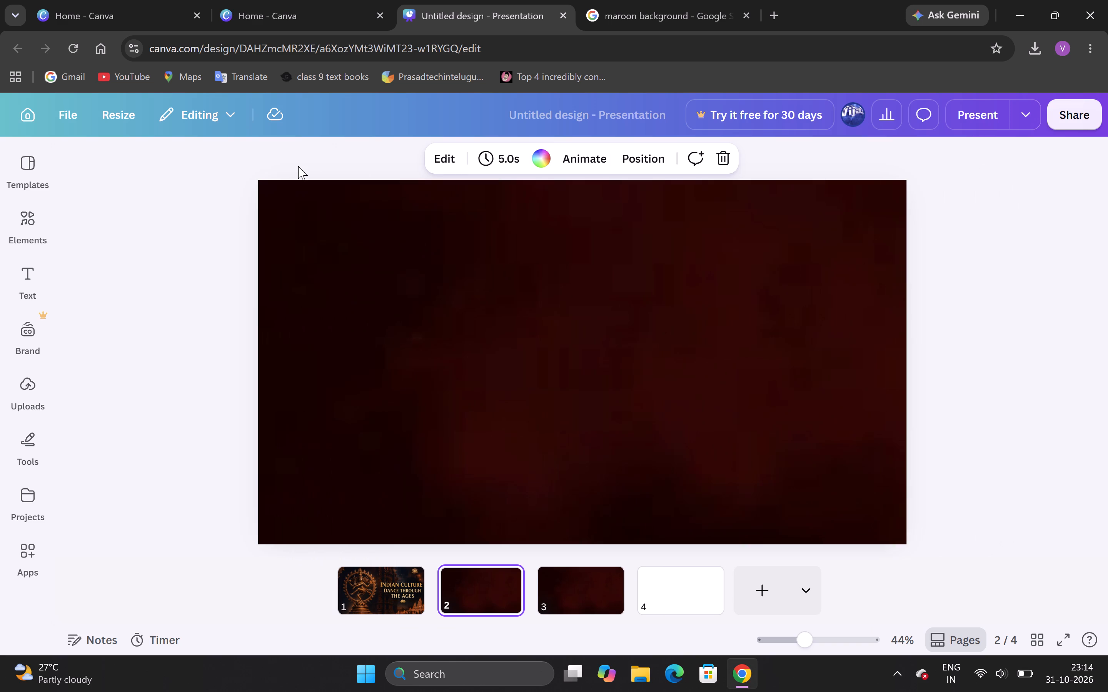
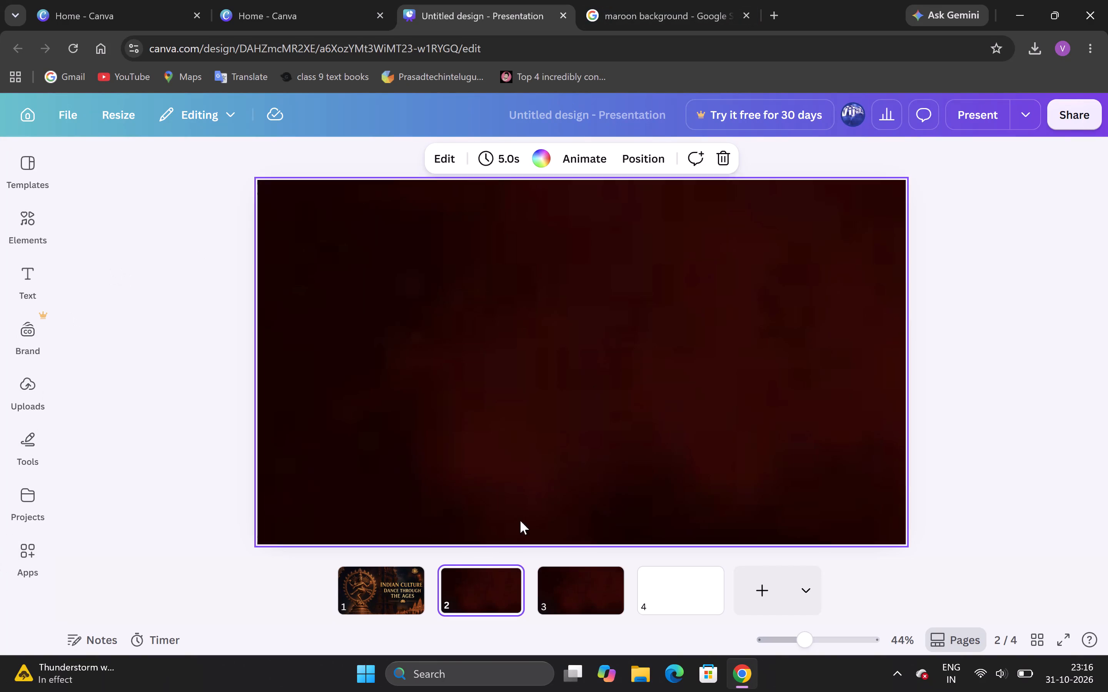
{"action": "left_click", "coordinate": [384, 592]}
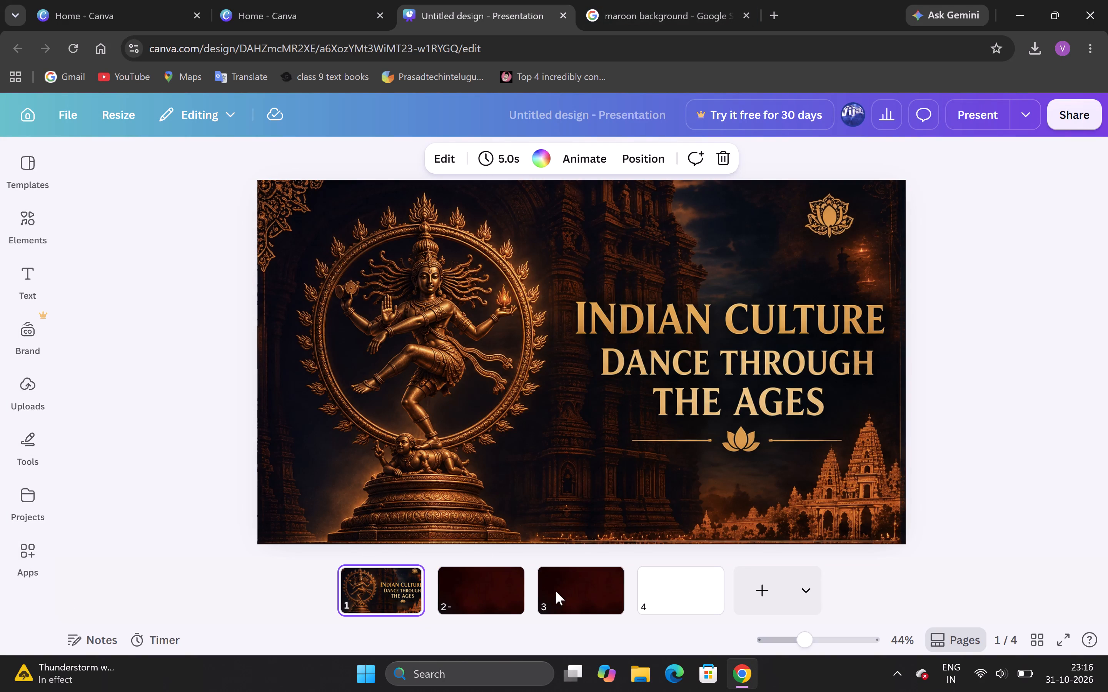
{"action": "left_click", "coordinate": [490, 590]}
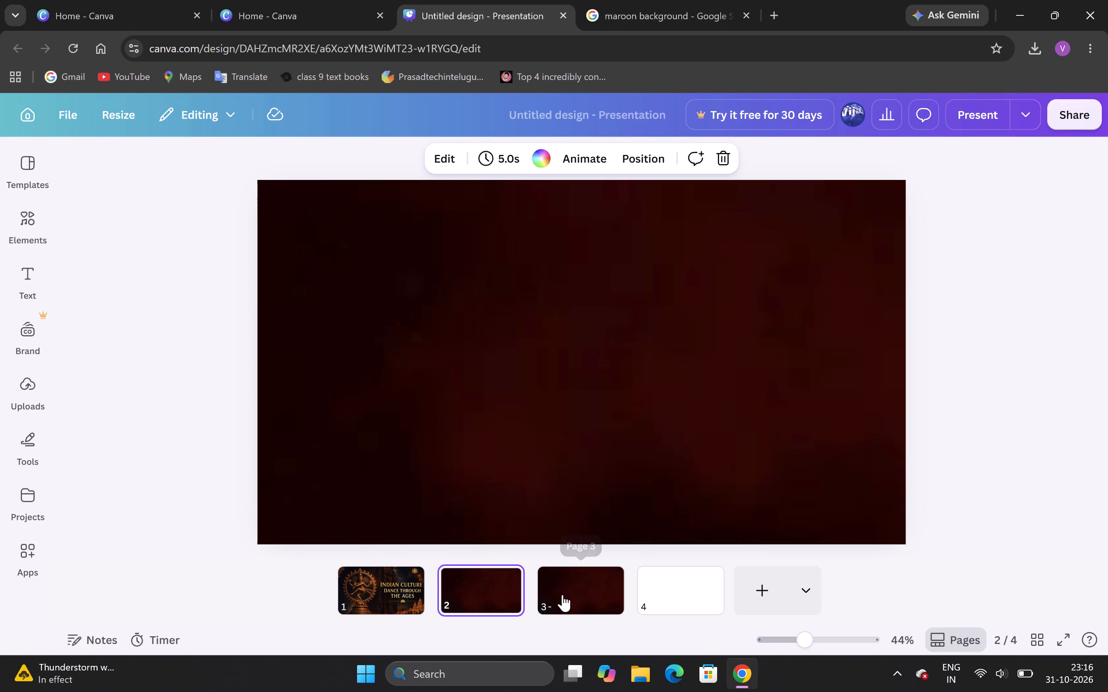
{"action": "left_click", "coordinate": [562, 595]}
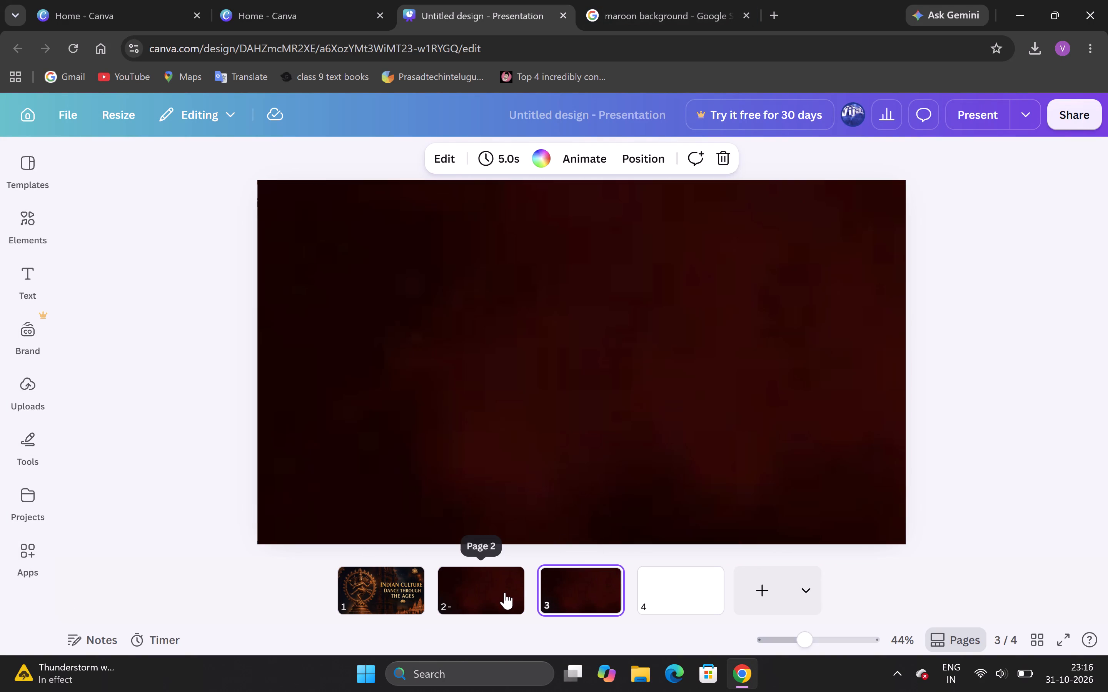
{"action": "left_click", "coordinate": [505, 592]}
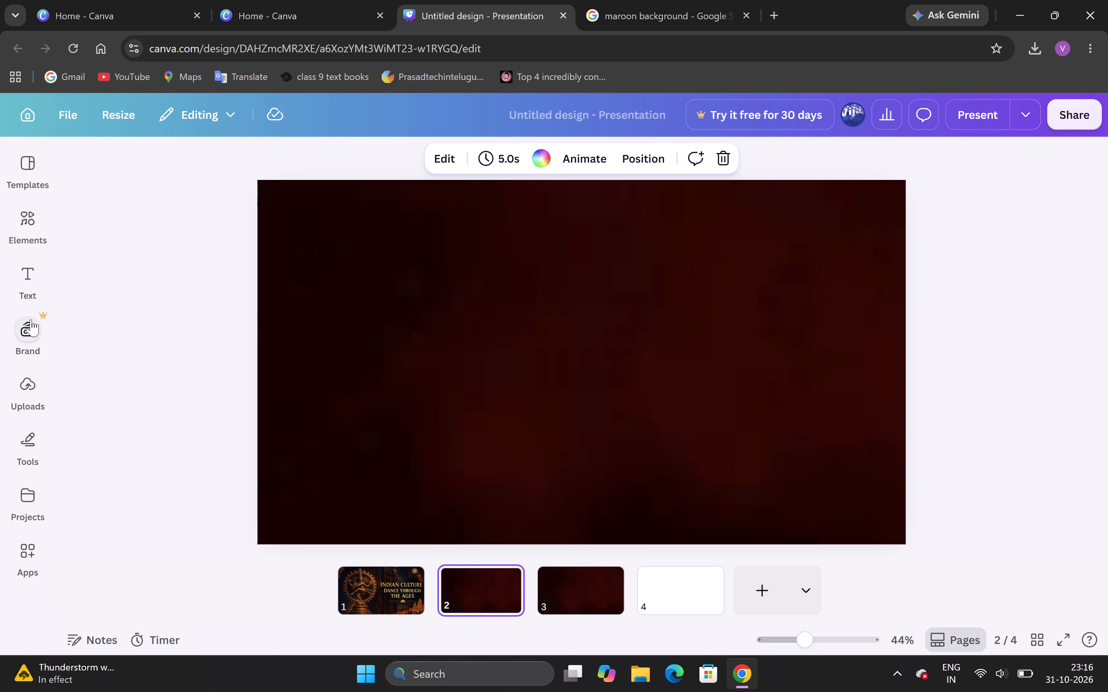
Browse the element categories and the Shapes collection for a decoration for page 2.
{"action": "left_click", "coordinate": [28, 241]}
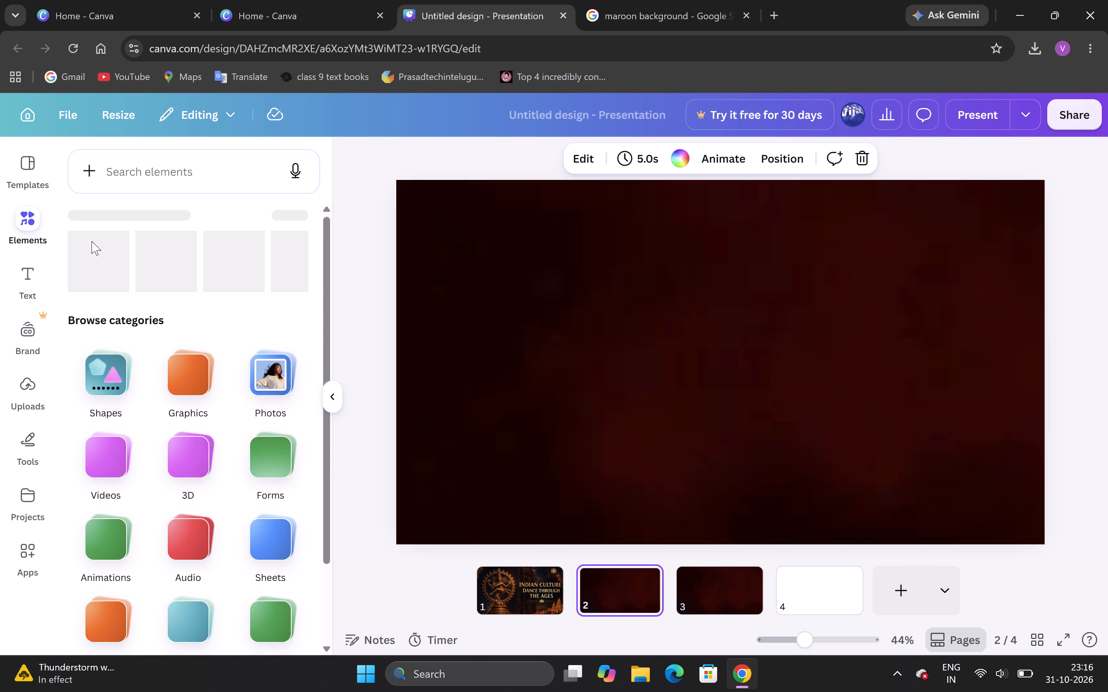
{"action": "scroll", "coordinate": [172, 463], "scroll_direction": "down", "scroll_amount": 3}
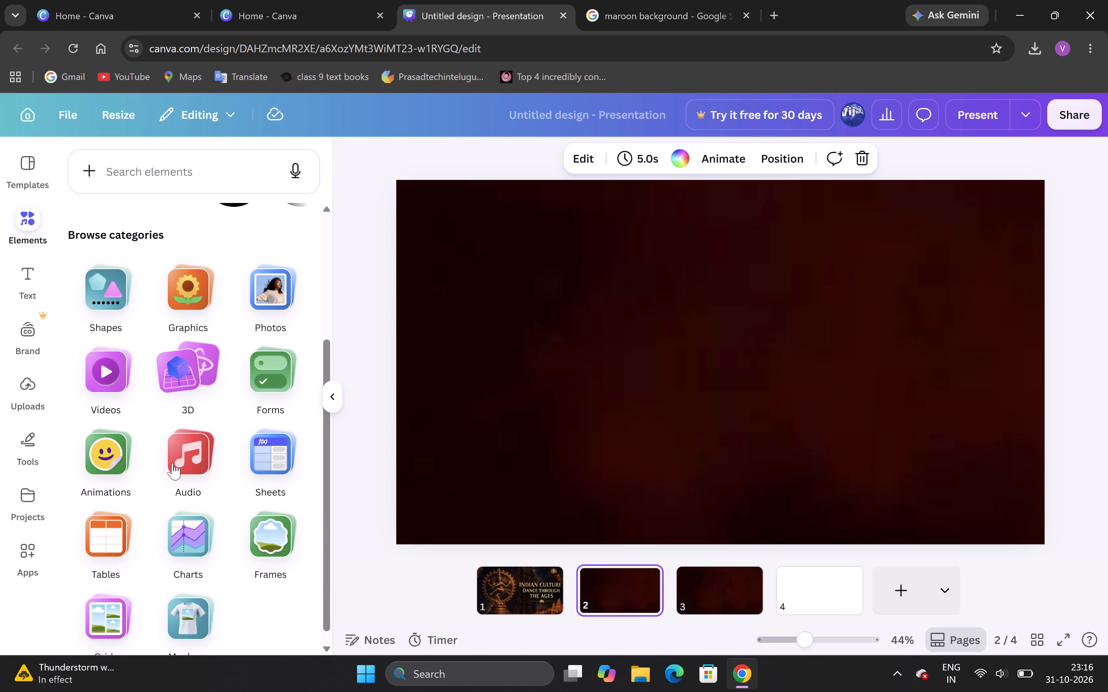
{"action": "scroll", "coordinate": [172, 463], "scroll_direction": "down", "scroll_amount": 2}
{"action": "scroll", "coordinate": [172, 463], "scroll_direction": "right", "scroll_amount": 1}
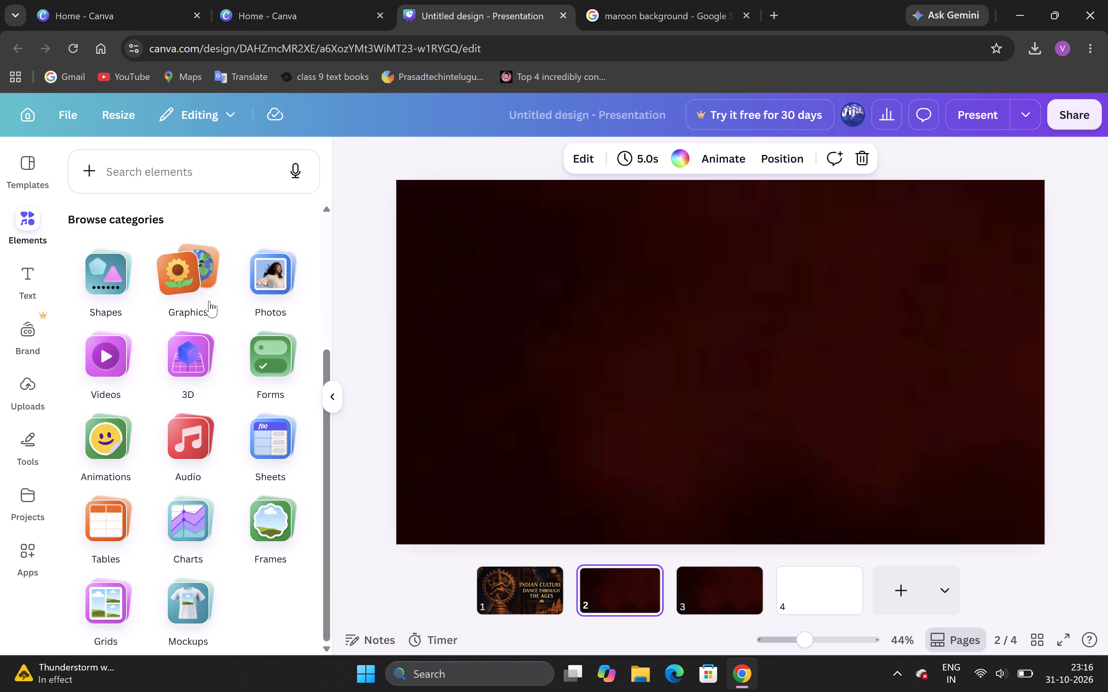
{"action": "left_click", "coordinate": [123, 285]}
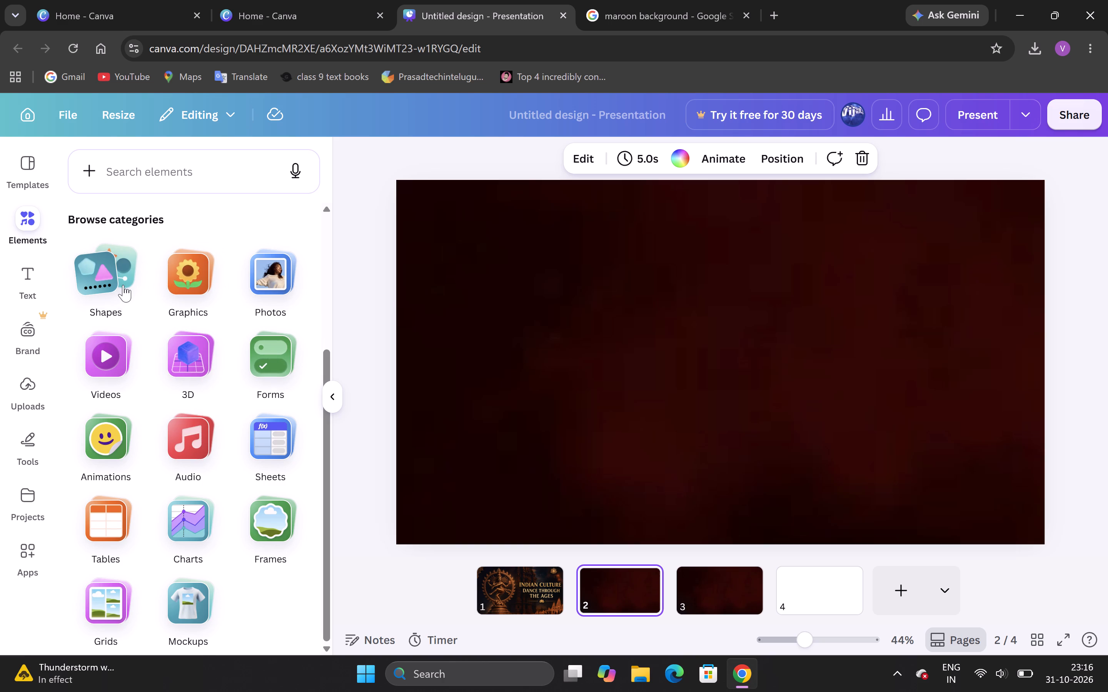
{"action": "scroll", "coordinate": [137, 332], "scroll_direction": "down", "scroll_amount": 2}
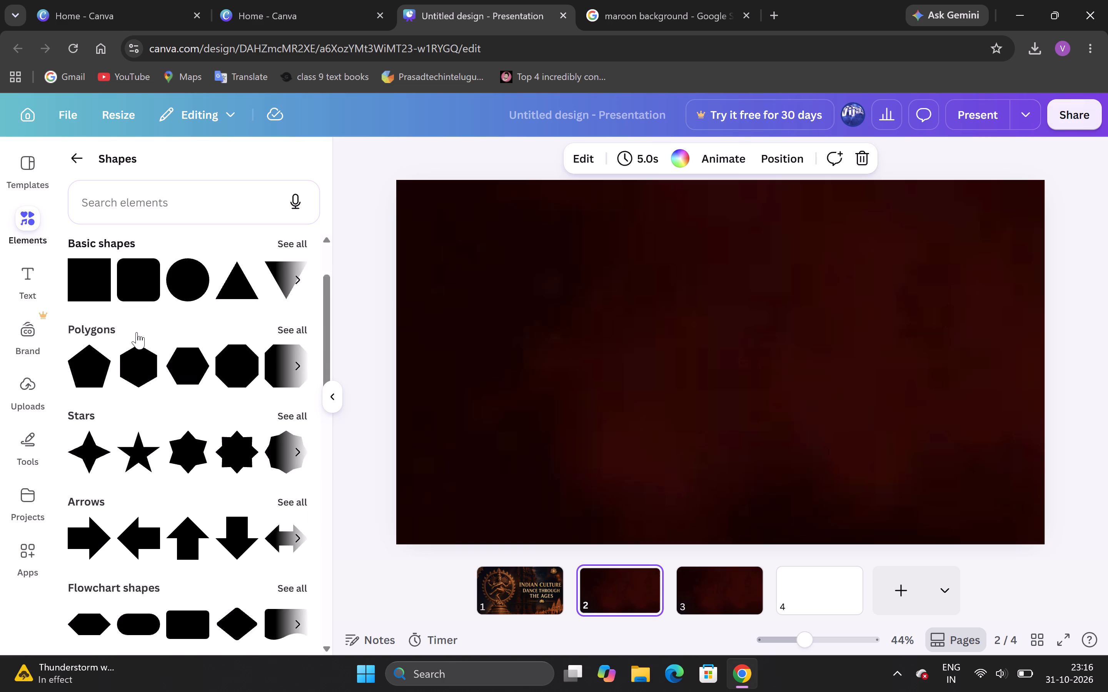
{"action": "scroll", "coordinate": [137, 332], "scroll_direction": "down", "scroll_amount": 11}
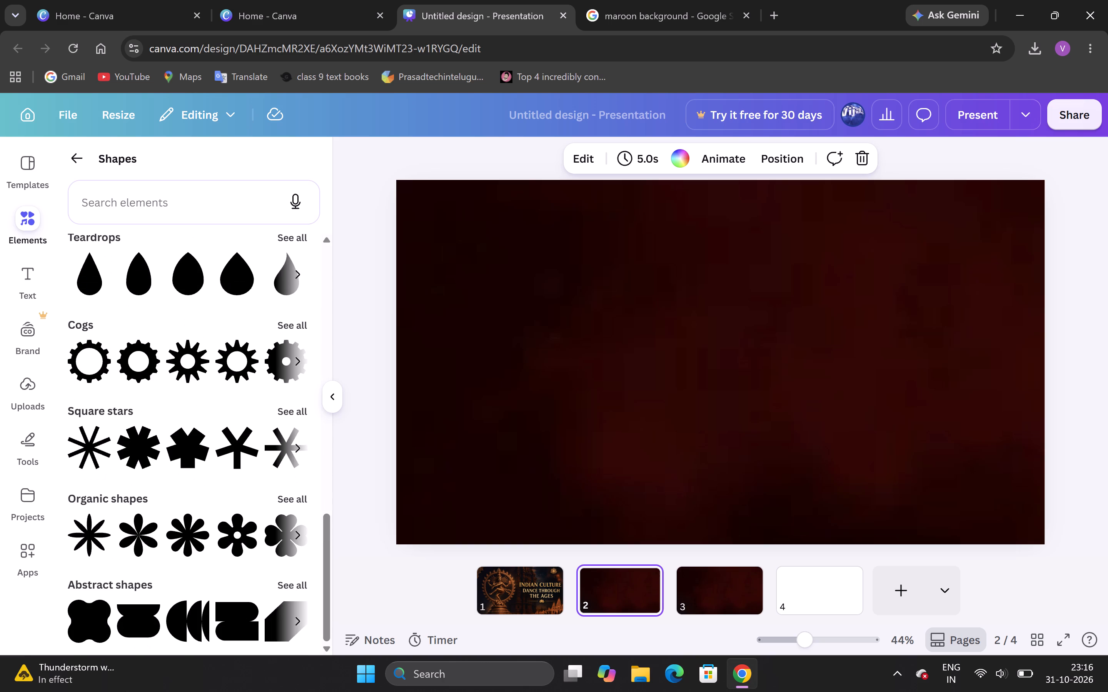
{"action": "left_click", "coordinate": [89, 148]}
Search the elements for "border" and browse the graphics results for gold rectangular borders.
{"action": "left_click", "coordinate": [142, 165]}
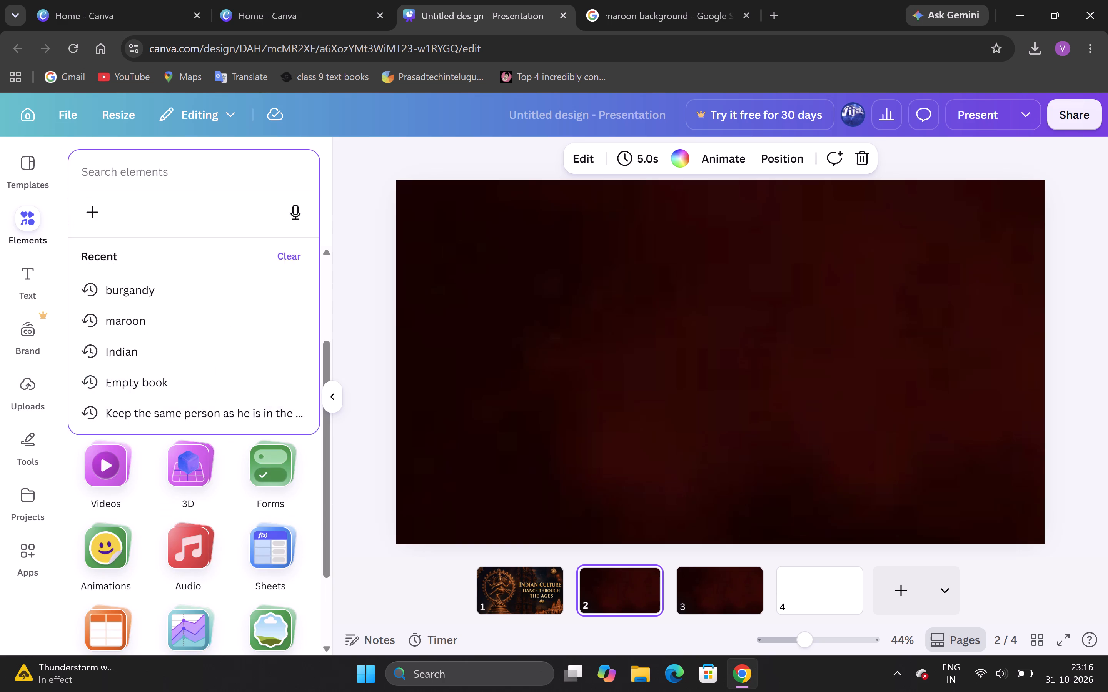
{"action": "type", "text": "boe"}
{"action": "key", "text": "BackSpace"}
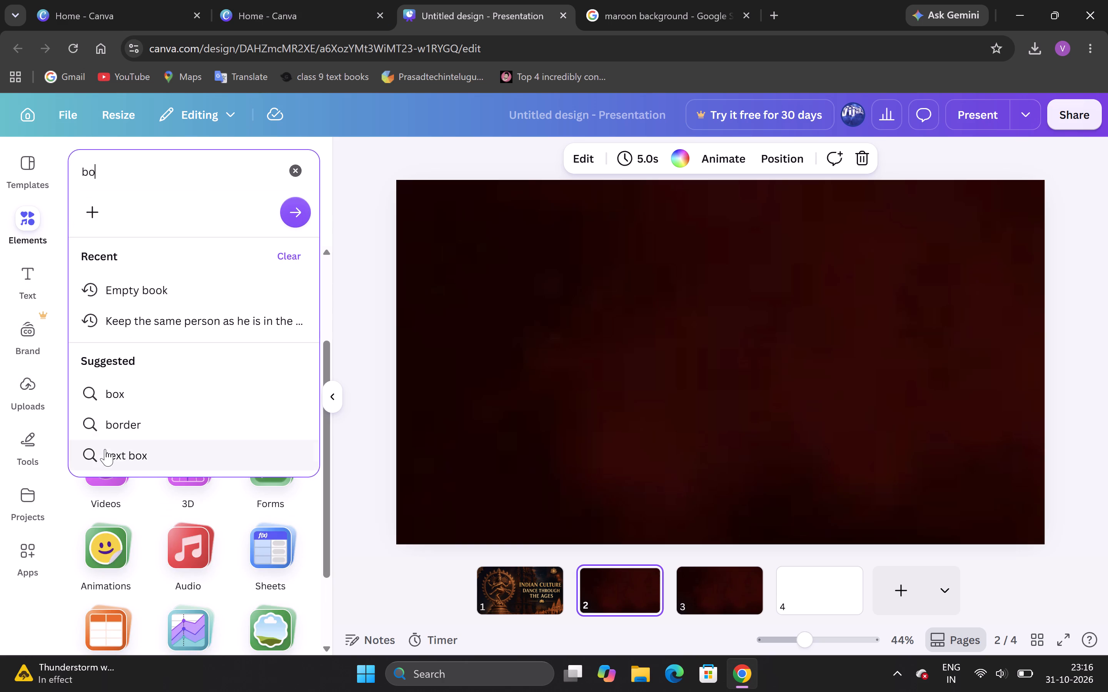
{"action": "left_click", "coordinate": [108, 428]}
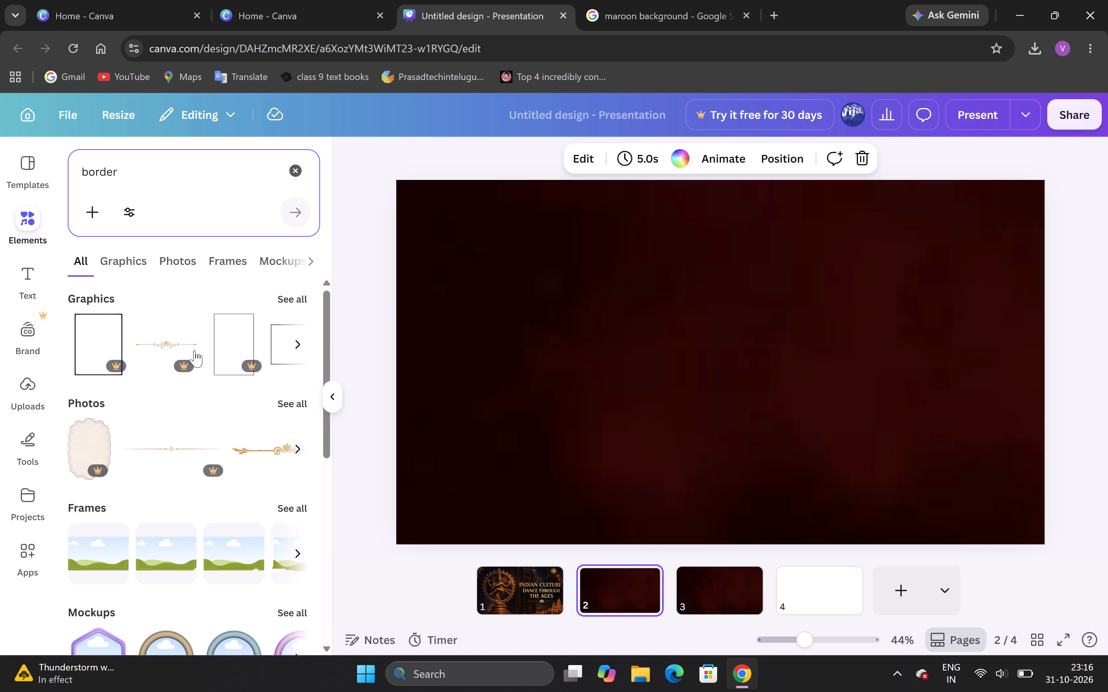
{"action": "scroll", "coordinate": [183, 338], "scroll_direction": "left", "scroll_amount": 3}
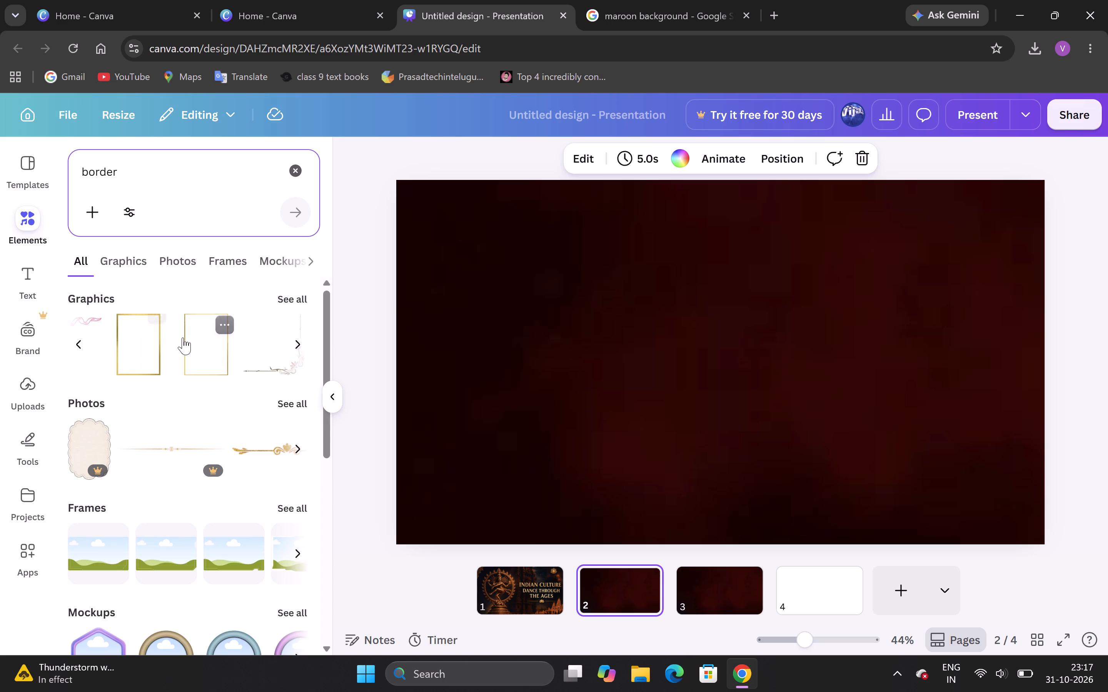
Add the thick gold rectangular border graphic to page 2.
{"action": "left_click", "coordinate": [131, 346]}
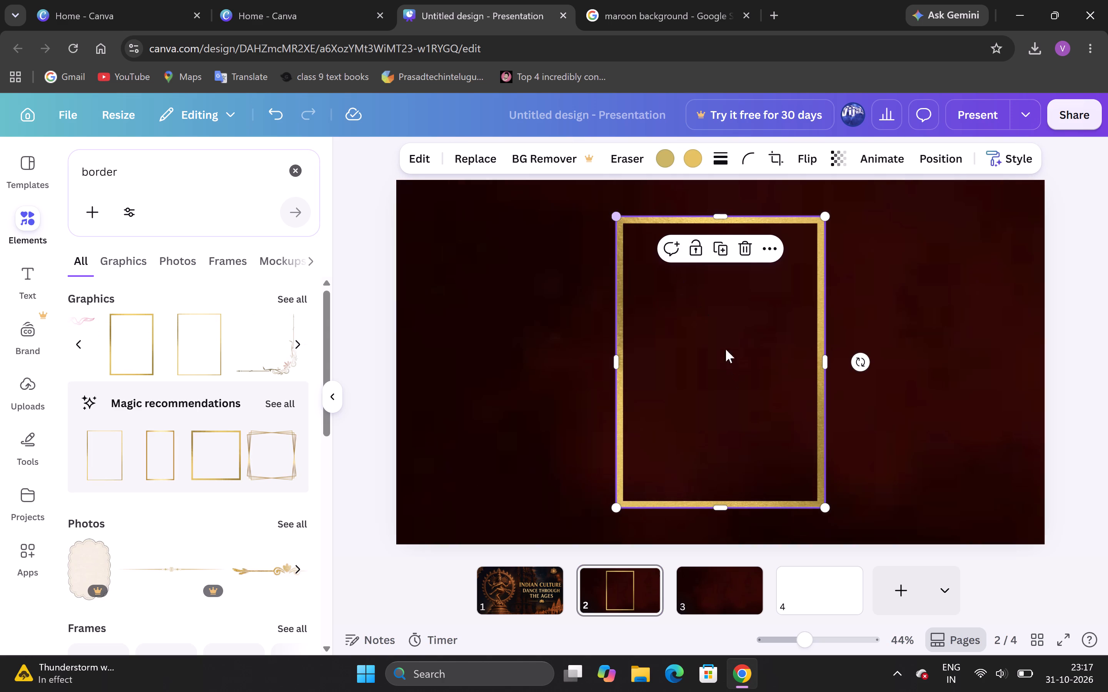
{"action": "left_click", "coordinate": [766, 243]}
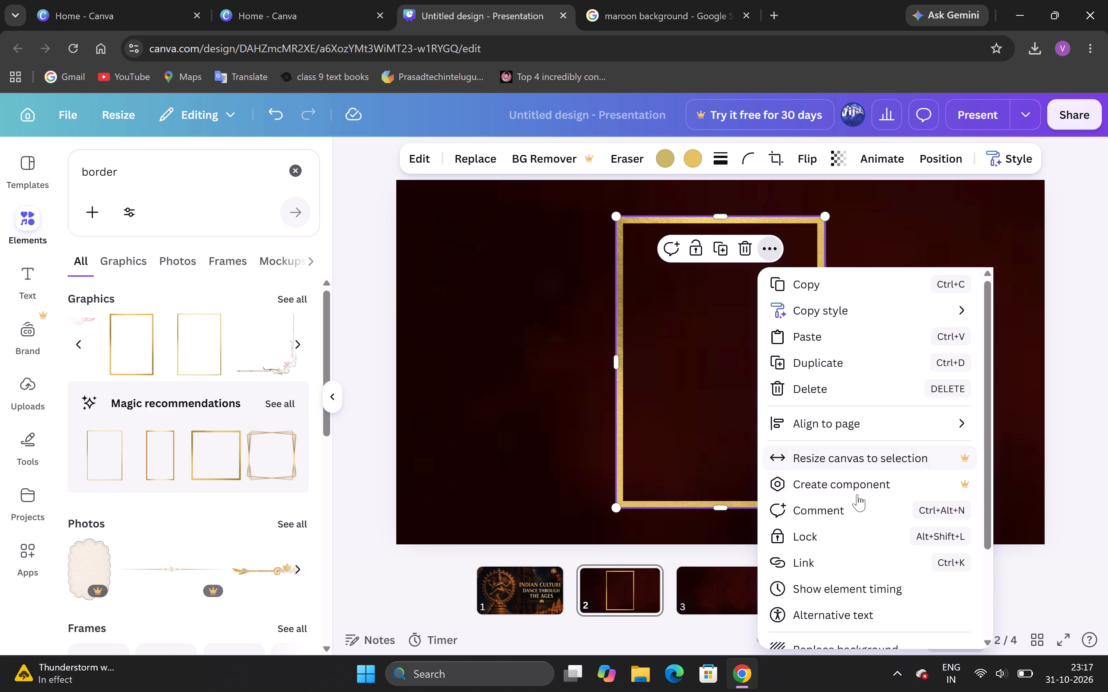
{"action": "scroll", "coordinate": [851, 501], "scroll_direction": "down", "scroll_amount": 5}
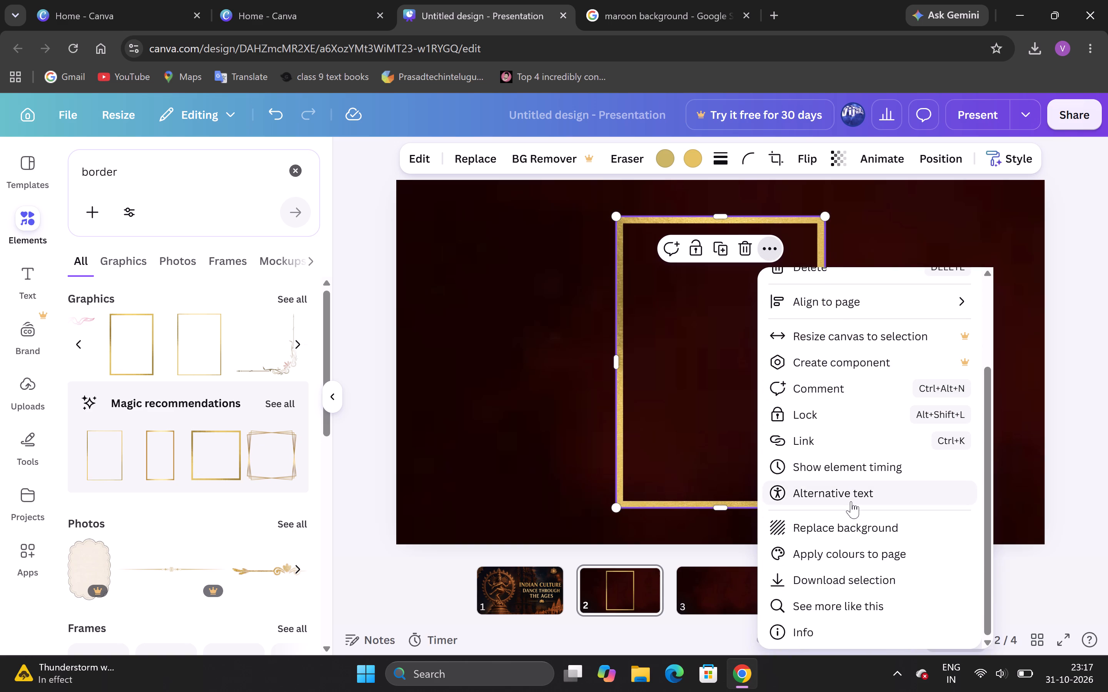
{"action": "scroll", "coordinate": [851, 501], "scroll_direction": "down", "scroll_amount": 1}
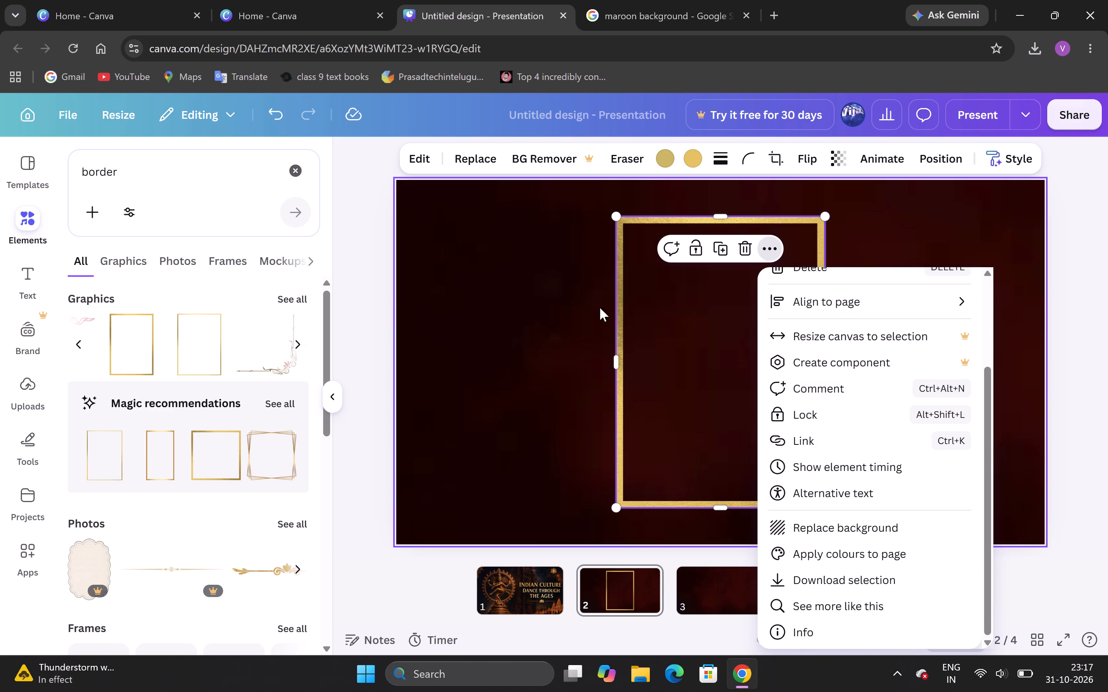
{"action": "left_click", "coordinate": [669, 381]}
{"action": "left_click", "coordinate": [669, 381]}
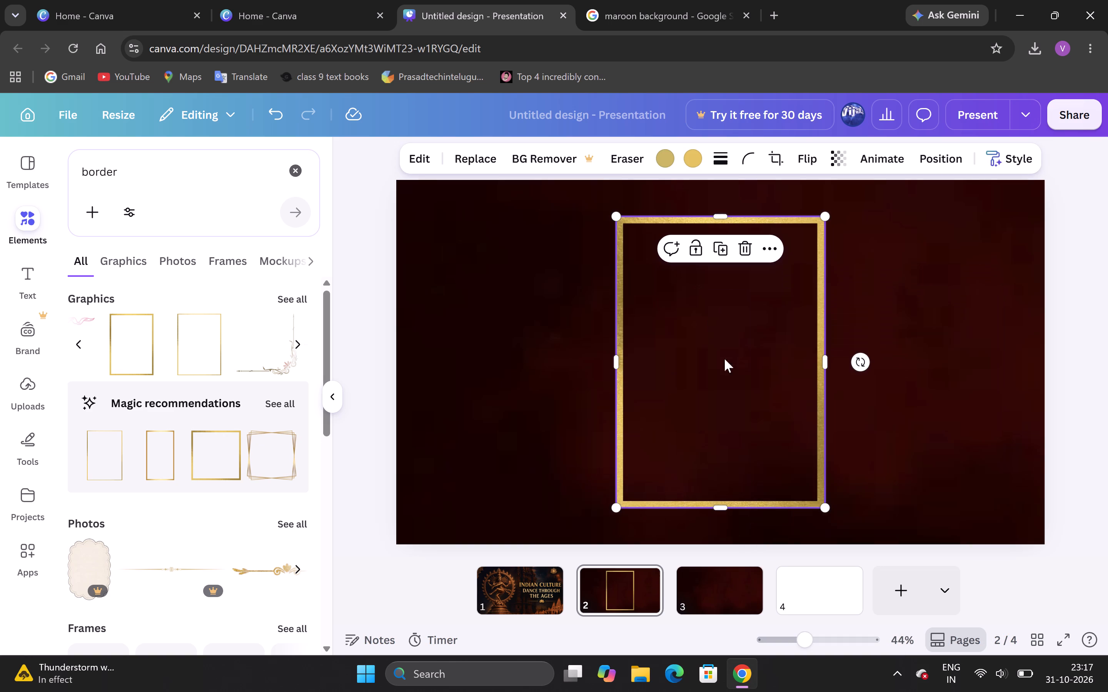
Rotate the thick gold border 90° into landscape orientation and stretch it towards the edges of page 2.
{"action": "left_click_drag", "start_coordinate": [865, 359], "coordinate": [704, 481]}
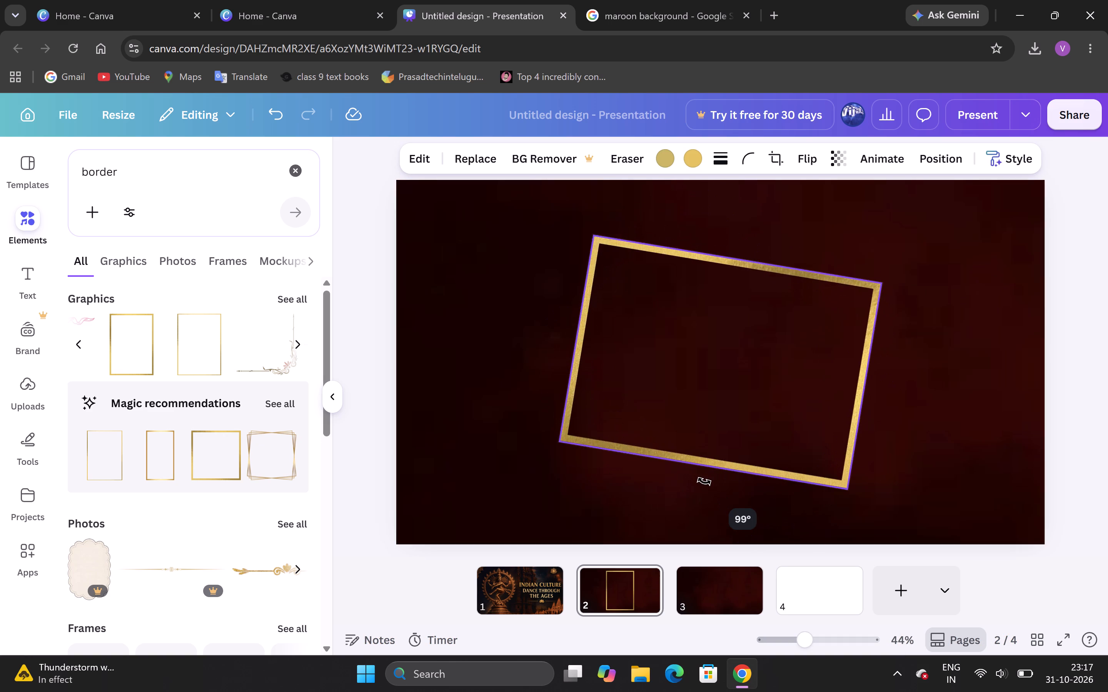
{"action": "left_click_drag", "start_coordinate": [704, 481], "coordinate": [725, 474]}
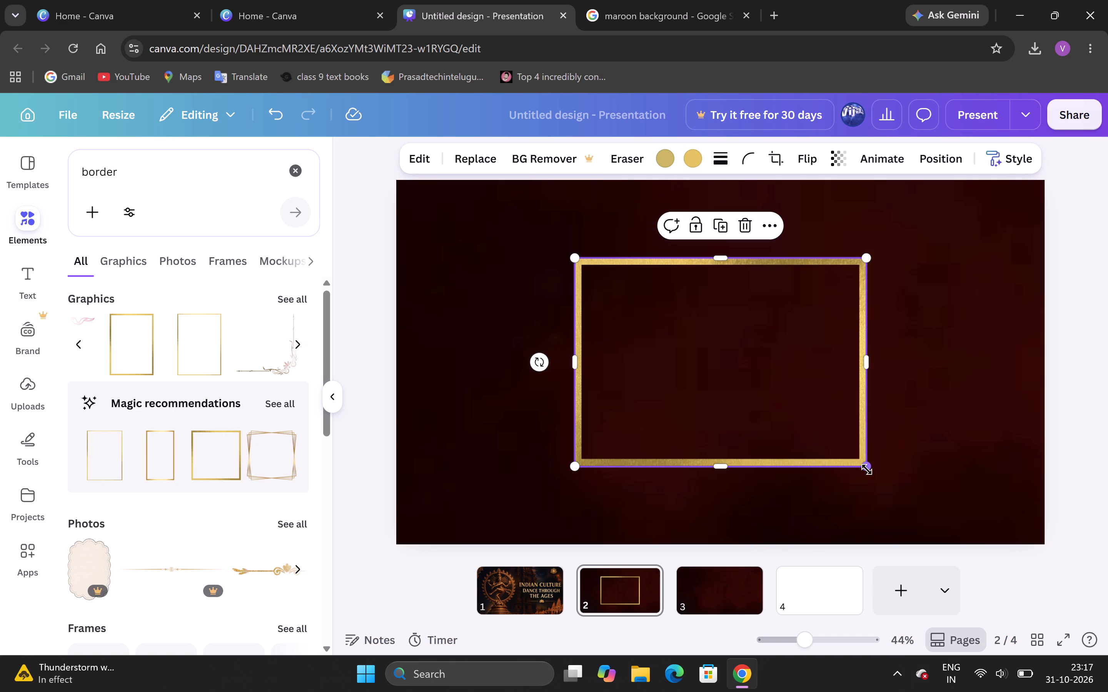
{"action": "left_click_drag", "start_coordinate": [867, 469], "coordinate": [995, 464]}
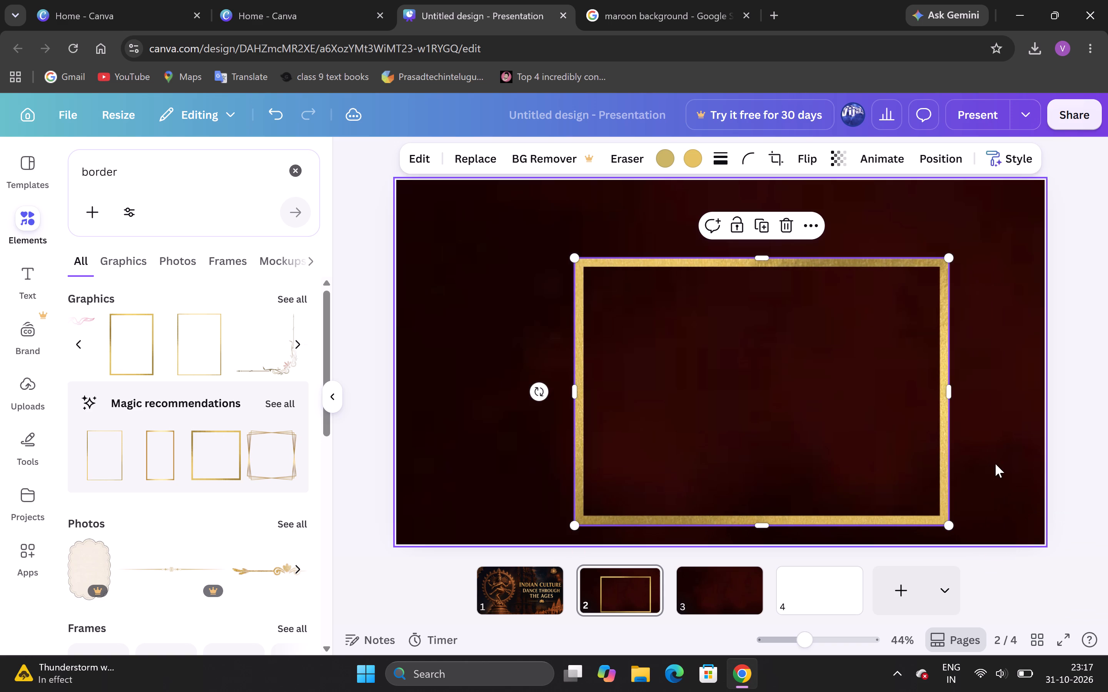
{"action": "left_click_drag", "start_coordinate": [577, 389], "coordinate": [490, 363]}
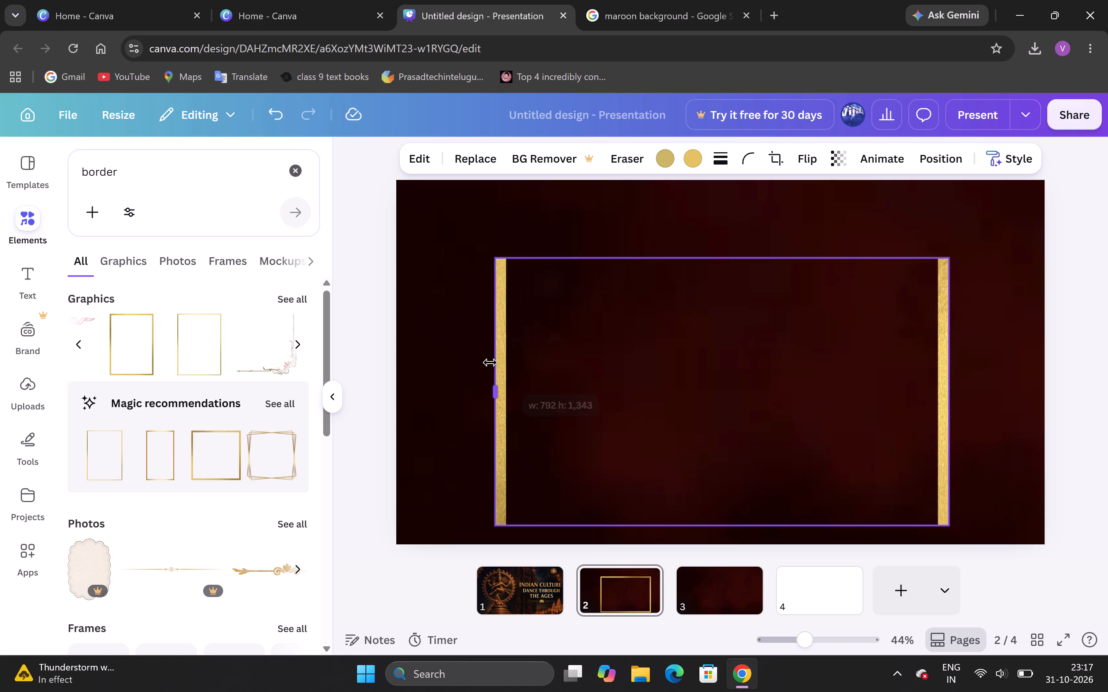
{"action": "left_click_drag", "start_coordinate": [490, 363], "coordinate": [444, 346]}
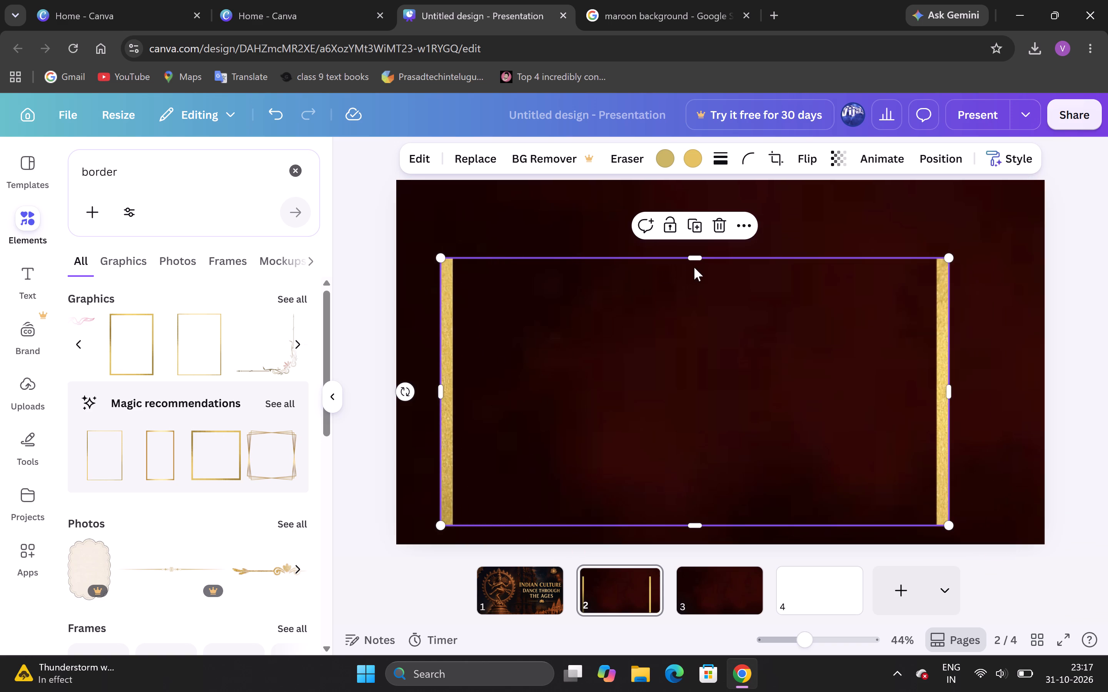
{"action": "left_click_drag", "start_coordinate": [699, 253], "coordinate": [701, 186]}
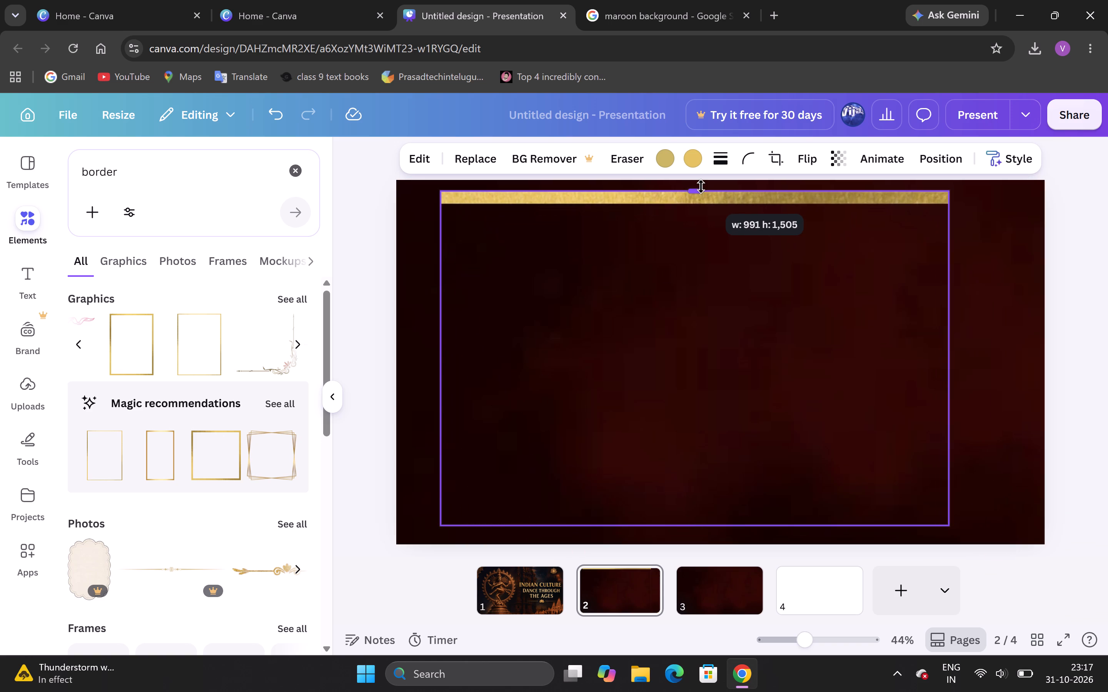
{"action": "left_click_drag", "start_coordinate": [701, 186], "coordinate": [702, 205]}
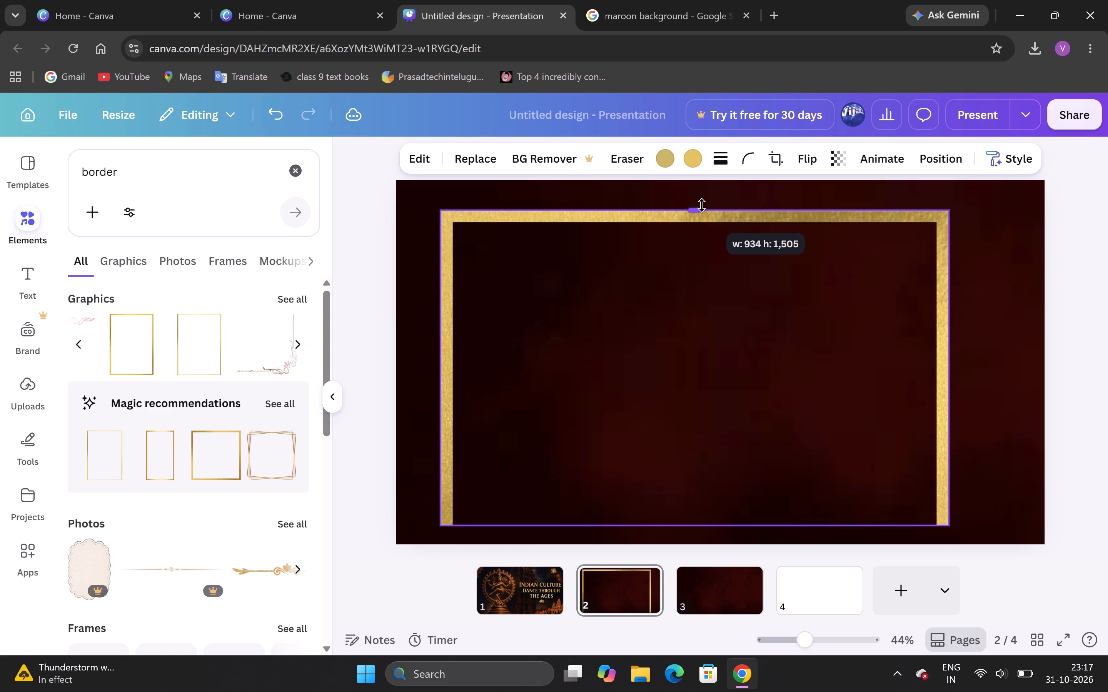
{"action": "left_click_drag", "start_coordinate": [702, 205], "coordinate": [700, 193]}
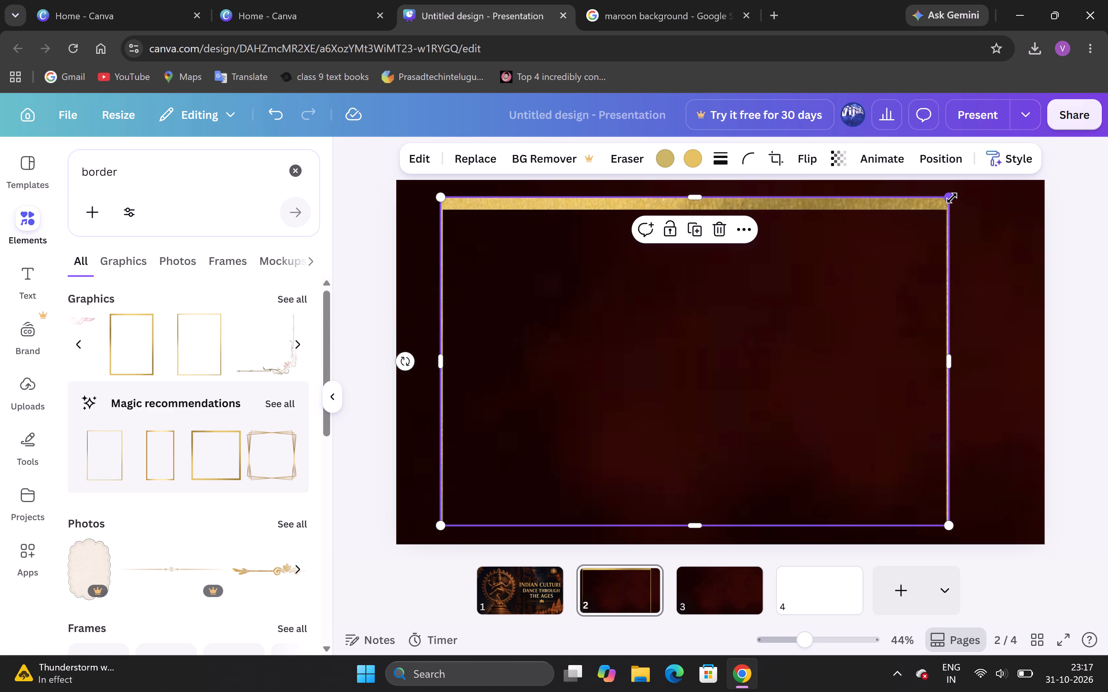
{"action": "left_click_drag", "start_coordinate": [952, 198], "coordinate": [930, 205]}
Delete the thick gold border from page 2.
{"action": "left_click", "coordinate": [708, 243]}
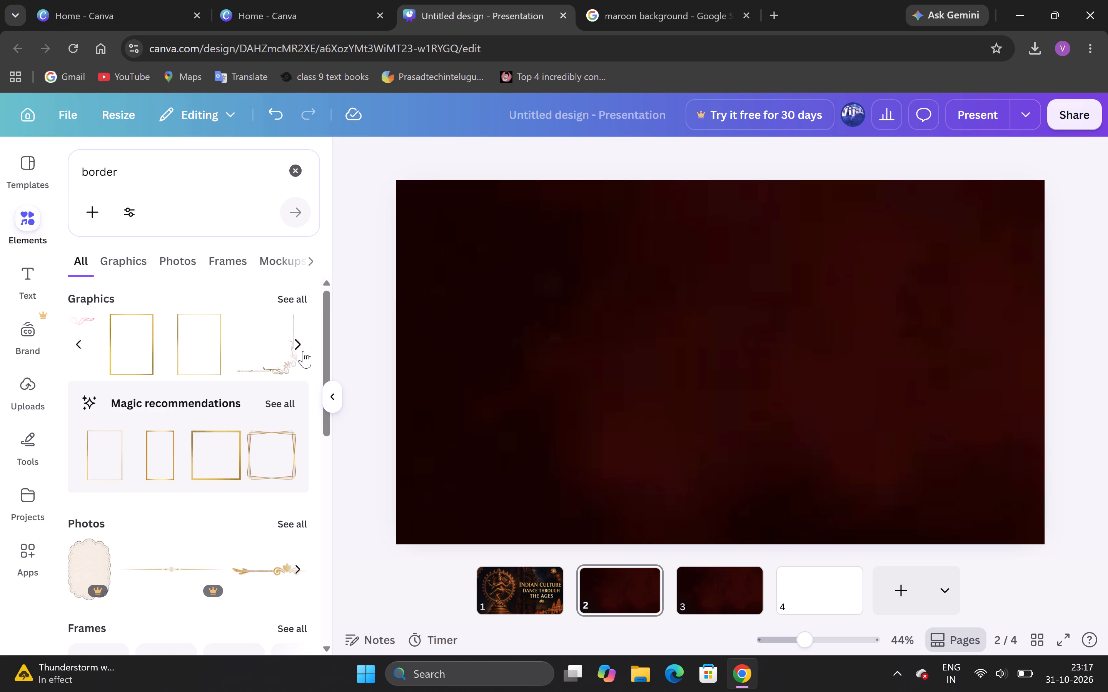
Add the thinner gold rectangular border graphic to page 2 and rotate it 90° into landscape orientation.
{"action": "left_click", "coordinate": [222, 355]}
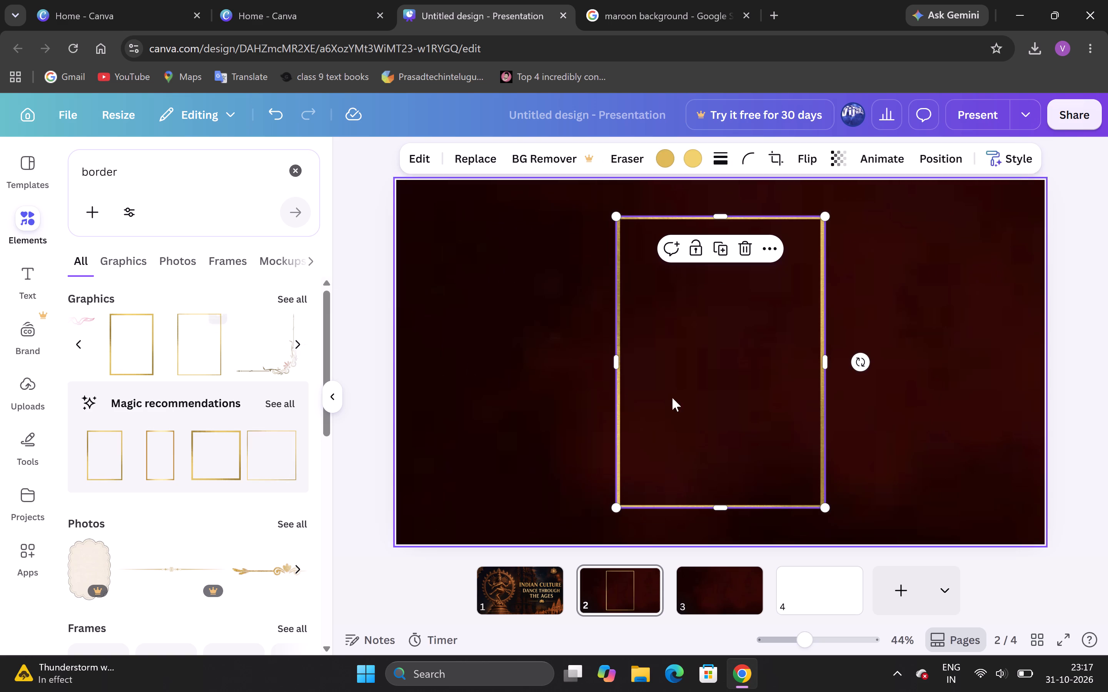
{"action": "left_click_drag", "start_coordinate": [864, 360], "coordinate": [862, 372]}
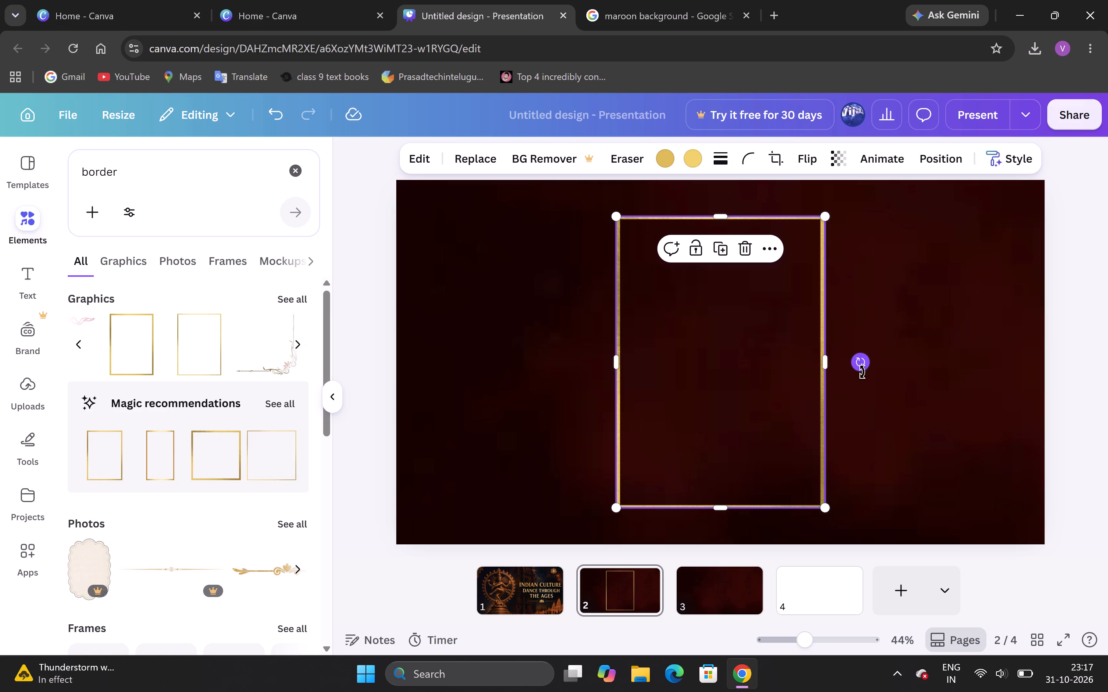
{"action": "left_click_drag", "start_coordinate": [862, 372], "coordinate": [722, 458]}
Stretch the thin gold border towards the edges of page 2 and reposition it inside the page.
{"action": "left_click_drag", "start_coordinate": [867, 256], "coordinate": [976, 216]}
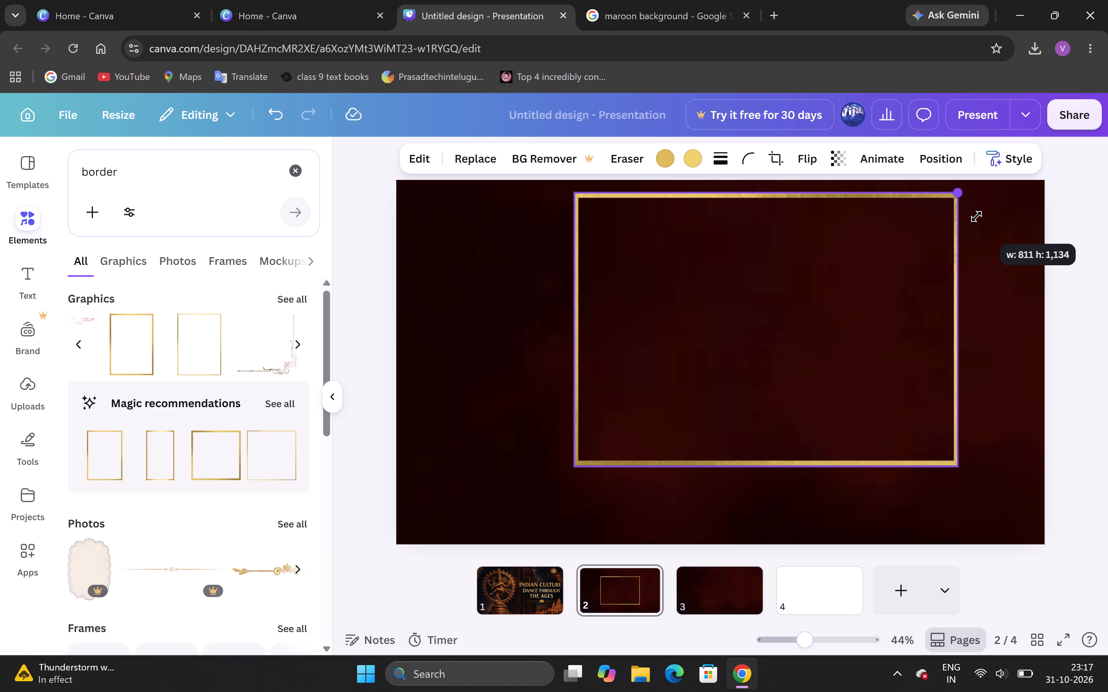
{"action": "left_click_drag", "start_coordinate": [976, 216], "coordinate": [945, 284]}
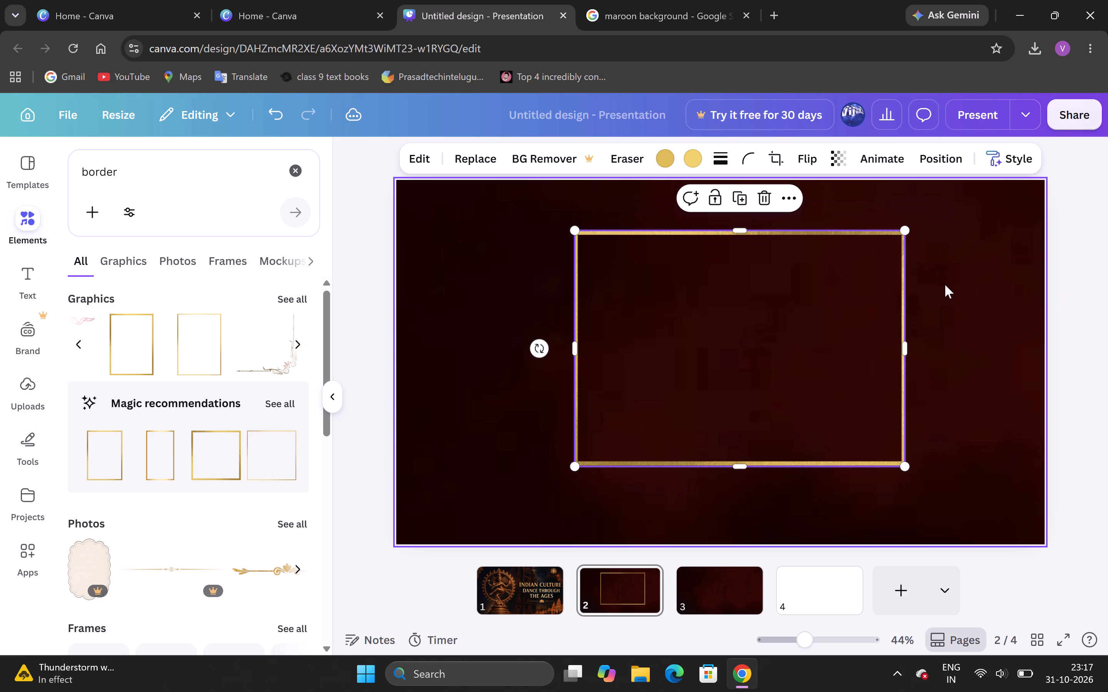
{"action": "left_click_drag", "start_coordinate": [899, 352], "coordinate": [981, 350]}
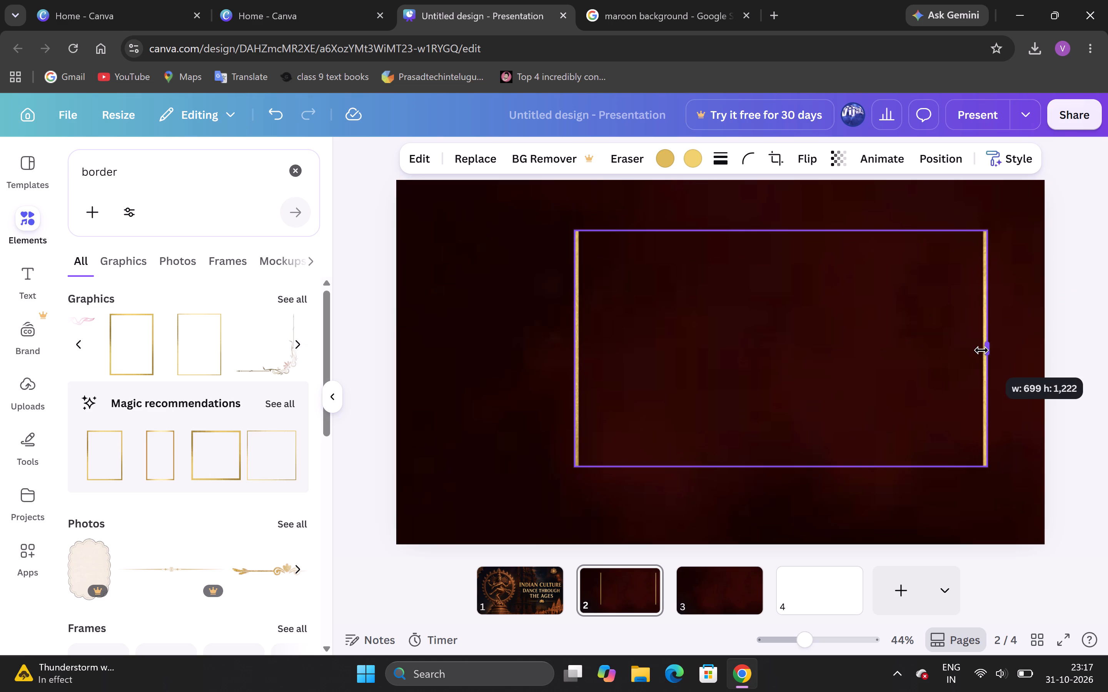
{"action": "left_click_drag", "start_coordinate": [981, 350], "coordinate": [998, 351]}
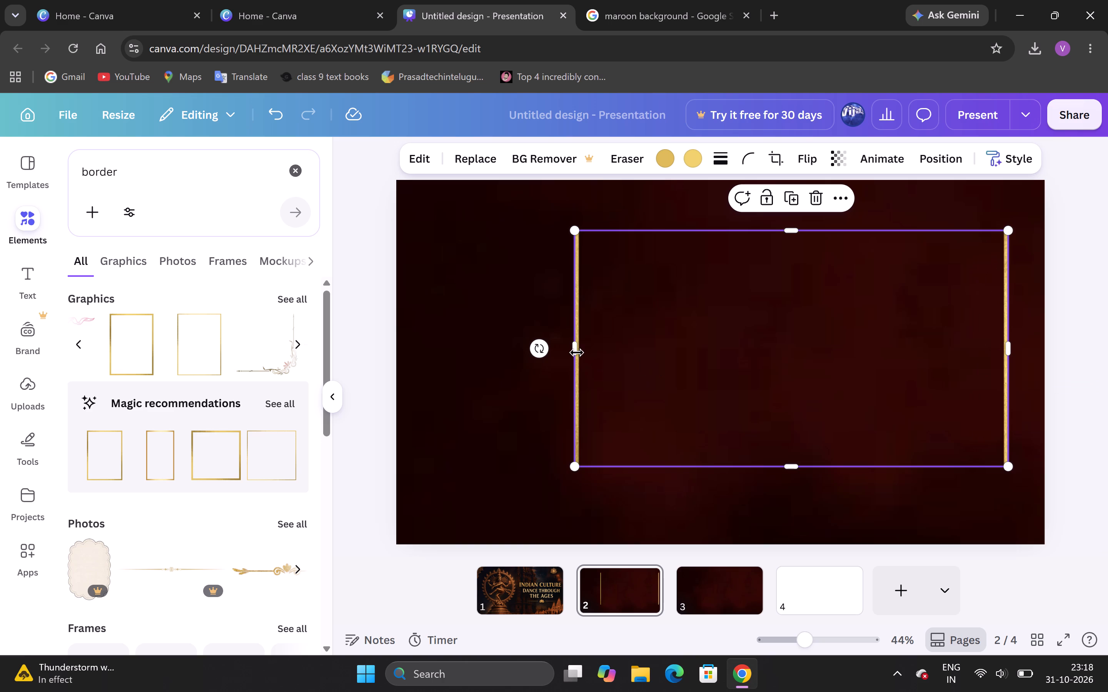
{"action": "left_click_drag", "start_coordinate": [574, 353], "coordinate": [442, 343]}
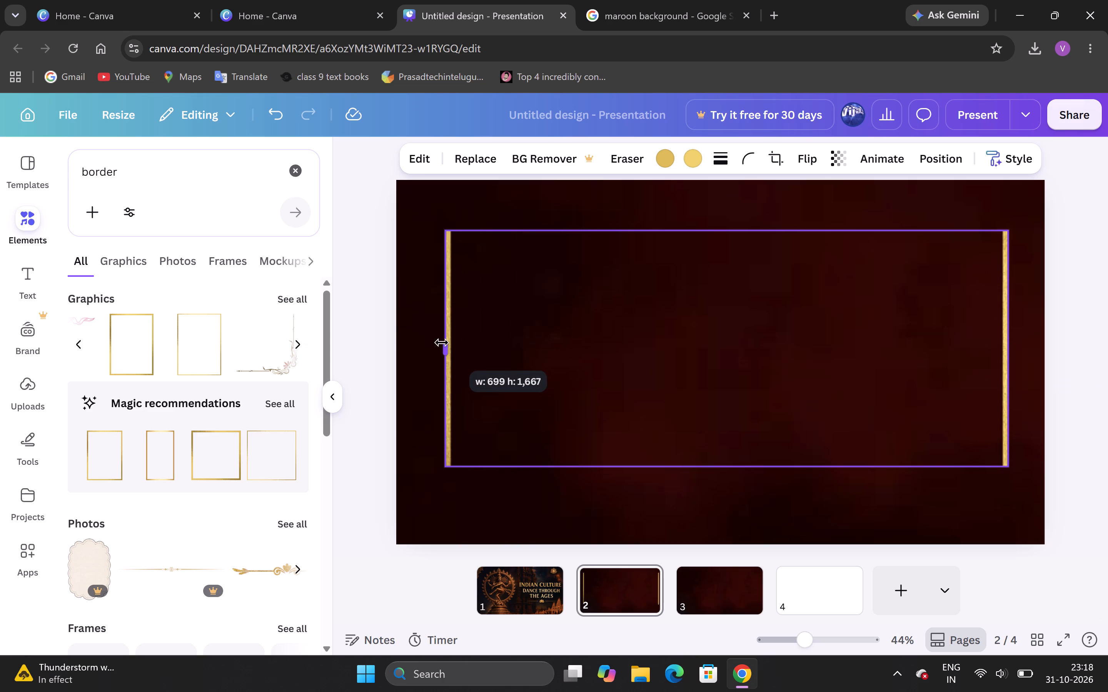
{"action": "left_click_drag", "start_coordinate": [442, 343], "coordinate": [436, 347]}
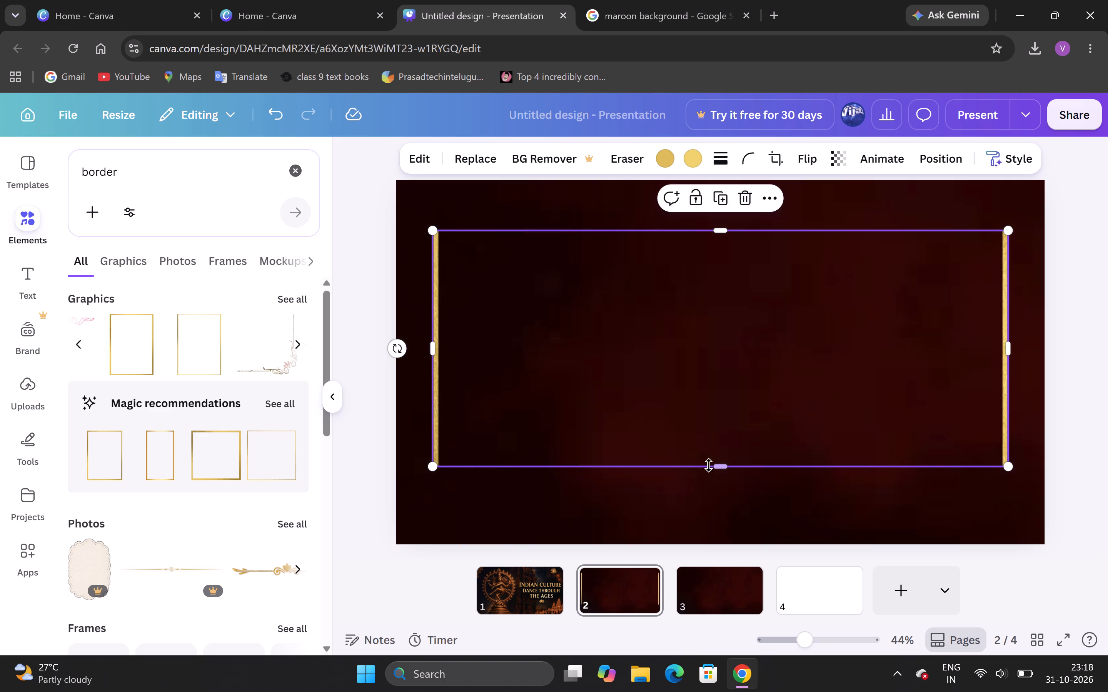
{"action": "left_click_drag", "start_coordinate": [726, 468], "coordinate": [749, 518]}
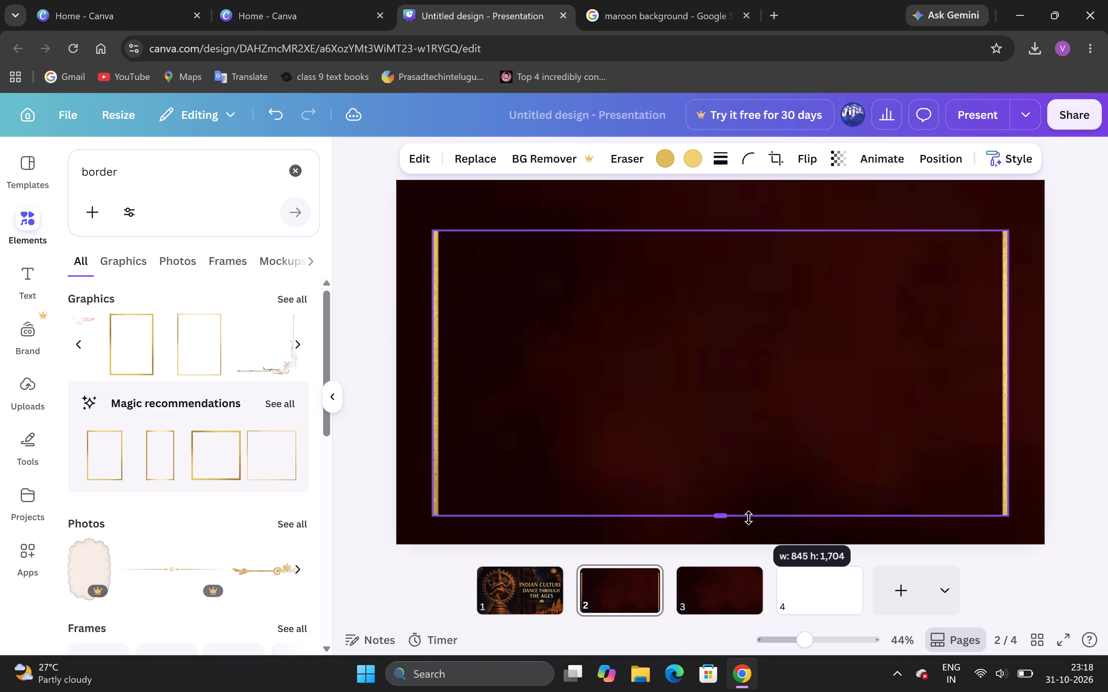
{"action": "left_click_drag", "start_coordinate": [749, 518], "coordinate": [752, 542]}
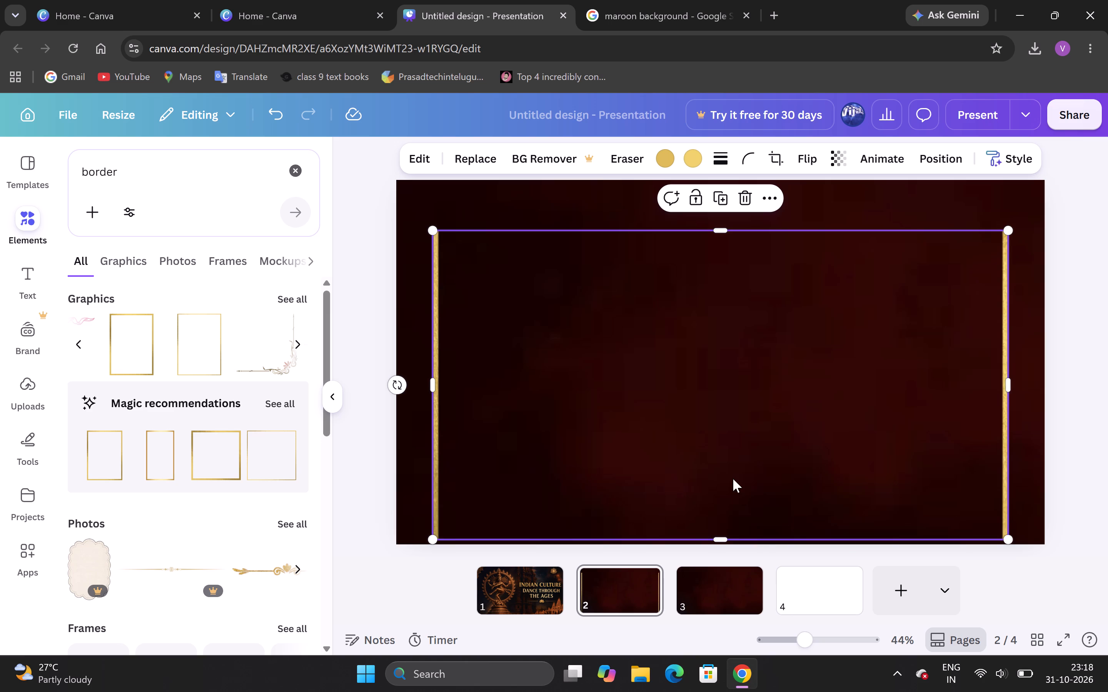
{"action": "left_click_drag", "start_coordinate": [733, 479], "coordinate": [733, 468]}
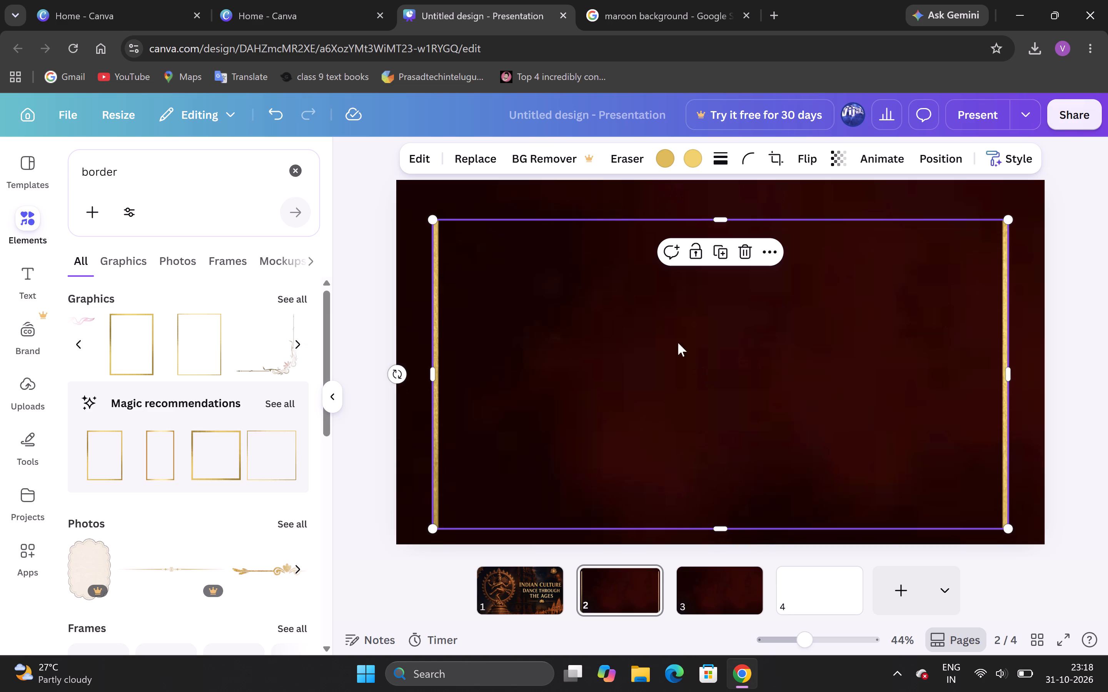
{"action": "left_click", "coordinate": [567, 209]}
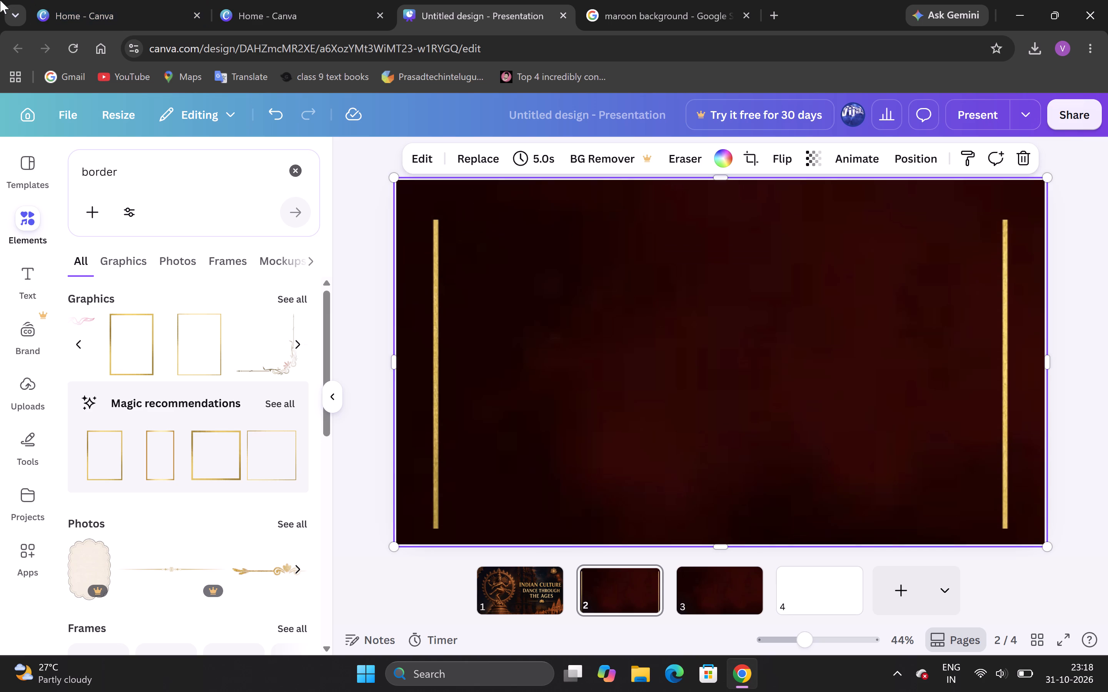
Search the elements for "gold border" and browse the graphics results.
{"action": "left_click", "coordinate": [78, 167]}
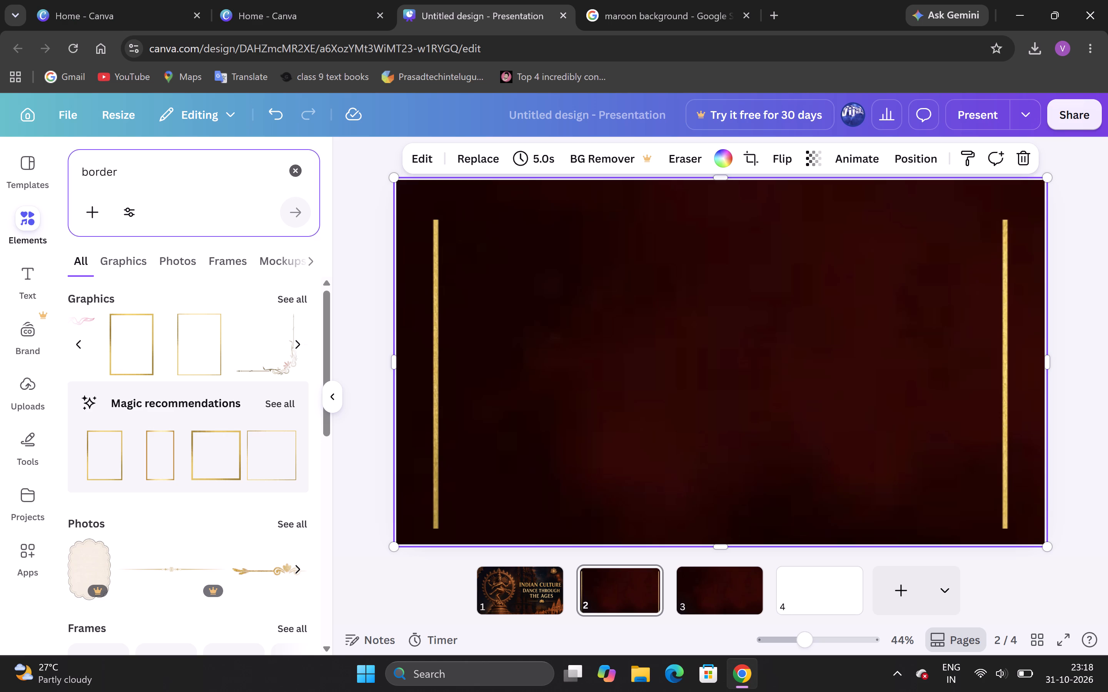
{"action": "type", "text": "gold"}
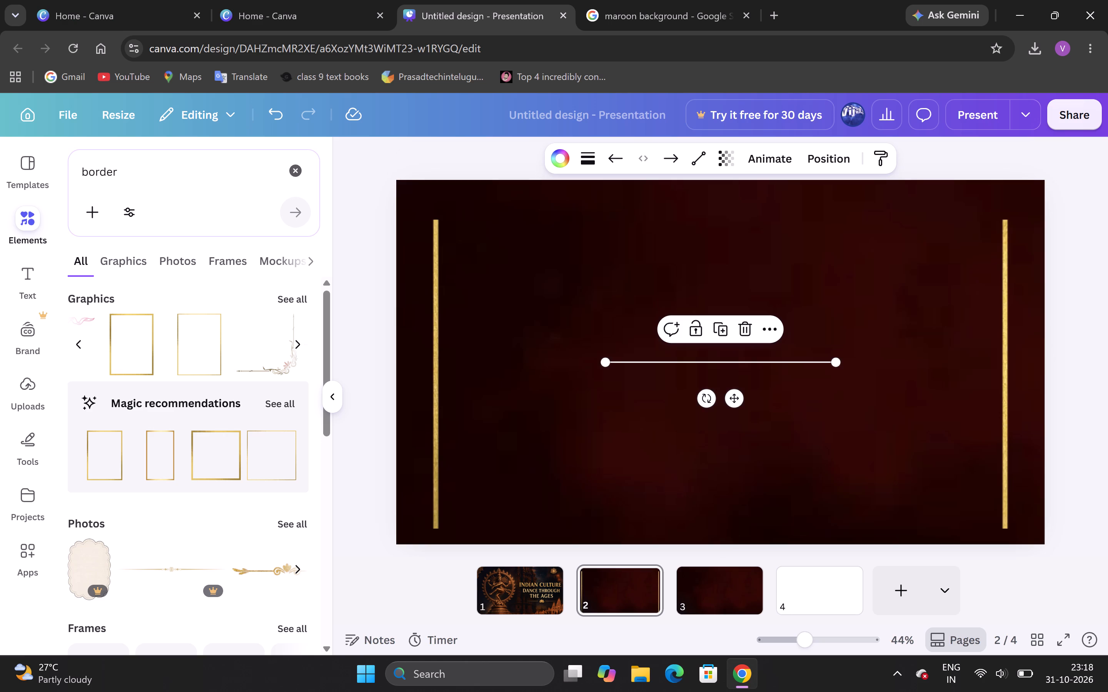
{"action": "left_click", "coordinate": [77, 172]}
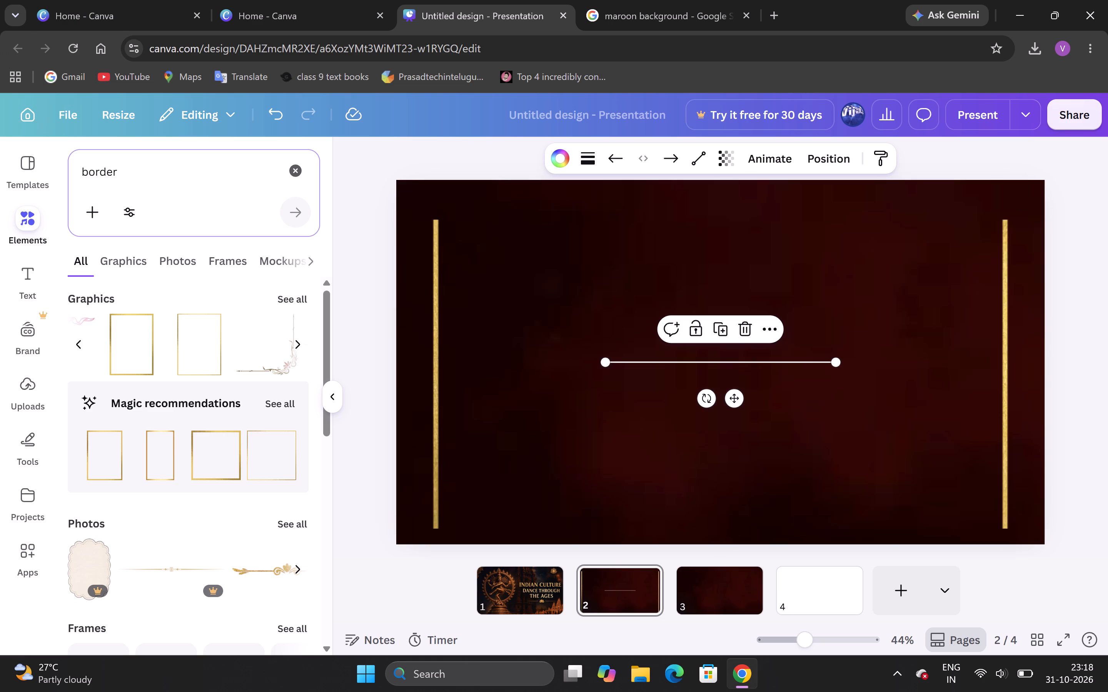
{"action": "left_click", "coordinate": [77, 172]}
{"action": "key", "text": "g"}
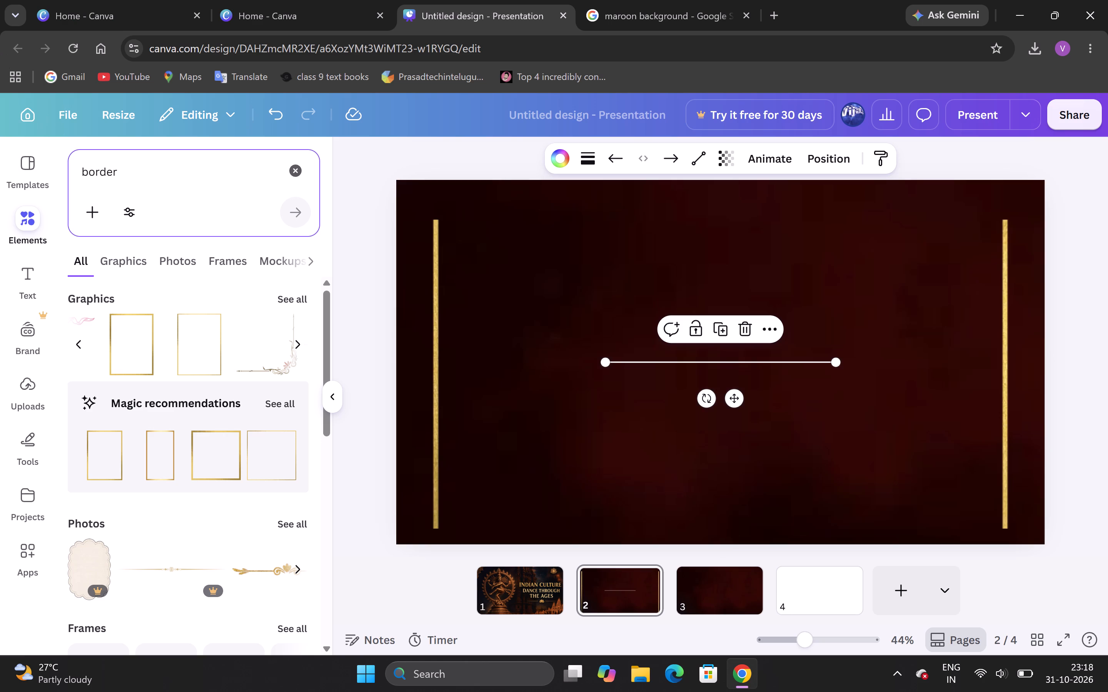
{"action": "double_click", "coordinate": [77, 172]}
{"action": "double_click", "coordinate": [127, 155]}
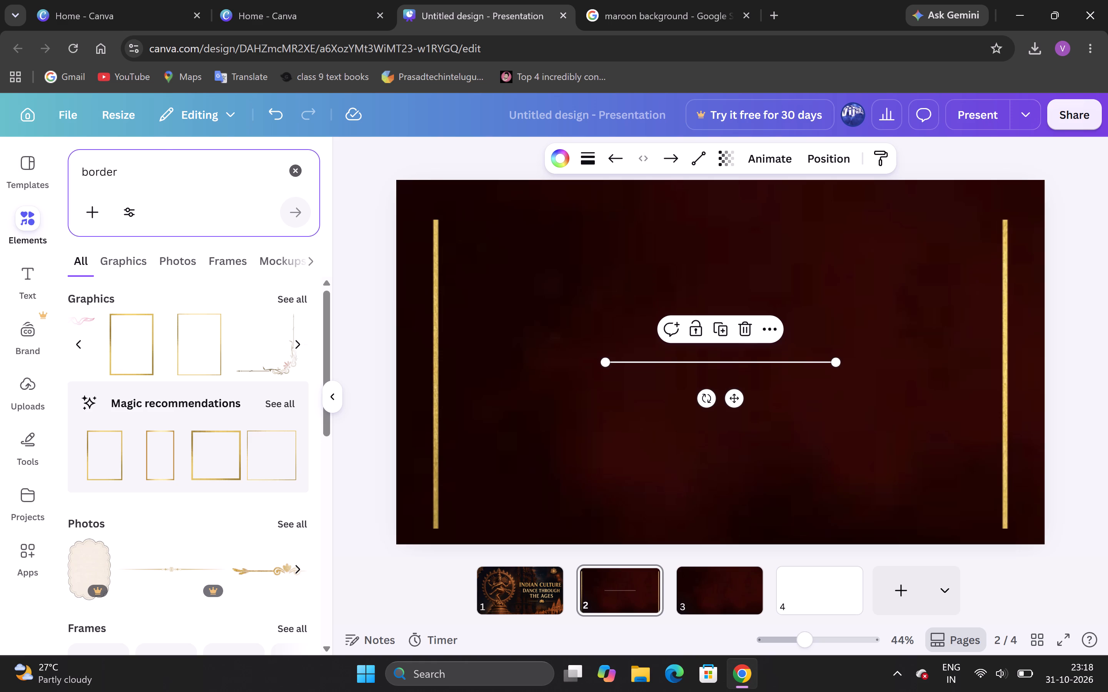
{"action": "double_click", "coordinate": [124, 161]}
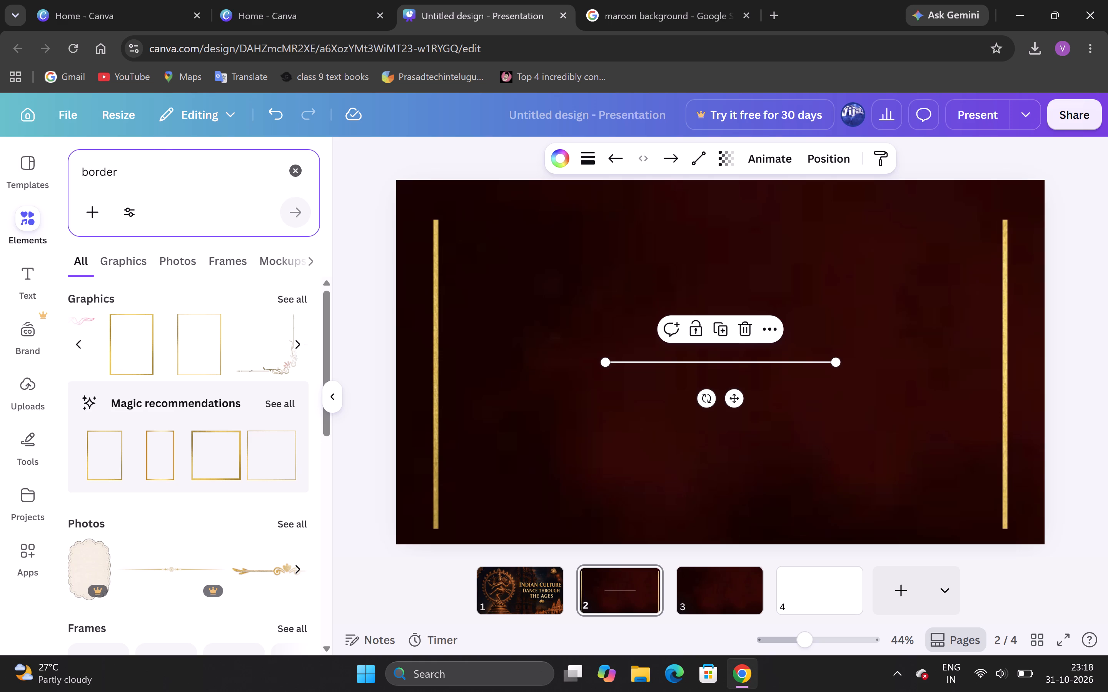
{"action": "double_click", "coordinate": [118, 176]}
{"action": "left_click", "coordinate": [118, 176]}
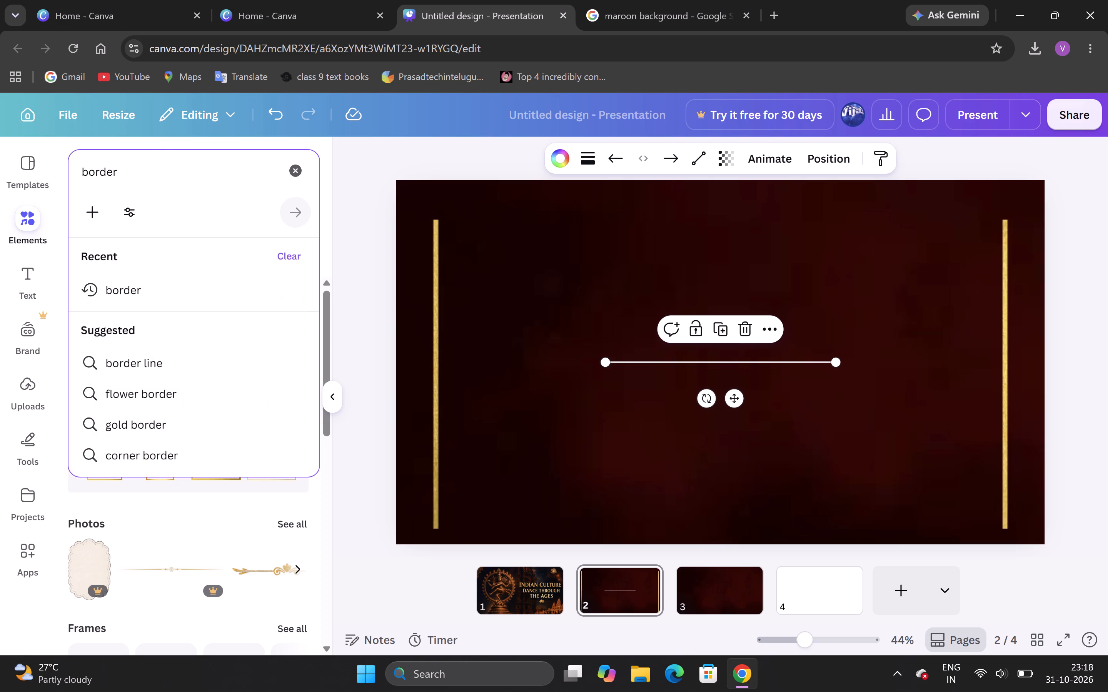
{"action": "left_click", "coordinate": [77, 166]}
{"action": "left_click", "coordinate": [83, 174]}
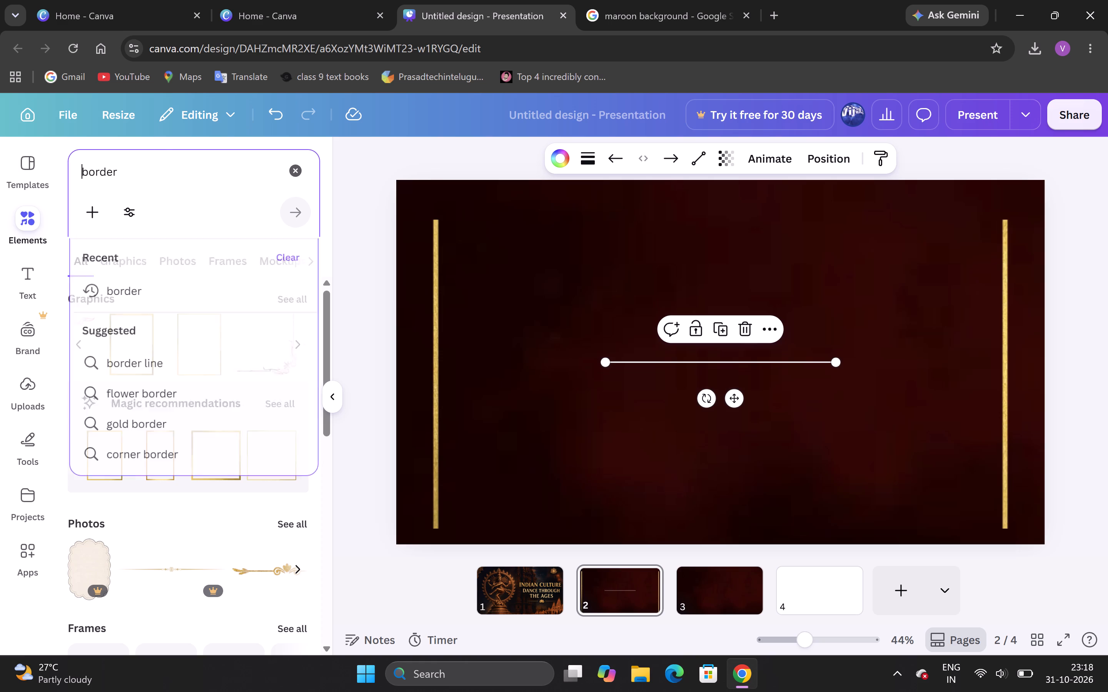
{"action": "type", "text": "gol"}
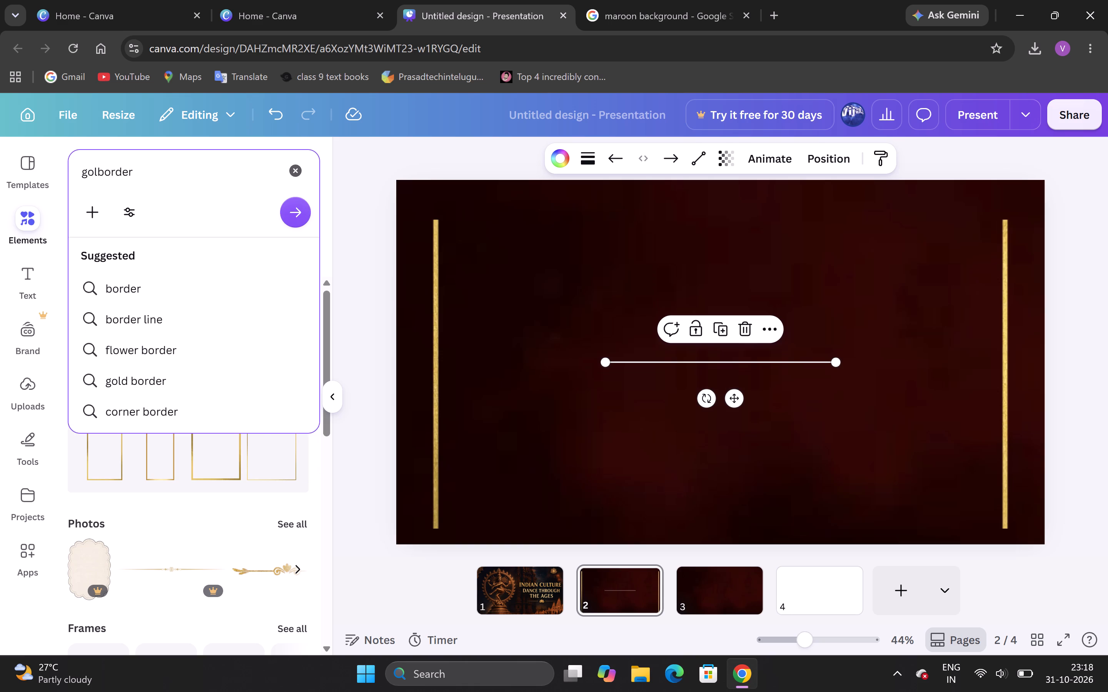
{"action": "type", "text": "d"}
{"action": "key", "text": "space"}
{"action": "key", "text": "Return"}
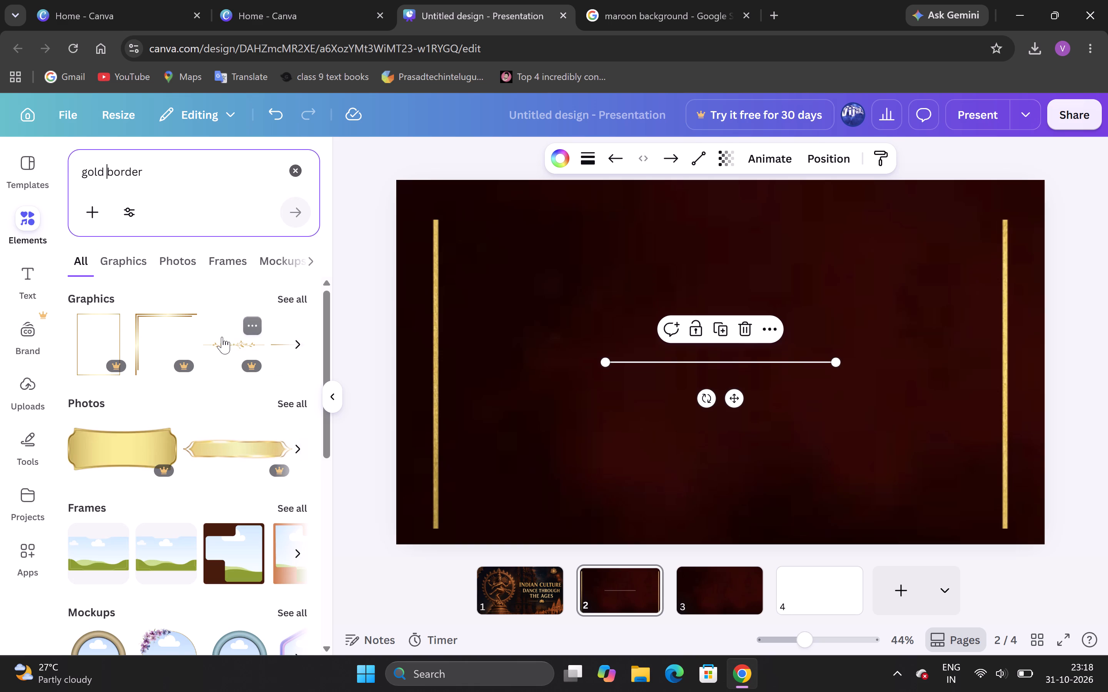
{"action": "scroll", "coordinate": [222, 337], "scroll_direction": "left", "scroll_amount": 3}
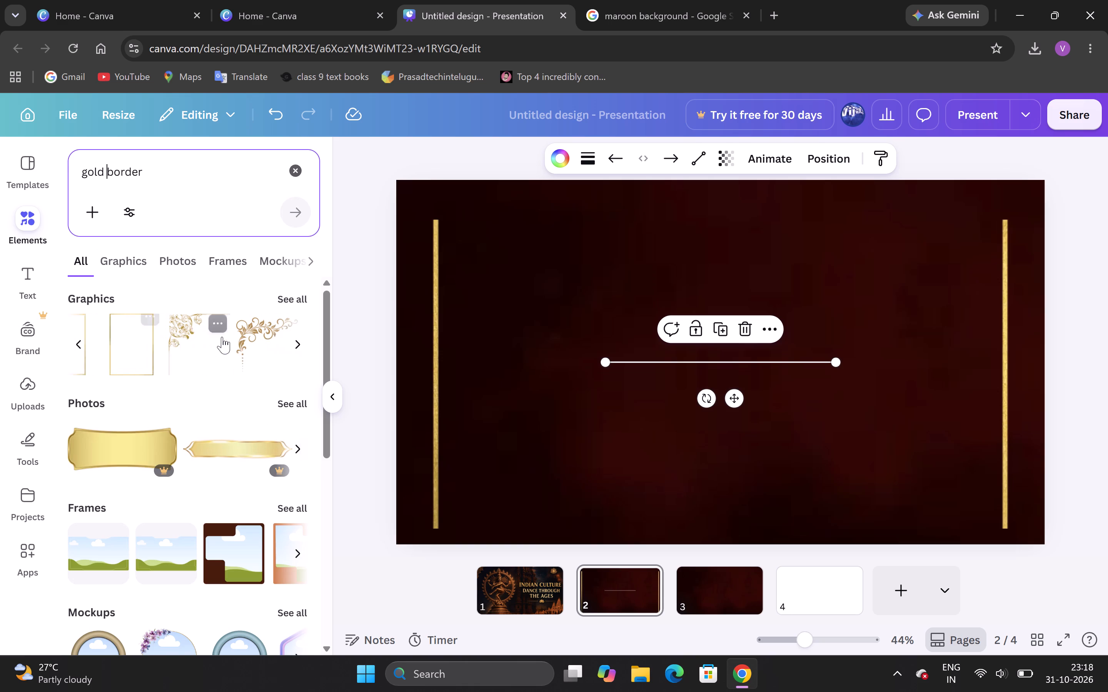
{"action": "scroll", "coordinate": [222, 337], "scroll_direction": "left", "scroll_amount": 1}
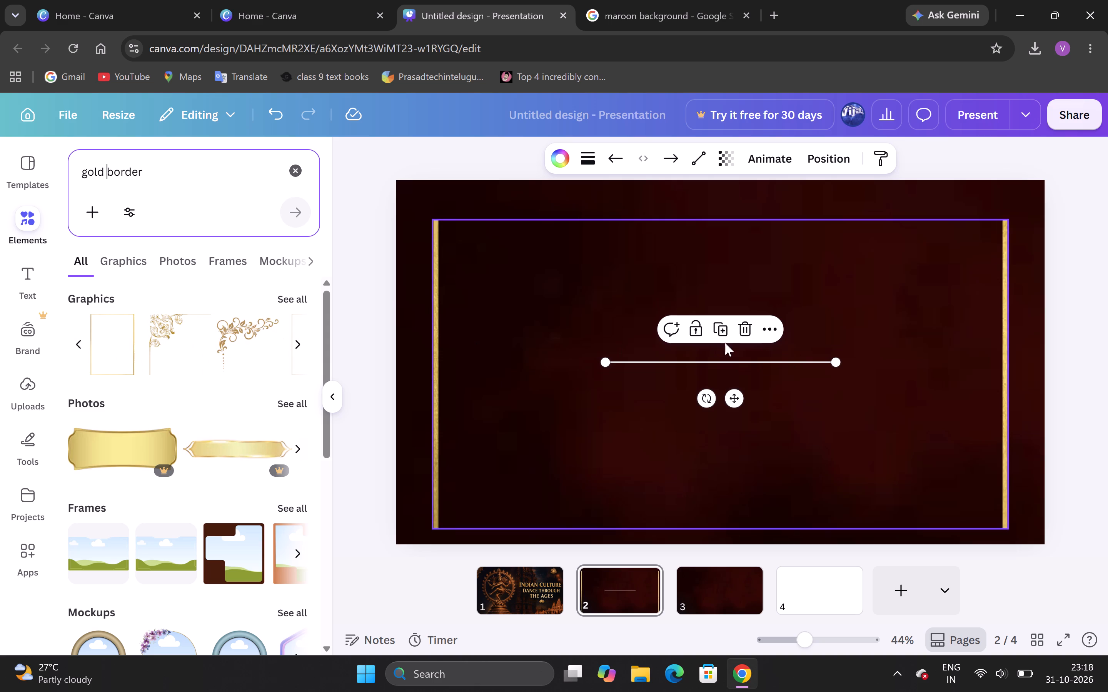
Delete the stray horizontal line and the stretched thin gold border from page 2.
{"action": "left_click", "coordinate": [744, 319]}
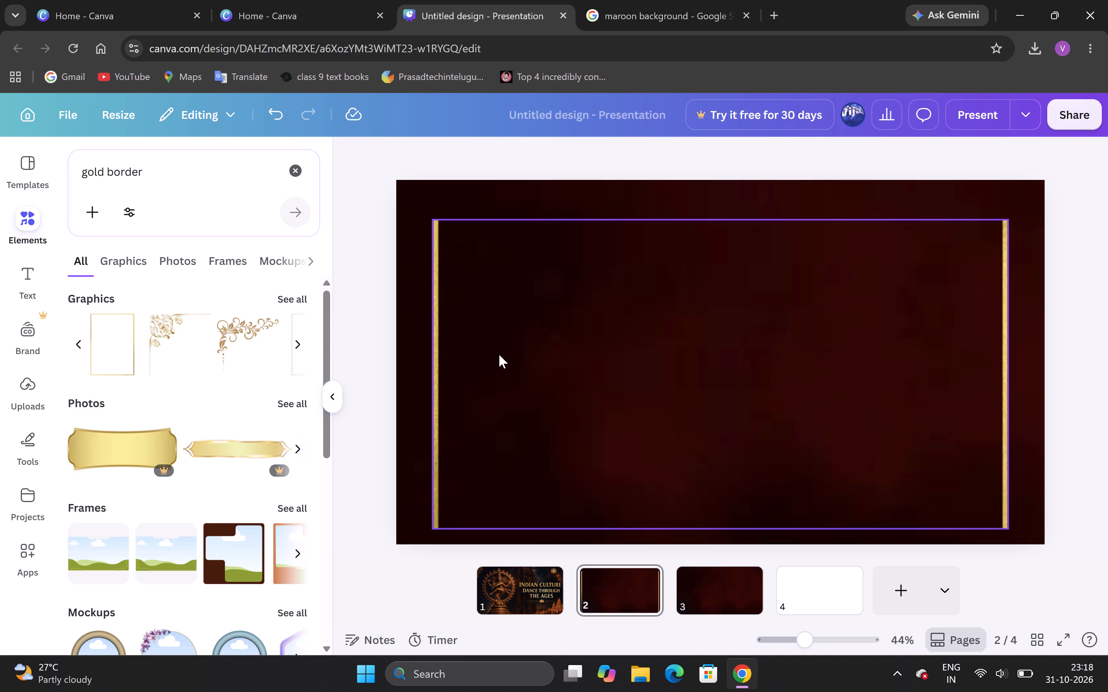
{"action": "left_click", "coordinate": [459, 377]}
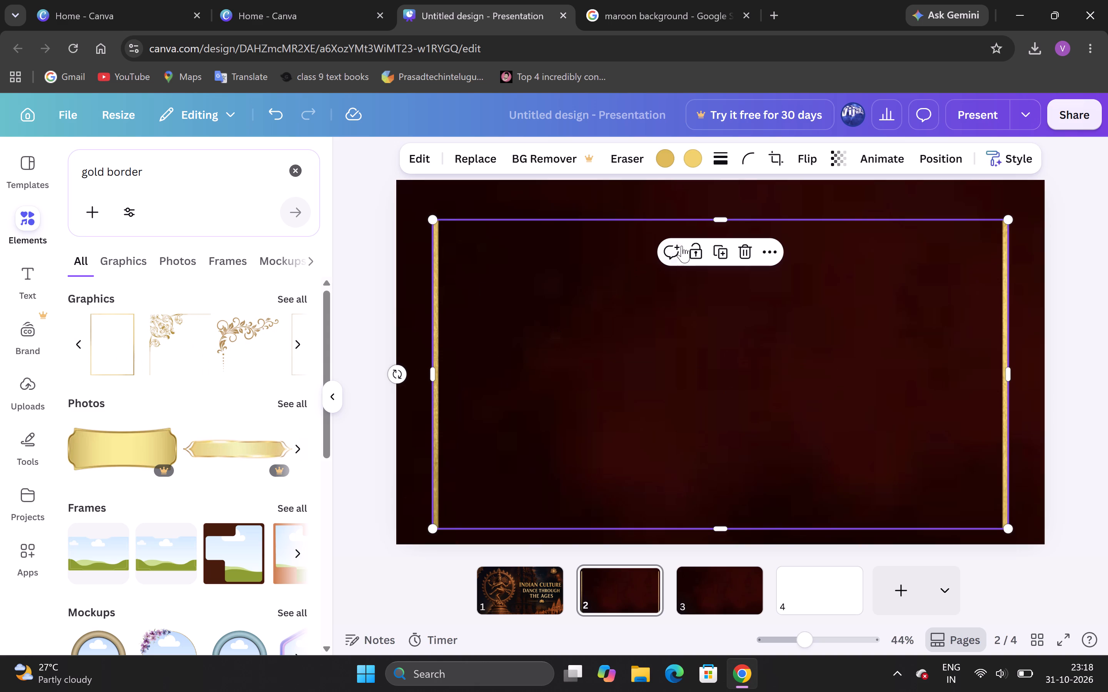
{"action": "left_click", "coordinate": [756, 249]}
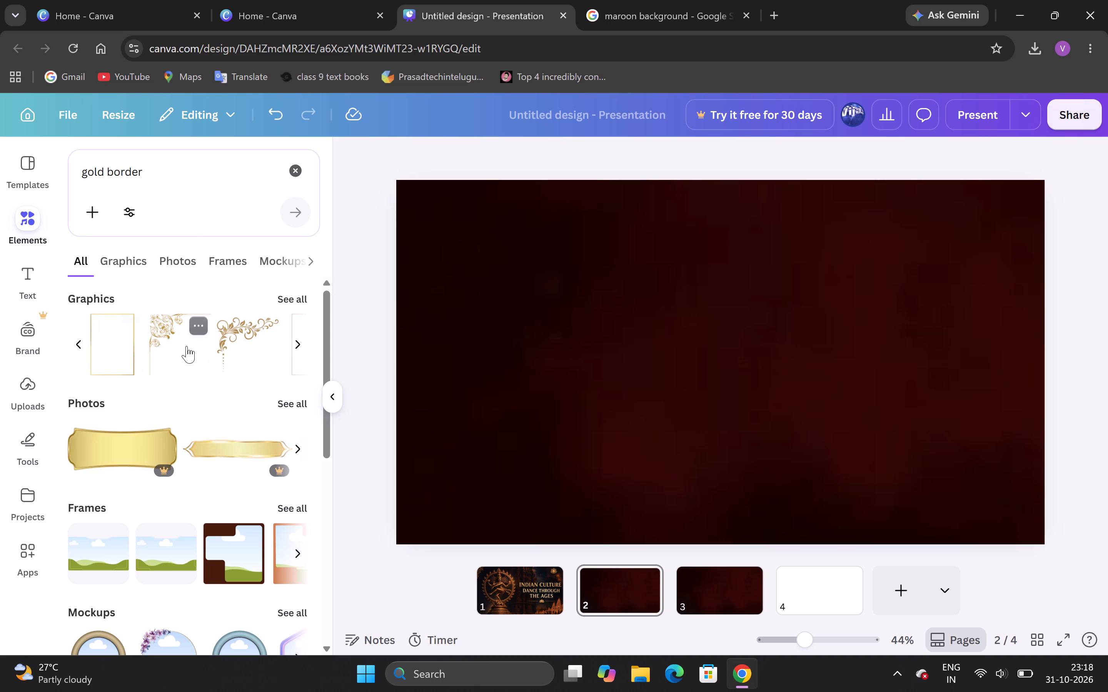
Add two copies of the gold floral corner ornament to page 2, shrinking one and moving it to the page's right side.
{"action": "double_click", "coordinate": [185, 336]}
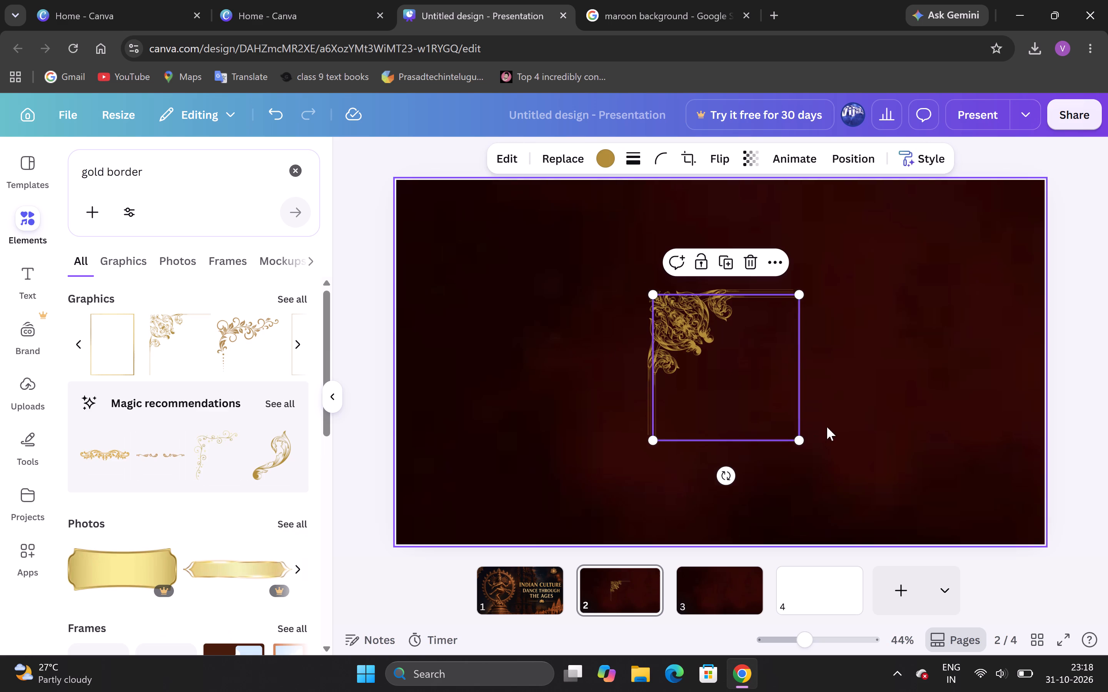
{"action": "left_click_drag", "start_coordinate": [798, 441], "coordinate": [779, 403]}
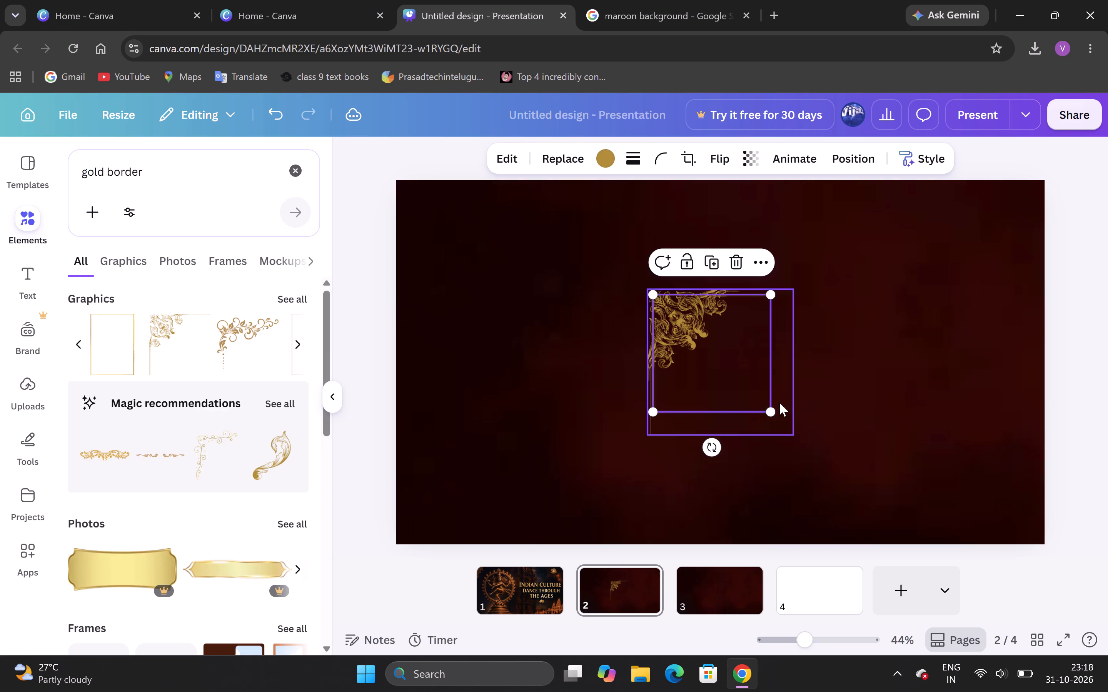
{"action": "left_click_drag", "start_coordinate": [721, 358], "coordinate": [949, 382]}
Move the larger gold floral corner ornament into the top-left corner of page 2 and shrink it.
{"action": "left_click_drag", "start_coordinate": [677, 330], "coordinate": [440, 236]}
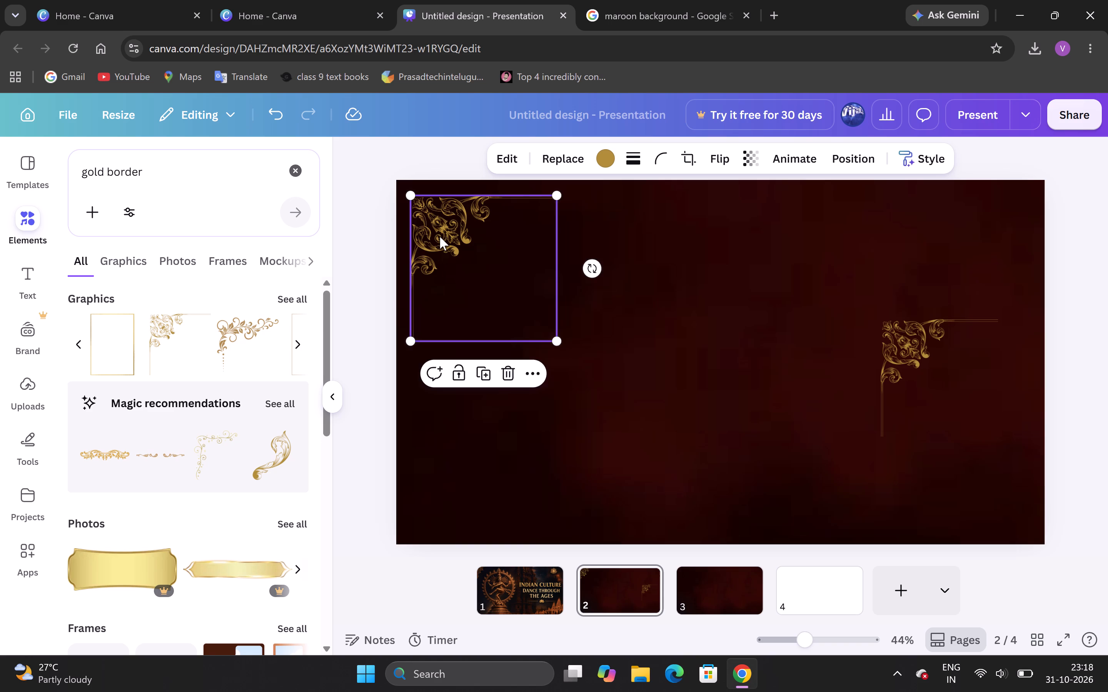
{"action": "left_click", "coordinate": [440, 236]}
{"action": "left_click", "coordinate": [574, 394]}
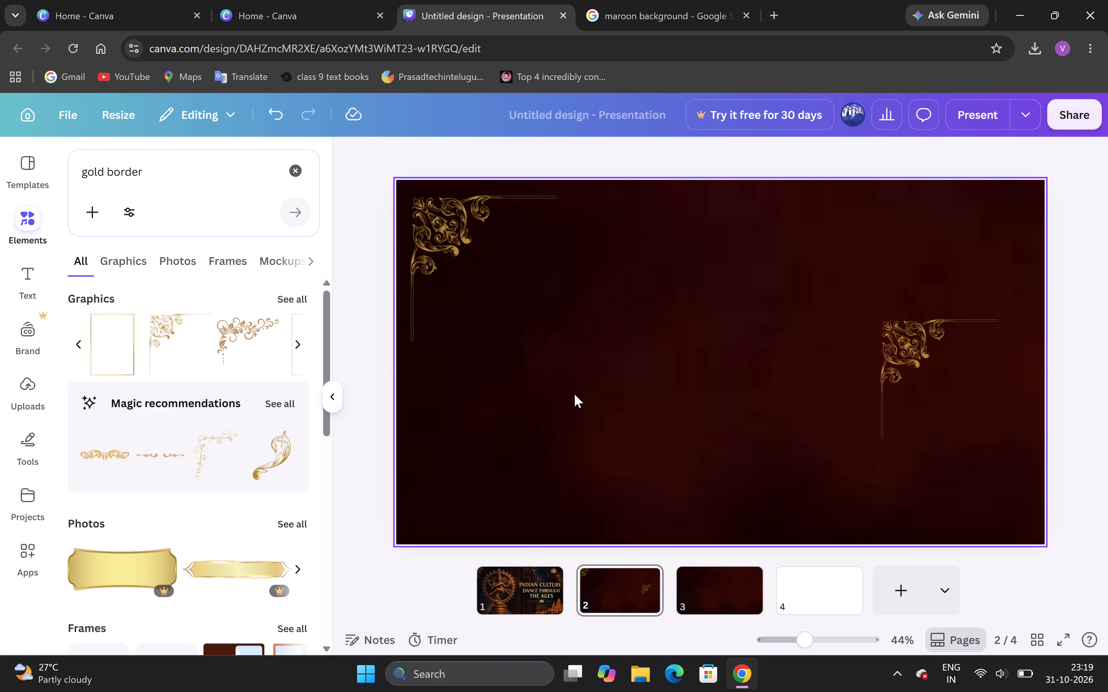
{"action": "left_click", "coordinate": [447, 272]}
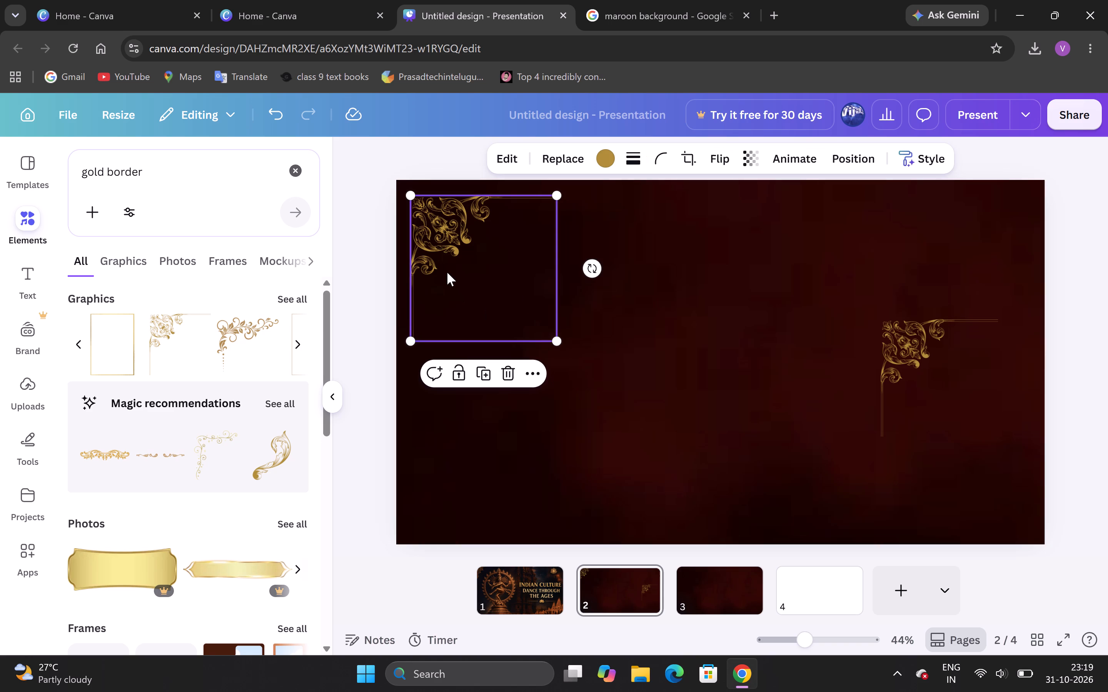
{"action": "left_click_drag", "start_coordinate": [556, 342], "coordinate": [498, 277]}
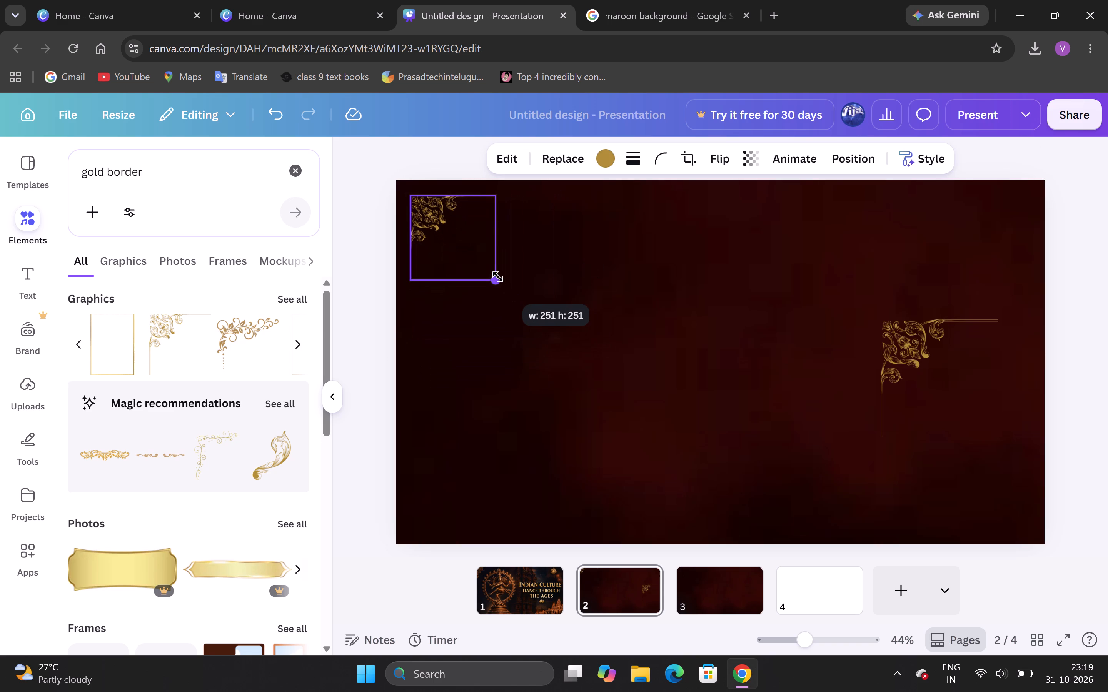
{"action": "left_click_drag", "start_coordinate": [498, 277], "coordinate": [505, 288]}
{"action": "left_click", "coordinate": [543, 291]}
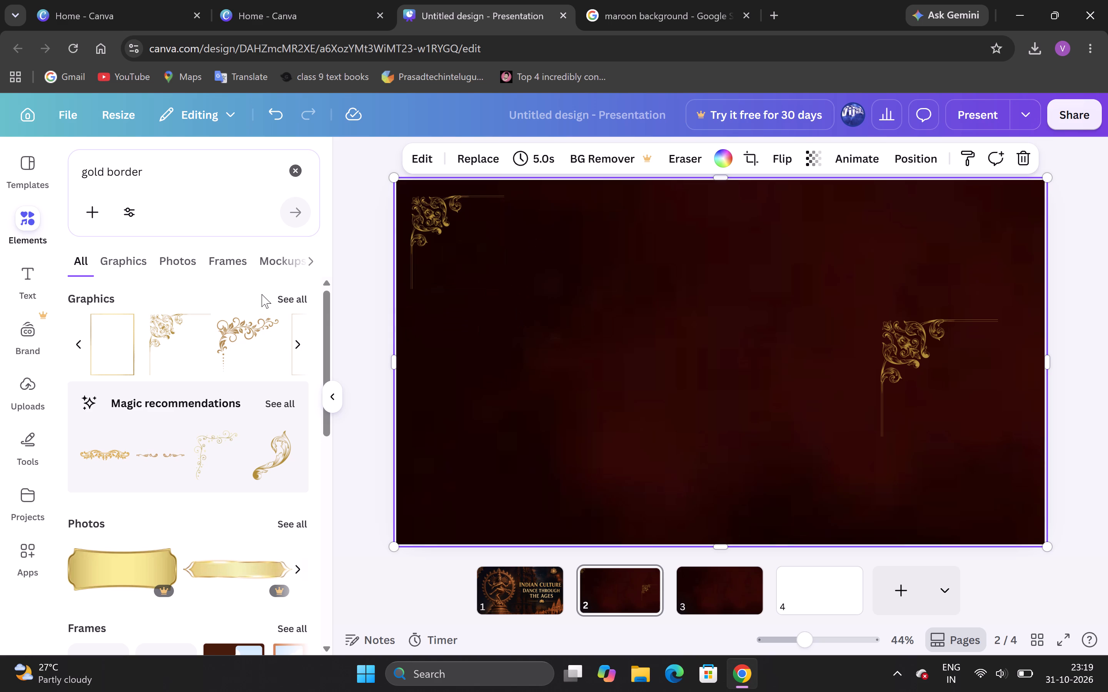
Add the gold scroll corner graphic with a flower at its top-right corner to page 2.
{"action": "scroll", "coordinate": [239, 361], "scroll_direction": "left", "scroll_amount": 2}
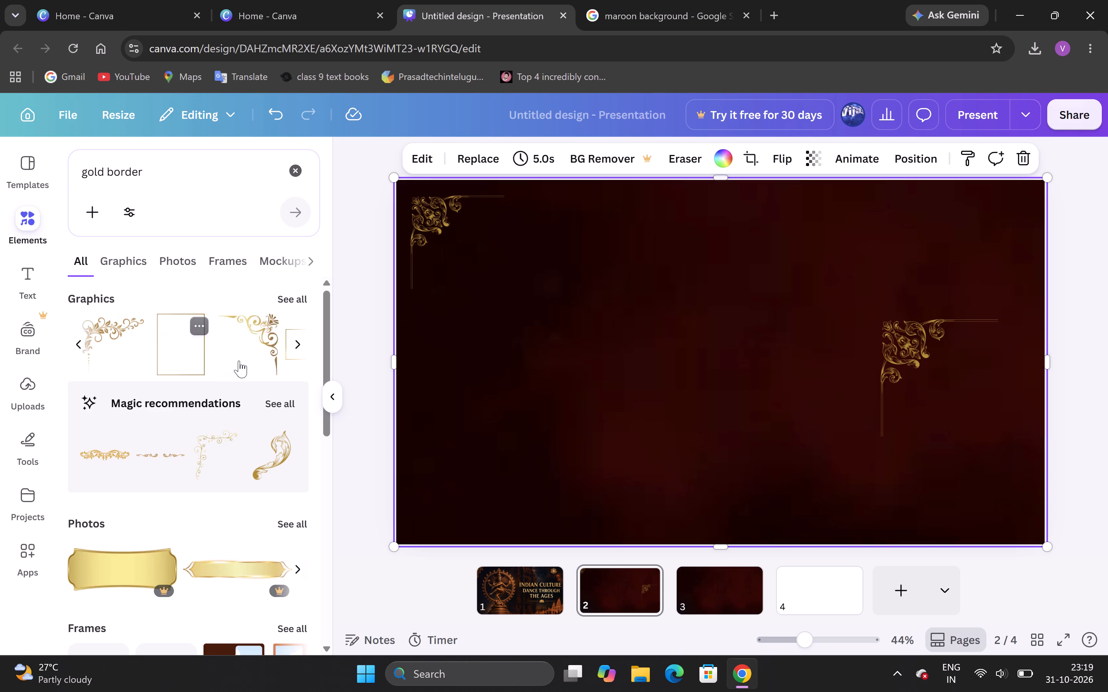
{"action": "scroll", "coordinate": [239, 361], "scroll_direction": "left", "scroll_amount": 2}
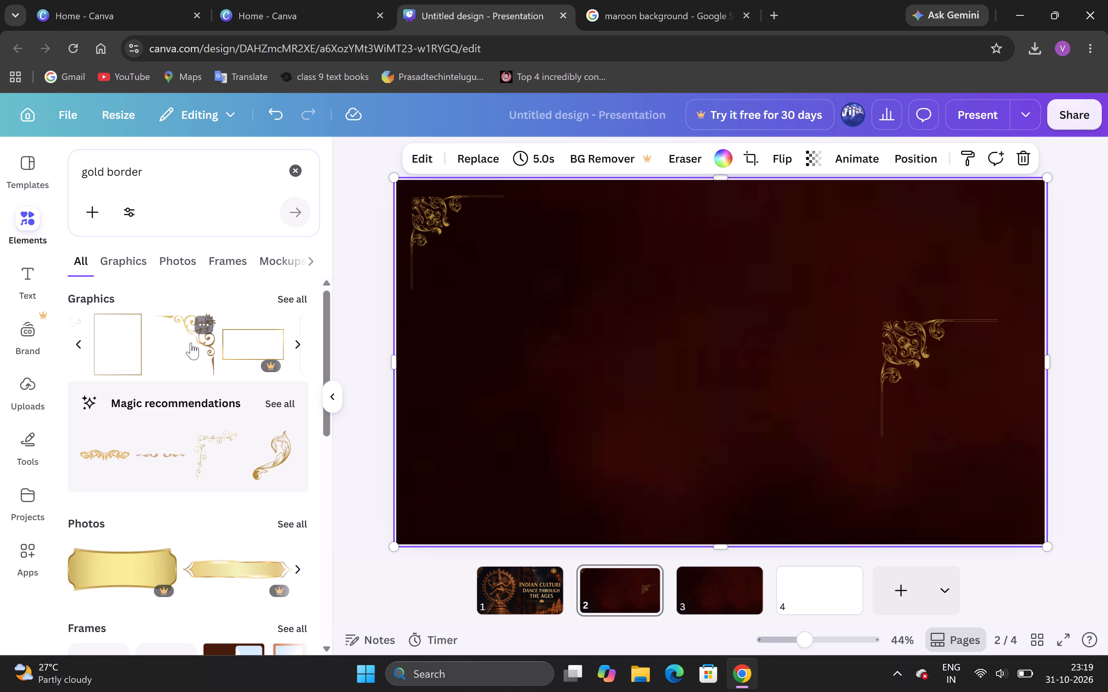
{"action": "double_click", "coordinate": [191, 343]}
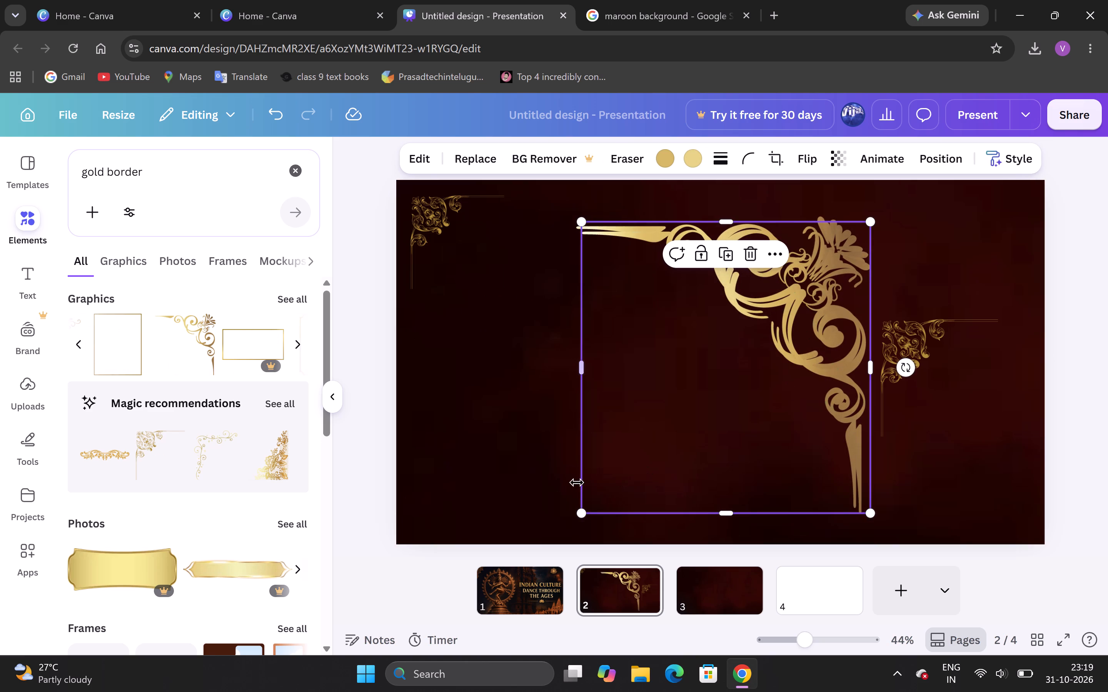
Shrink one of the gold scroll corner graphics on page 2 to a small corner size.
{"action": "left_click_drag", "start_coordinate": [584, 514], "coordinate": [785, 253]}
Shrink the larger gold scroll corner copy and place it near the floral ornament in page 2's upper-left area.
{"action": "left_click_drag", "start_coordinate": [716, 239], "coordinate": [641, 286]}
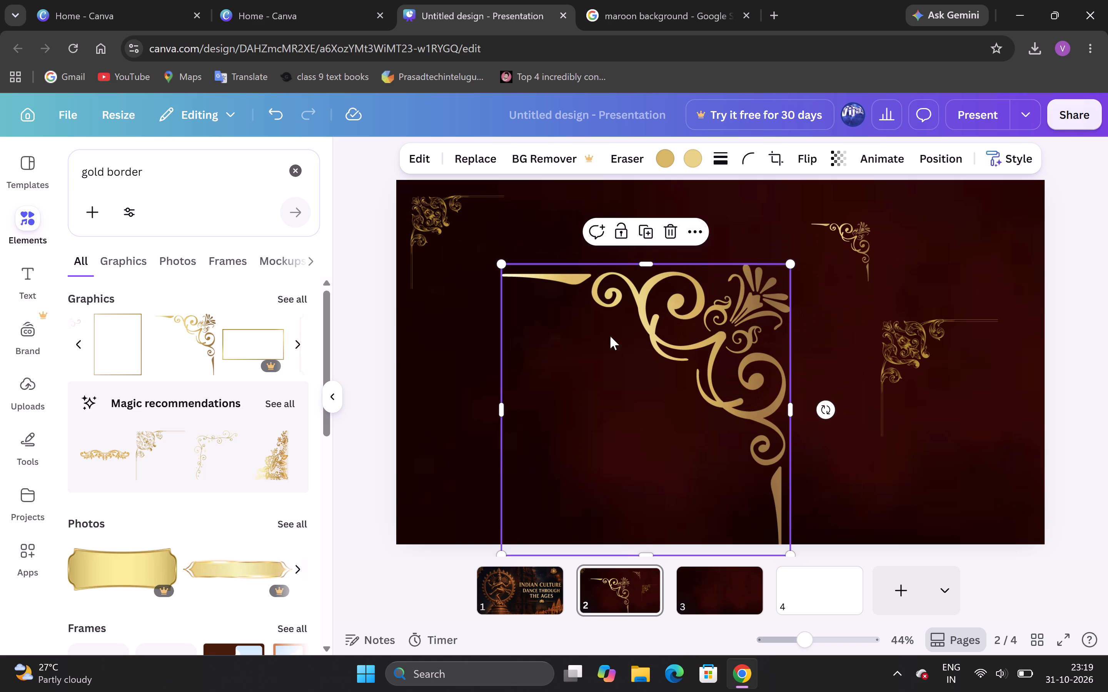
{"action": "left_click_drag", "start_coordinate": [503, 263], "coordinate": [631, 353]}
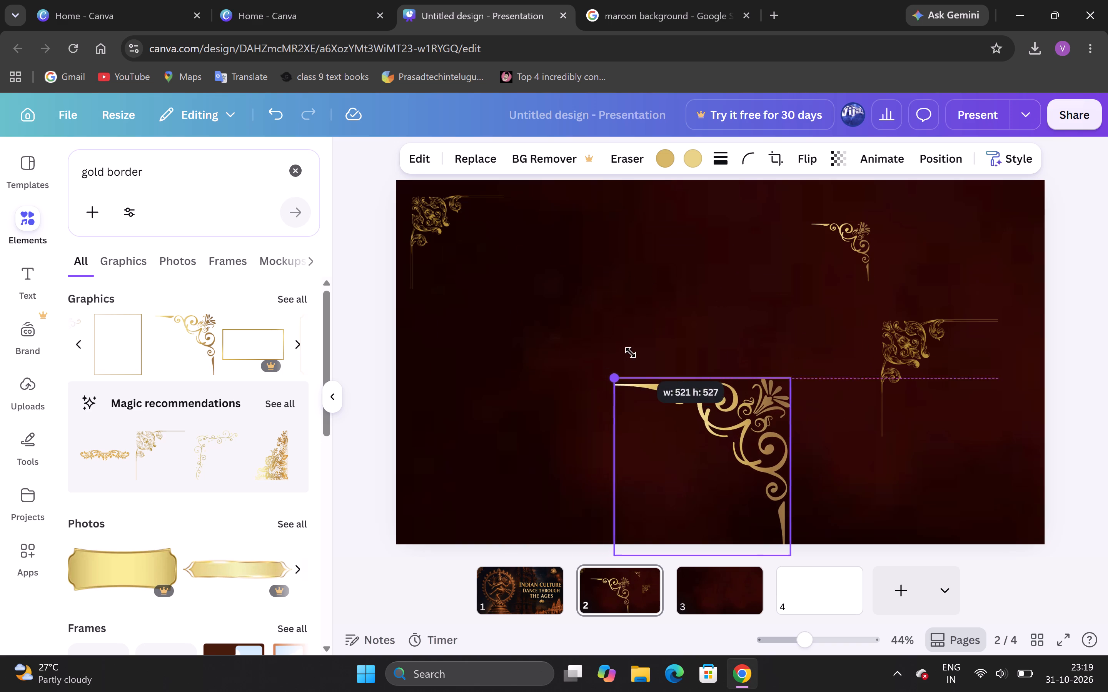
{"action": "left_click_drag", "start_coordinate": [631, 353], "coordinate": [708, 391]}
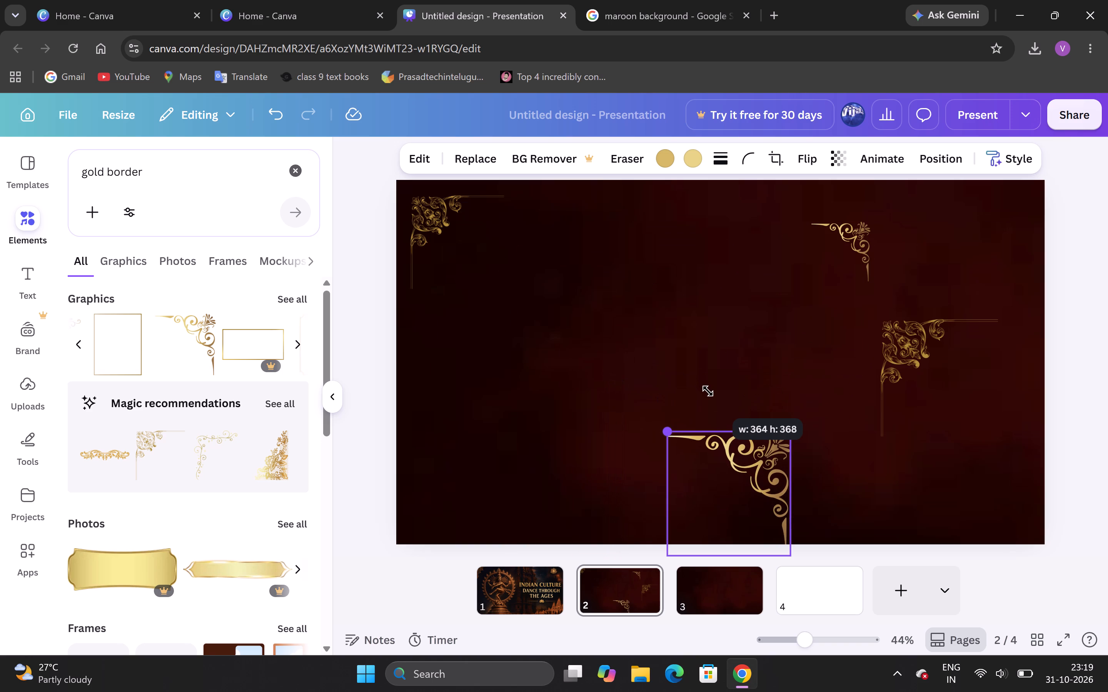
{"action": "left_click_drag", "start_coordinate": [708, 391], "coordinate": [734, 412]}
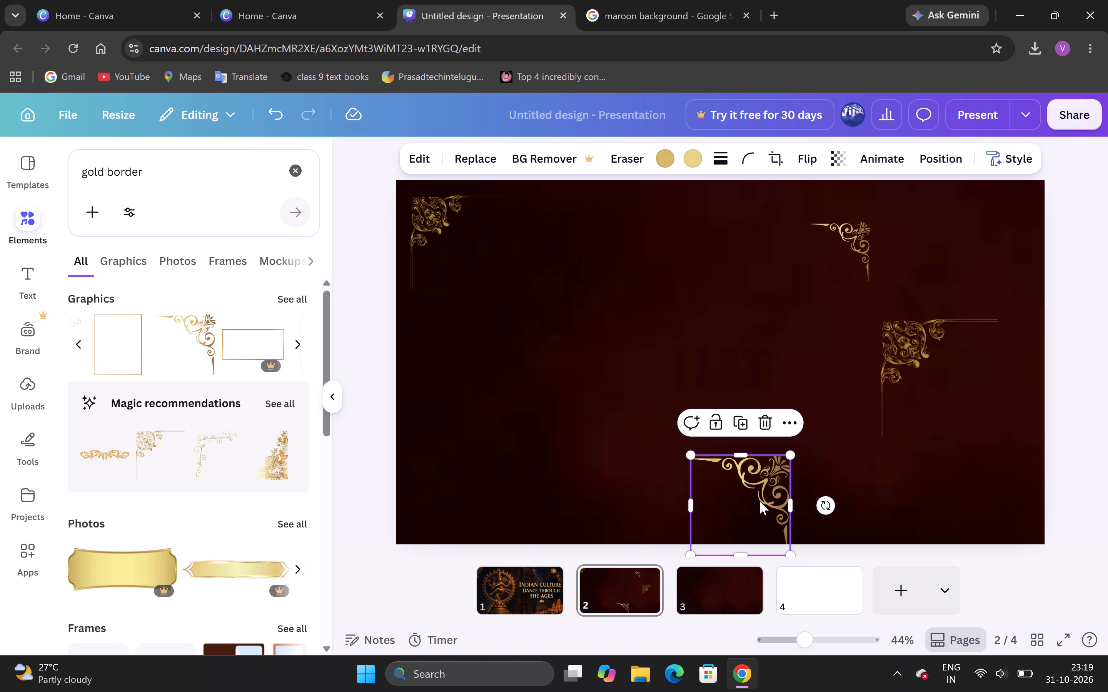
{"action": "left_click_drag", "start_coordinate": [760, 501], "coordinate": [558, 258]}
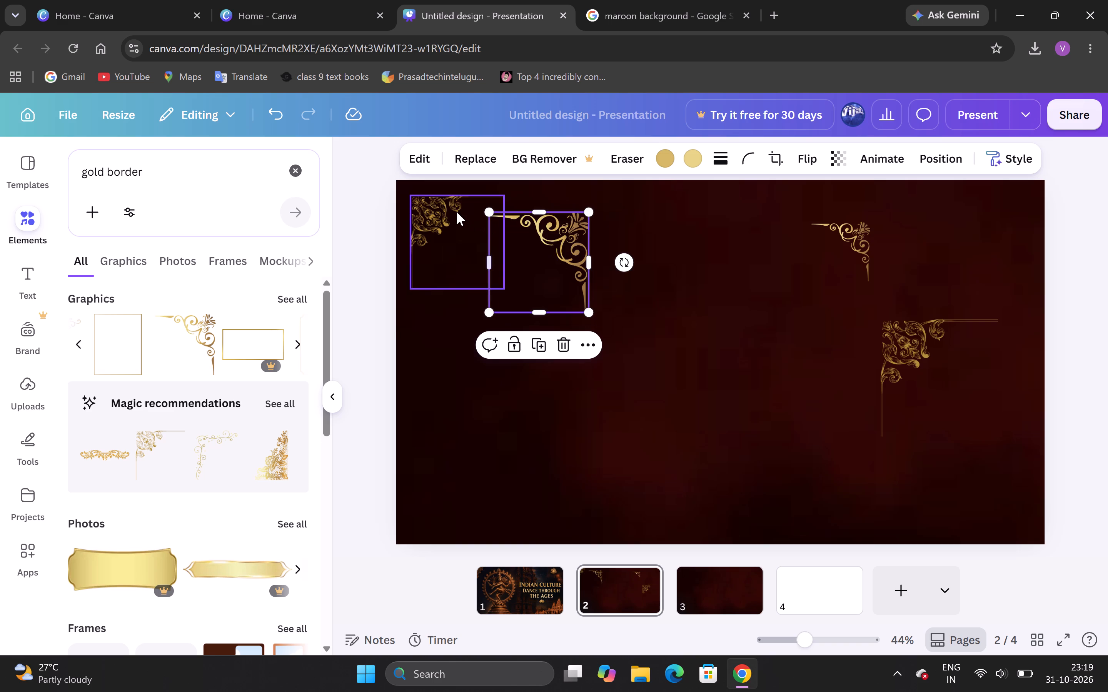
Delete the floral ornament from page 2's top-left corner and the larger scroll corner copy beside it.
{"action": "left_click", "coordinate": [457, 212]}
{"action": "left_click", "coordinate": [482, 318]}
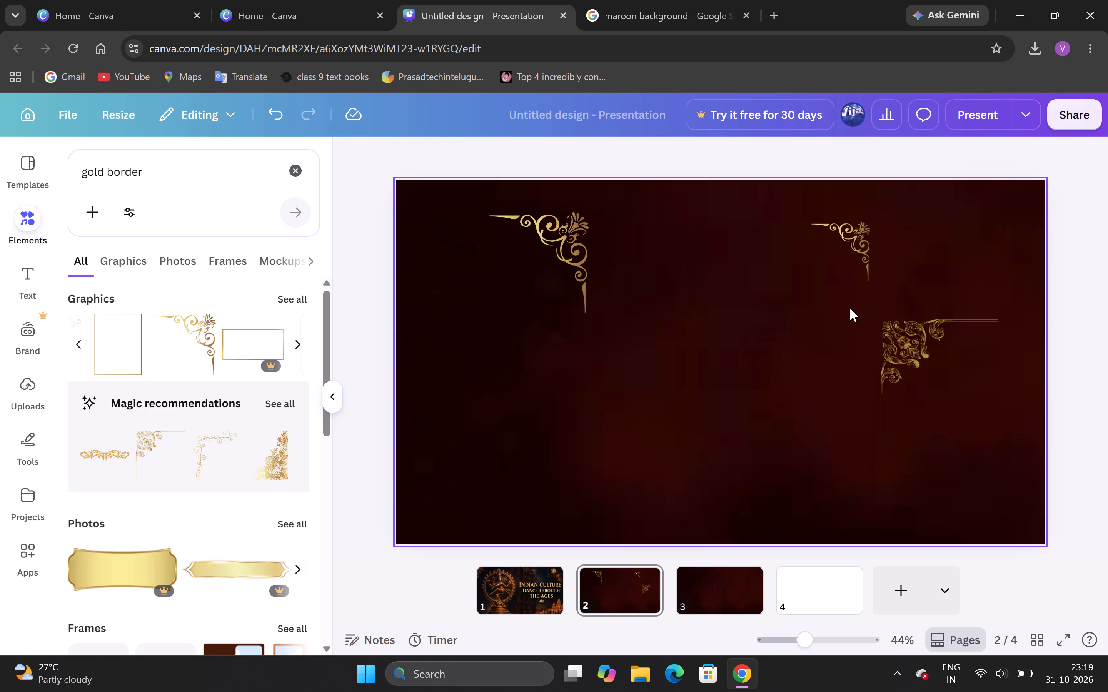
{"action": "left_click", "coordinate": [587, 238]}
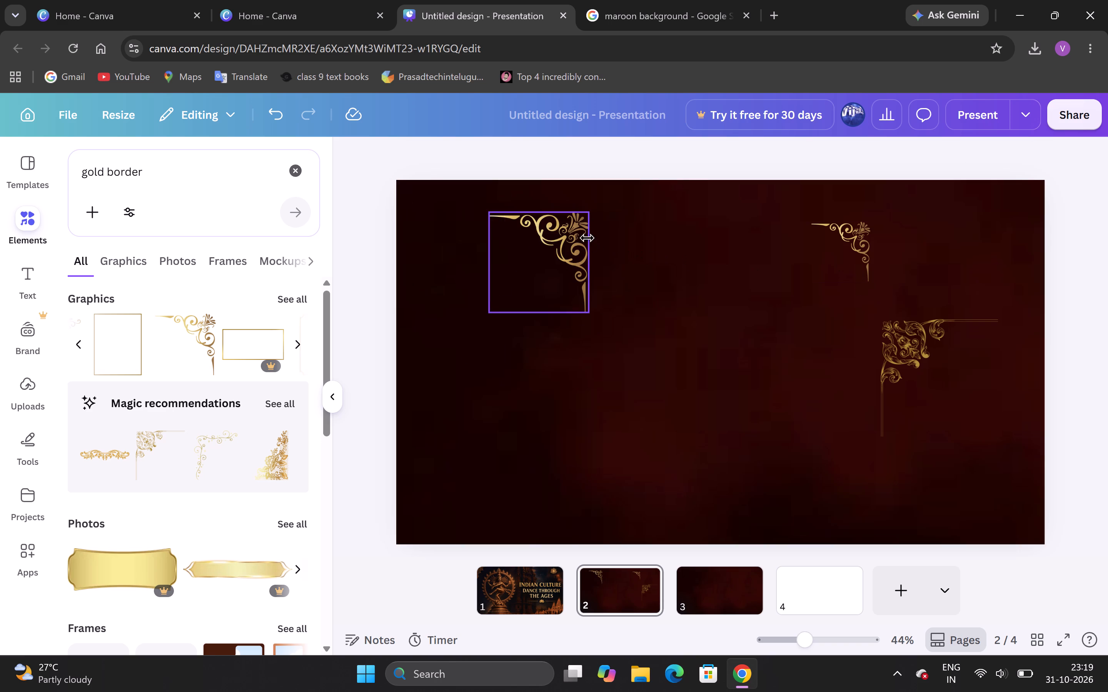
{"action": "left_click", "coordinate": [564, 346]}
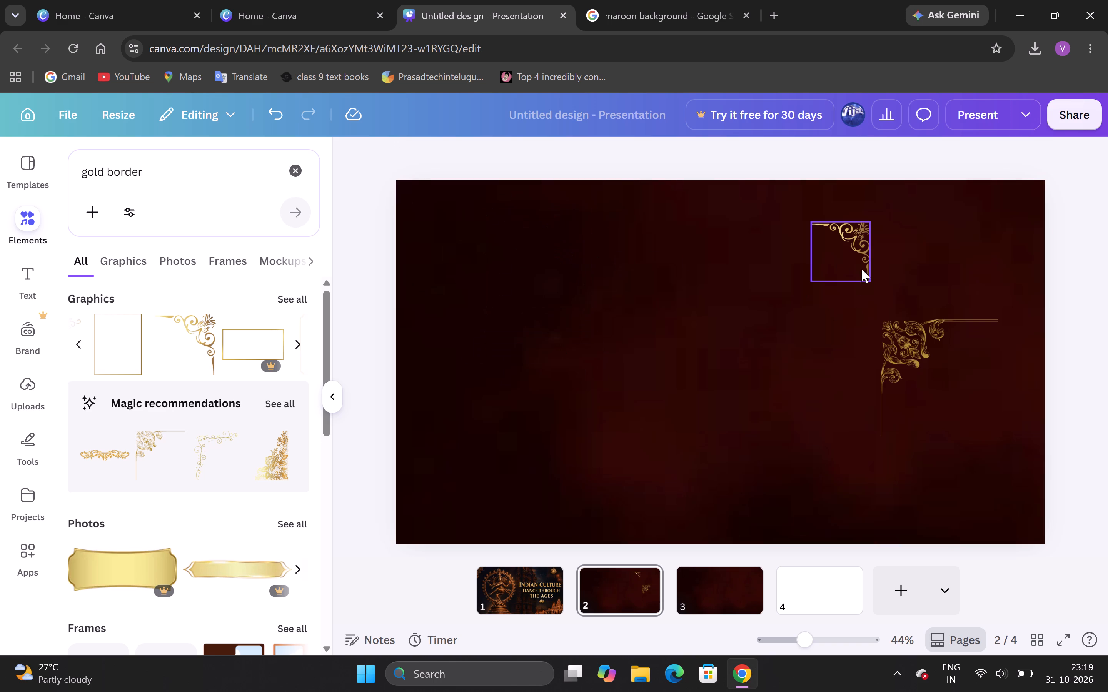
Move the small gold scroll graphic into the top-right corner of page 2, leaving a small margin from the edges.
{"action": "left_click_drag", "start_coordinate": [860, 235], "coordinate": [1002, 218]}
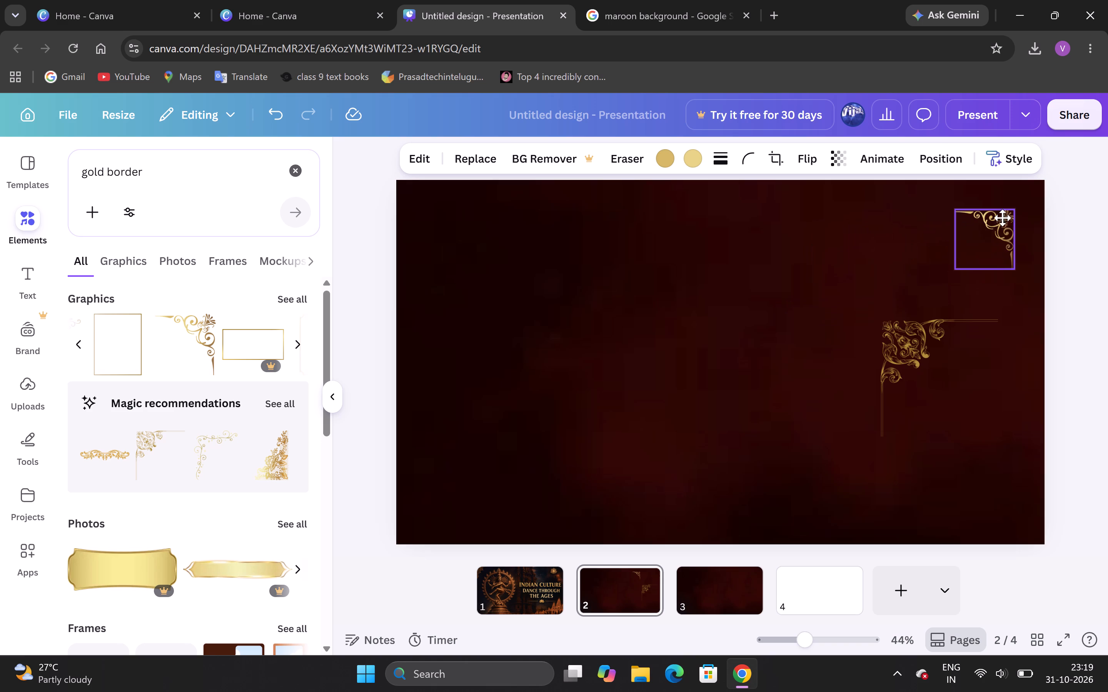
{"action": "left_click_drag", "start_coordinate": [1002, 218], "coordinate": [1014, 206]}
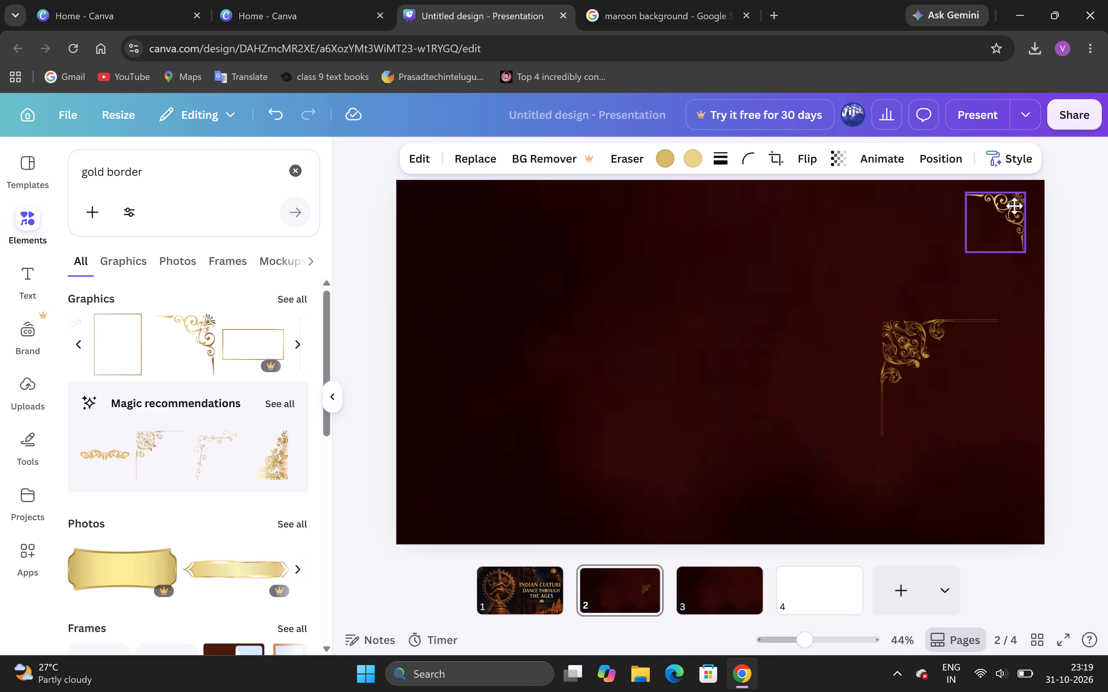
{"action": "left_click_drag", "start_coordinate": [1014, 206], "coordinate": [1024, 207]}
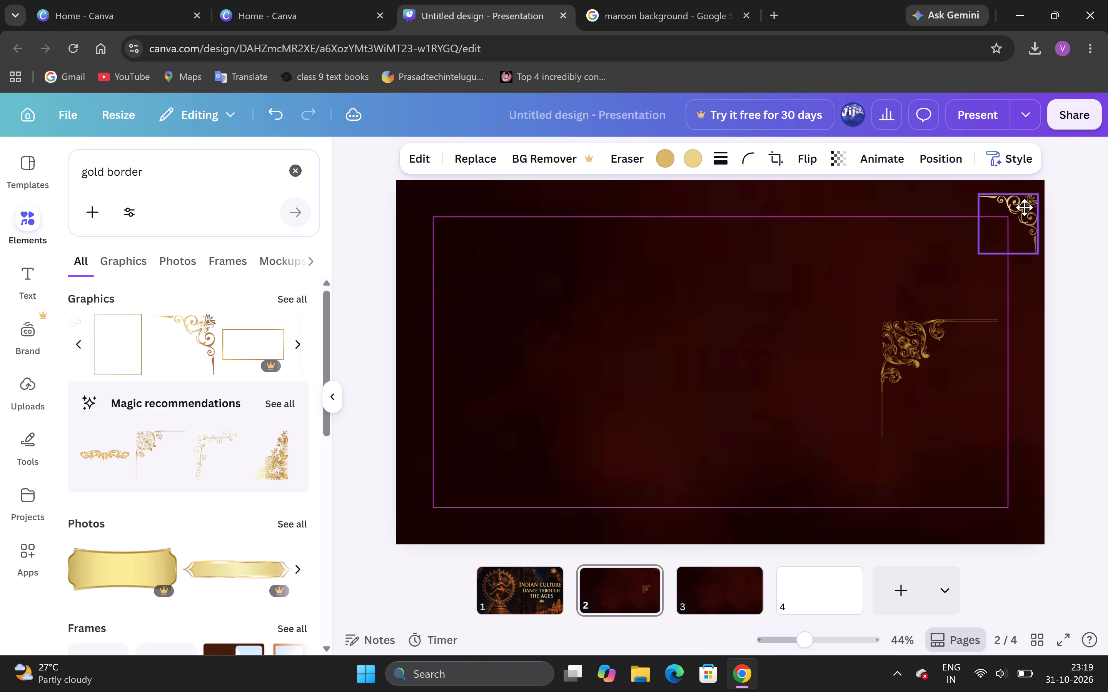
{"action": "left_click_drag", "start_coordinate": [1024, 207], "coordinate": [1021, 207]}
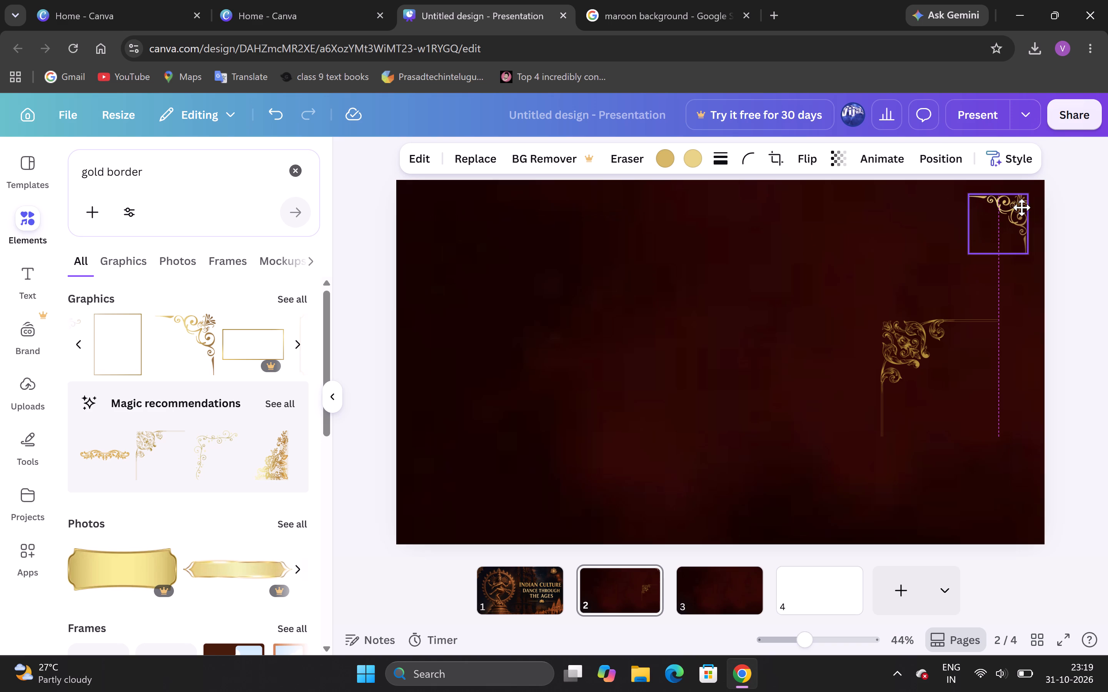
{"action": "left_click_drag", "start_coordinate": [1021, 207], "coordinate": [1021, 208]}
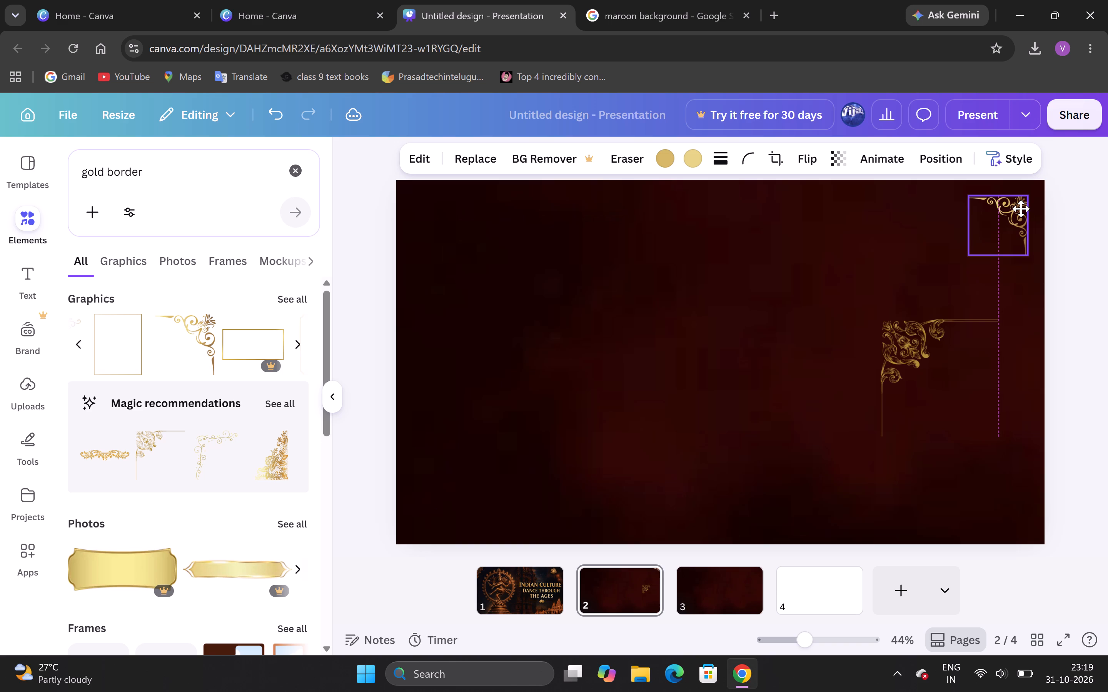
{"action": "left_click_drag", "start_coordinate": [1021, 208], "coordinate": [1022, 208]}
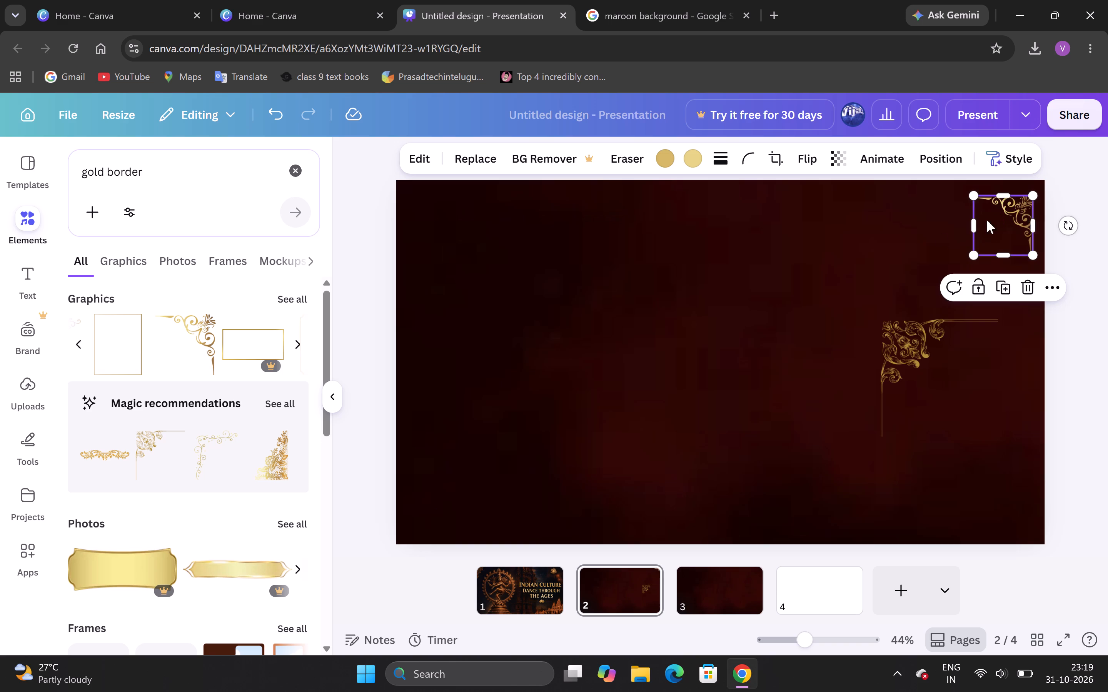
Delete the remaining gold floral corner ornament from the right side of page 2.
{"action": "left_click", "coordinate": [930, 235]}
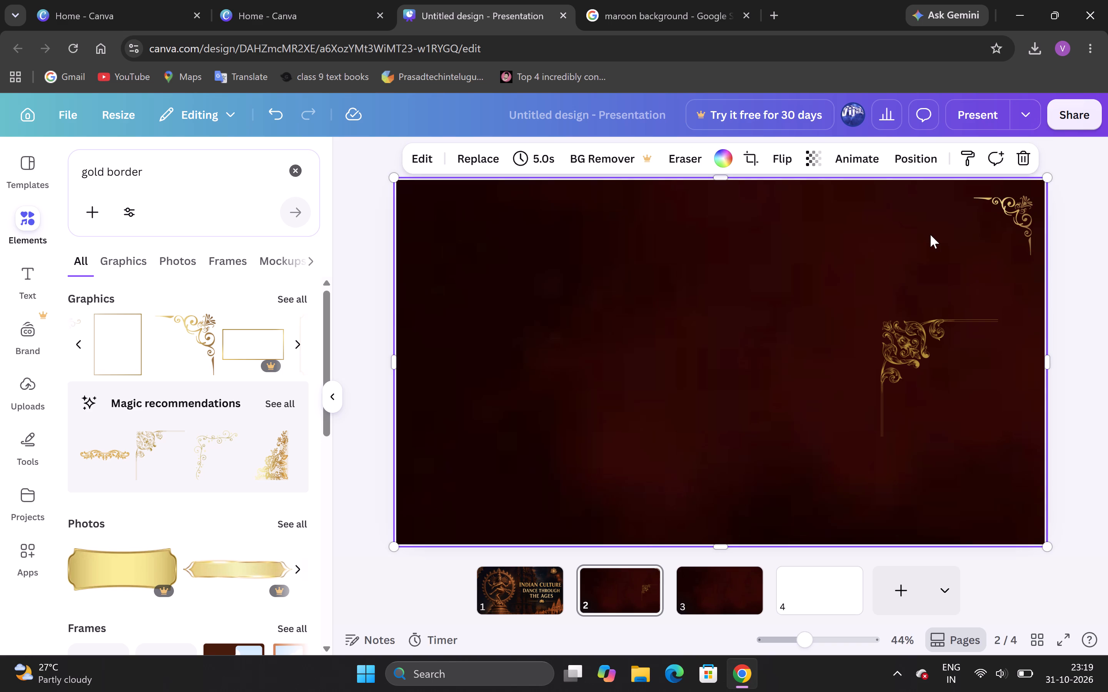
{"action": "left_click", "coordinate": [915, 361]}
{"action": "left_click", "coordinate": [965, 286]}
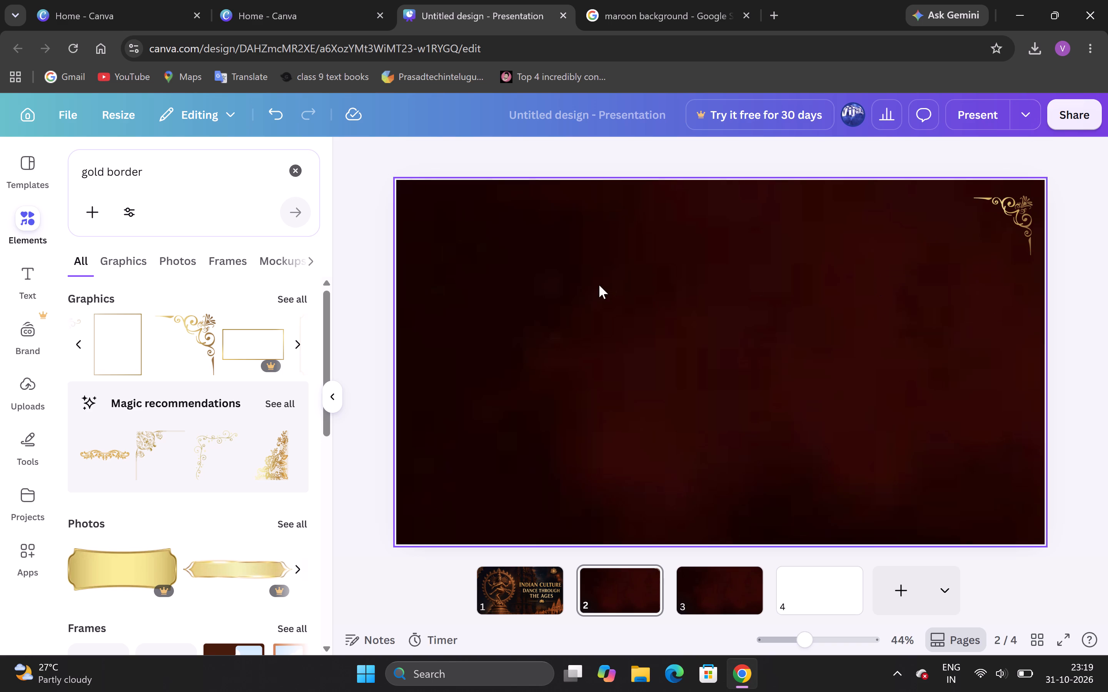
Make three duplicates of the gold scroll graphic in page 2's top-right corner.
{"action": "left_click", "coordinate": [1005, 223]}
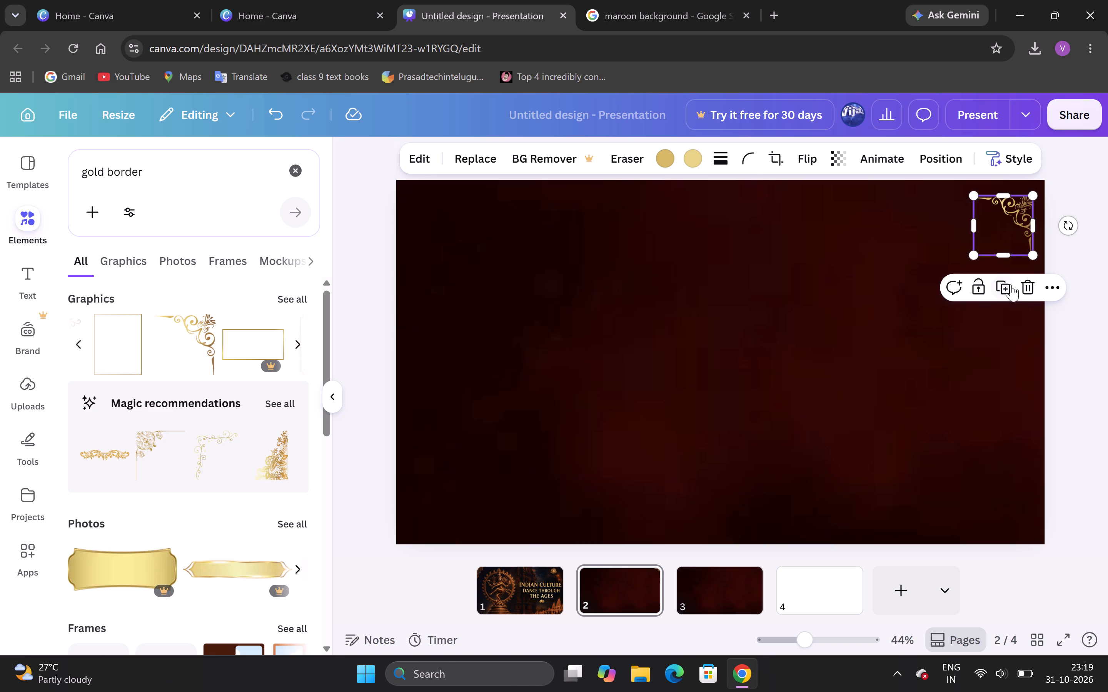
{"action": "left_click", "coordinate": [1003, 288]}
{"action": "left_click", "coordinate": [1003, 288]}
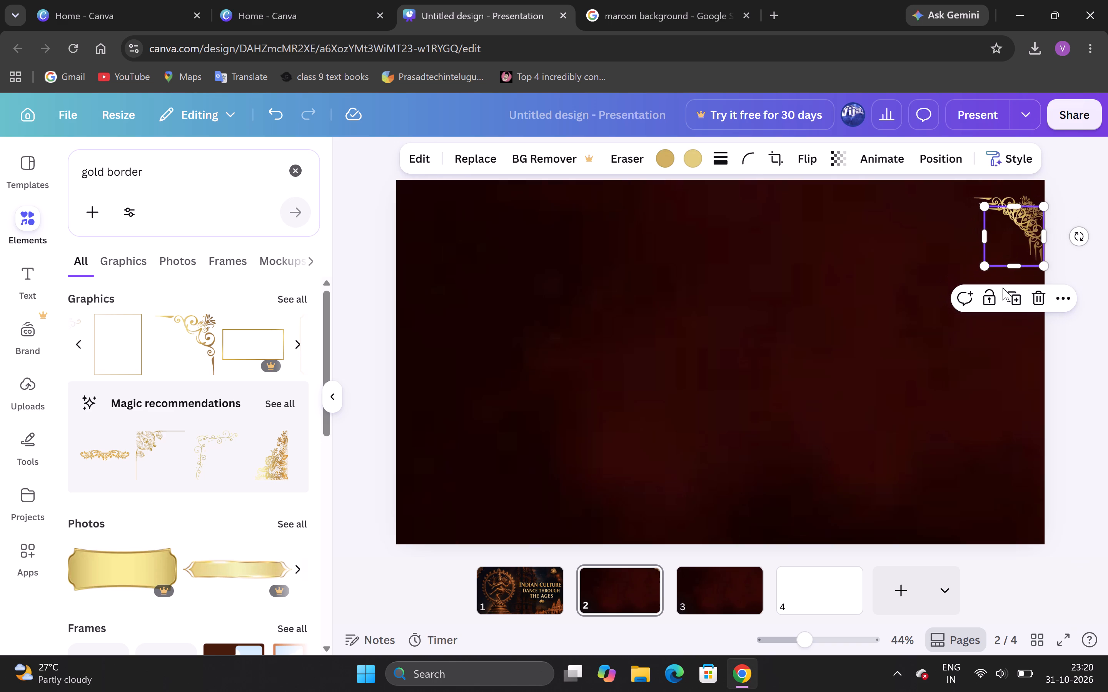
{"action": "left_click", "coordinate": [1003, 288]}
{"action": "left_click", "coordinate": [1009, 295]}
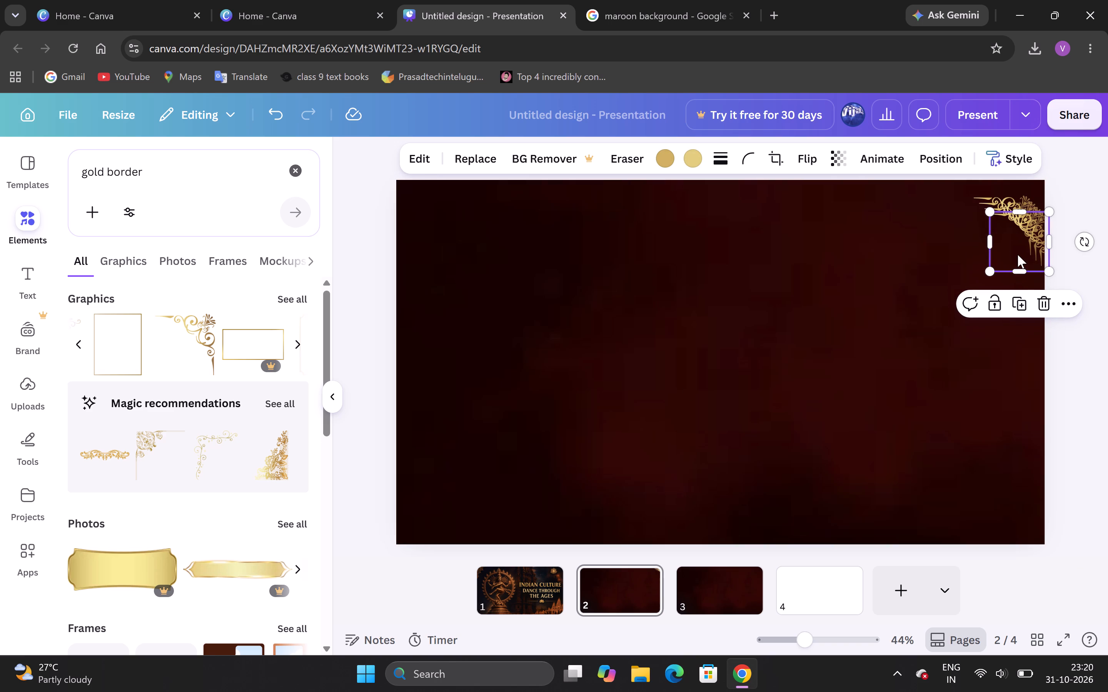
Move one scroll copy to page 2's top-left corner, rotated to about -90° and level with the top-right one.
{"action": "left_click_drag", "start_coordinate": [1018, 250], "coordinate": [481, 246]}
{"action": "left_click", "coordinate": [481, 246]}
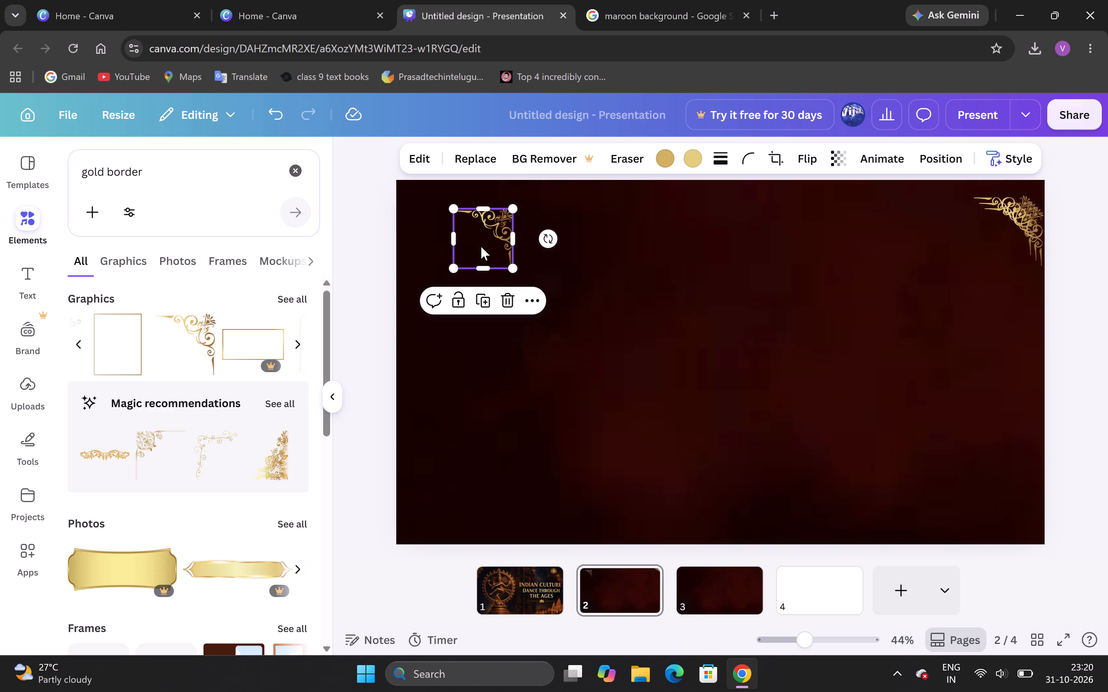
{"action": "left_click", "coordinate": [492, 260]}
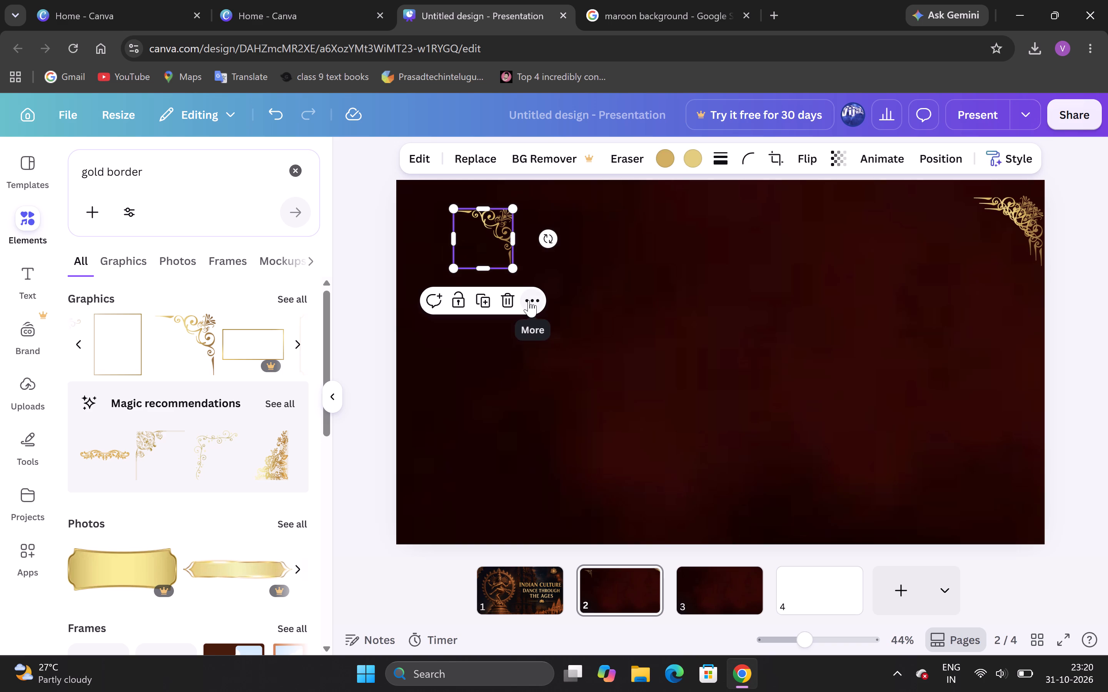
{"action": "left_click", "coordinate": [529, 300]}
{"action": "left_click_drag", "start_coordinate": [548, 234], "coordinate": [329, 278]}
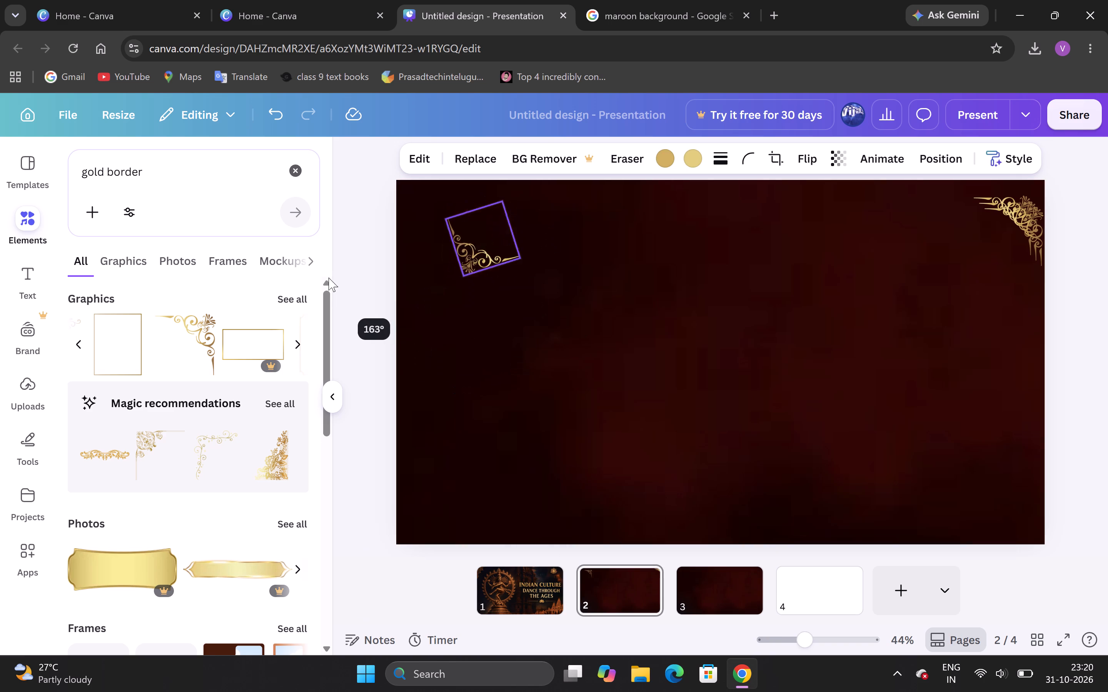
{"action": "left_click_drag", "start_coordinate": [329, 278], "coordinate": [475, 95]}
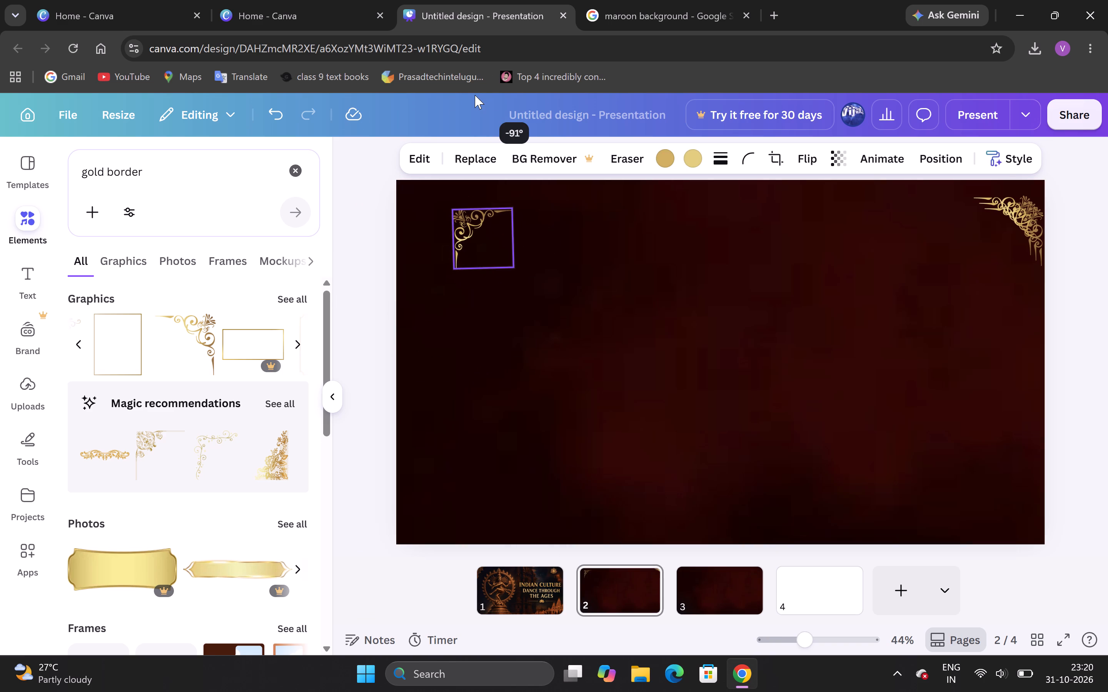
{"action": "left_click_drag", "start_coordinate": [475, 95], "coordinate": [477, 96]}
{"action": "left_click_drag", "start_coordinate": [477, 96], "coordinate": [477, 97]}
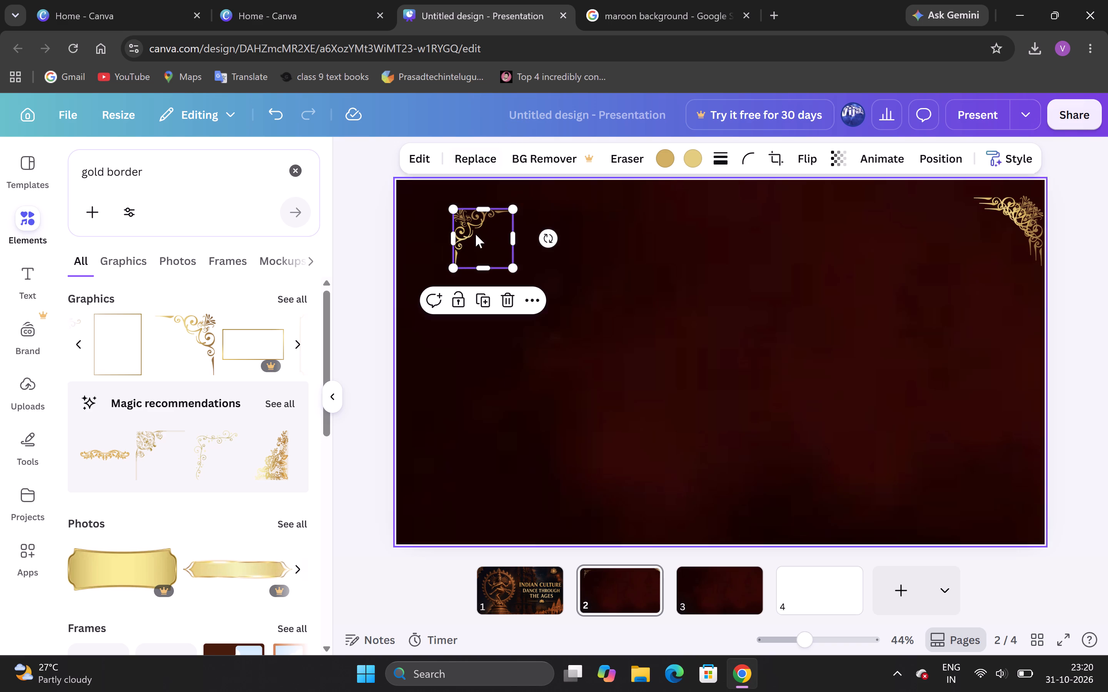
{"action": "left_click_drag", "start_coordinate": [479, 242], "coordinate": [437, 224]}
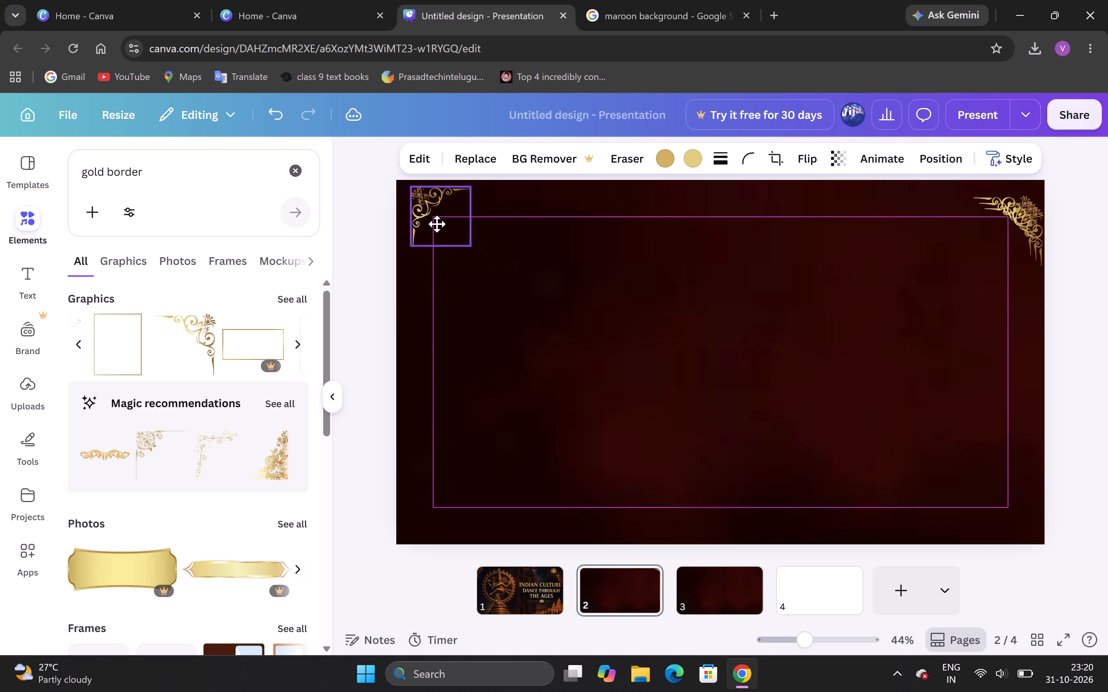
{"action": "left_click_drag", "start_coordinate": [437, 224], "coordinate": [439, 211]}
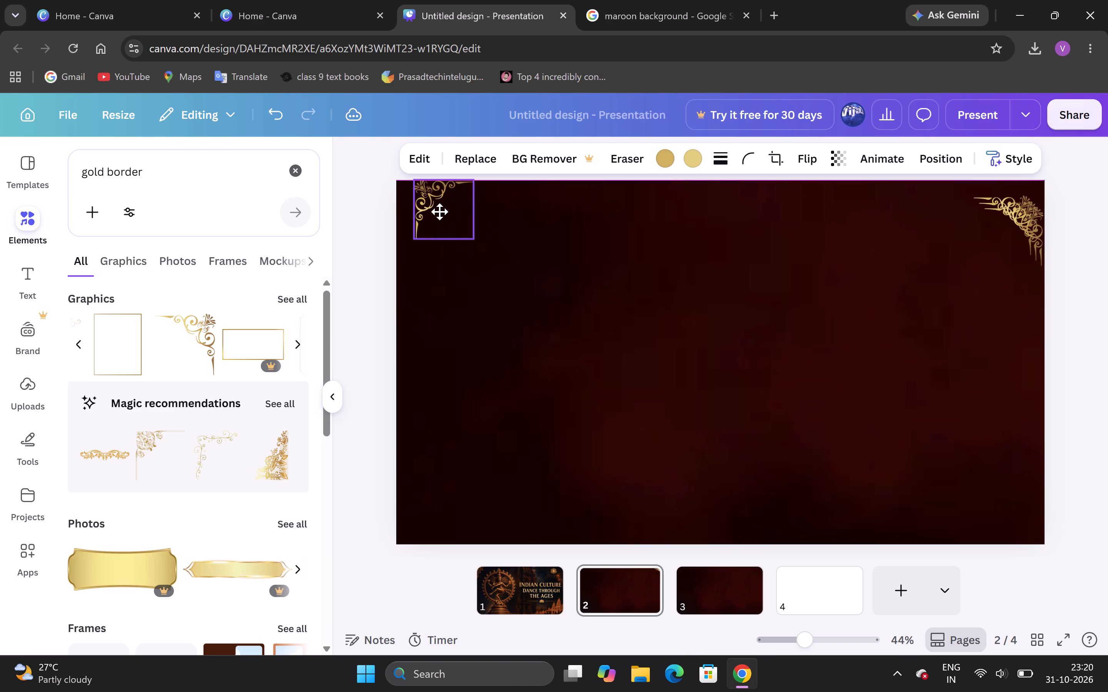
{"action": "left_click_drag", "start_coordinate": [439, 211], "coordinate": [443, 228]}
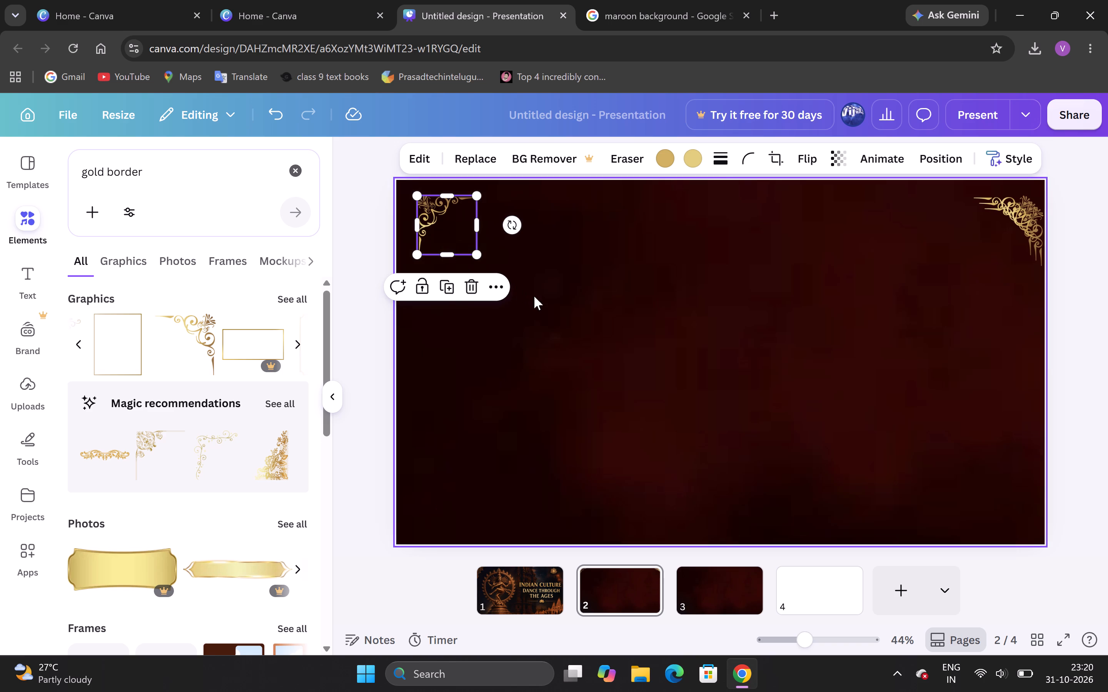
Move one stacked scroll copy out of page 2's top-right corner and delete the other extra copy there.
{"action": "left_click", "coordinate": [534, 296]}
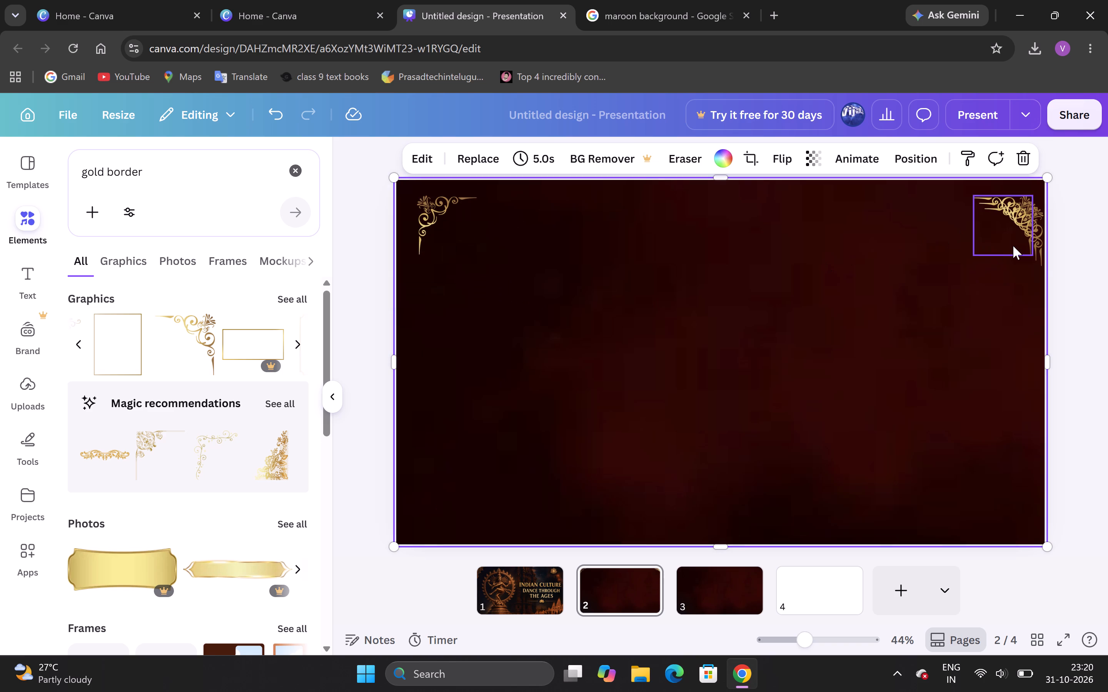
{"action": "left_click", "coordinate": [1013, 246]}
{"action": "left_click_drag", "start_coordinate": [1013, 246], "coordinate": [932, 311]}
{"action": "left_click", "coordinate": [1018, 258]}
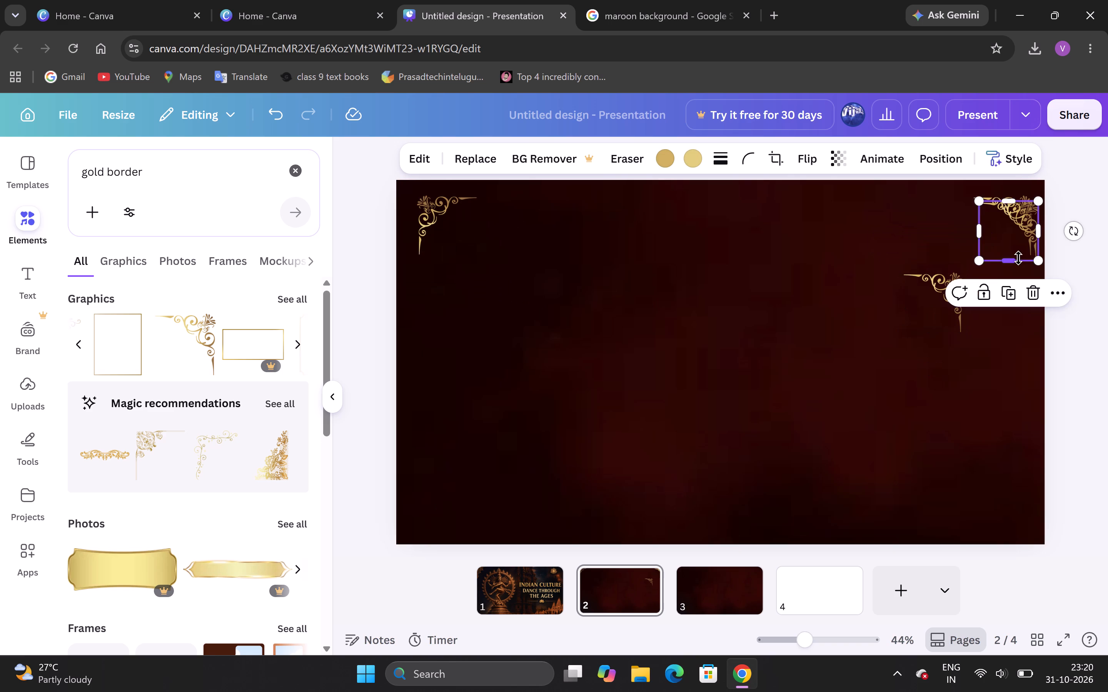
{"action": "left_click_drag", "start_coordinate": [1018, 258], "coordinate": [1003, 260]}
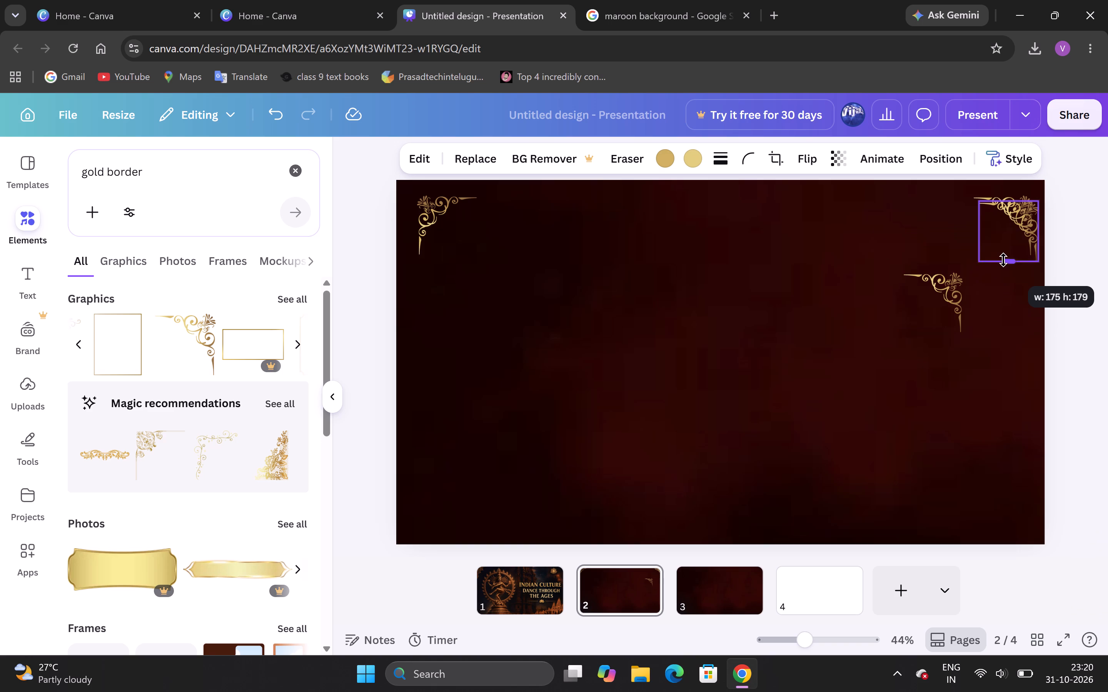
{"action": "left_click_drag", "start_coordinate": [1003, 260], "coordinate": [1003, 262]}
{"action": "left_click", "coordinate": [1033, 295]}
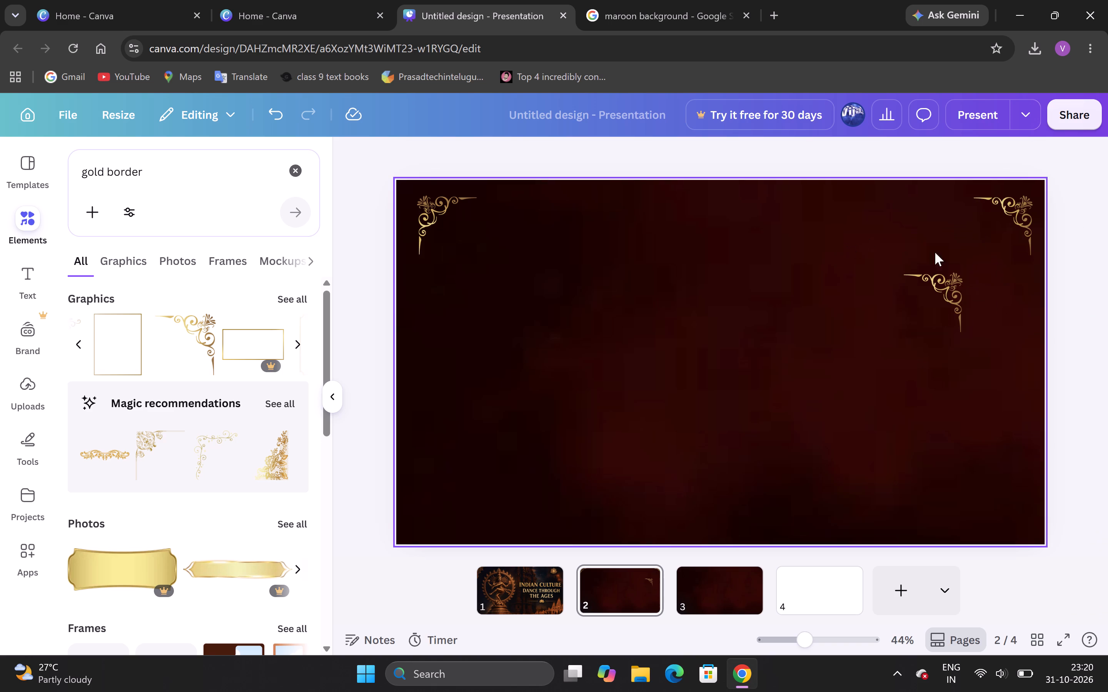
Duplicate the loose gold scroll on page 2 and place the copy in the bottom-left corner, rotated about half a turn and aligned with the top-left scroll.
{"action": "left_click", "coordinate": [948, 282]}
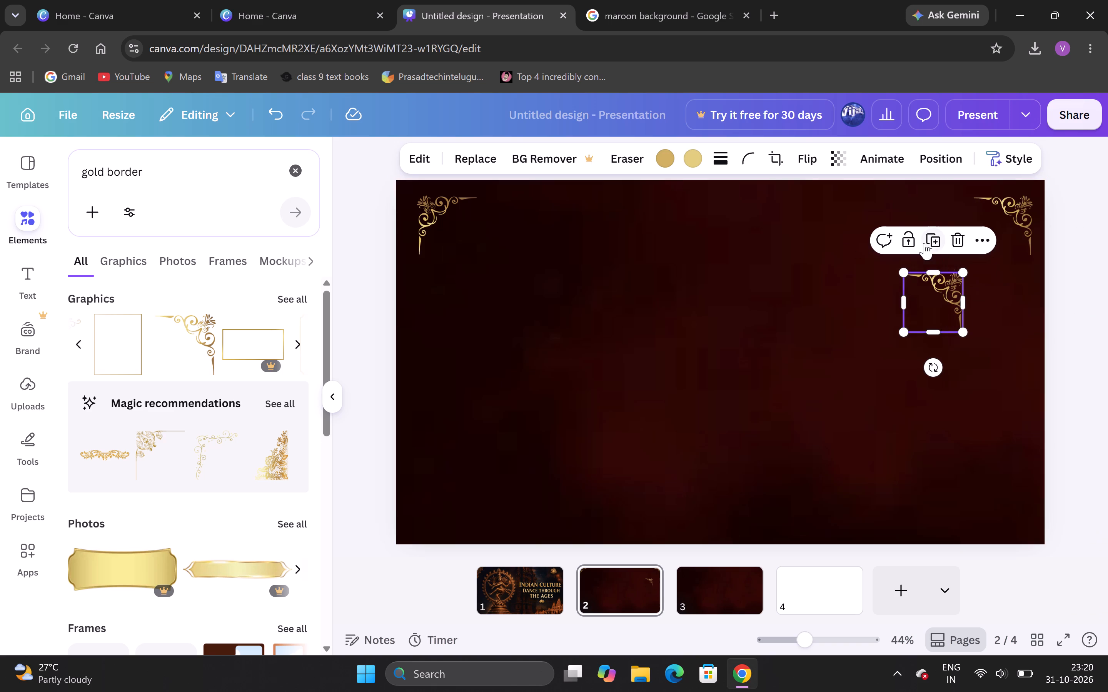
{"action": "left_click", "coordinate": [930, 243]}
{"action": "left_click_drag", "start_coordinate": [949, 294], "coordinate": [600, 423]}
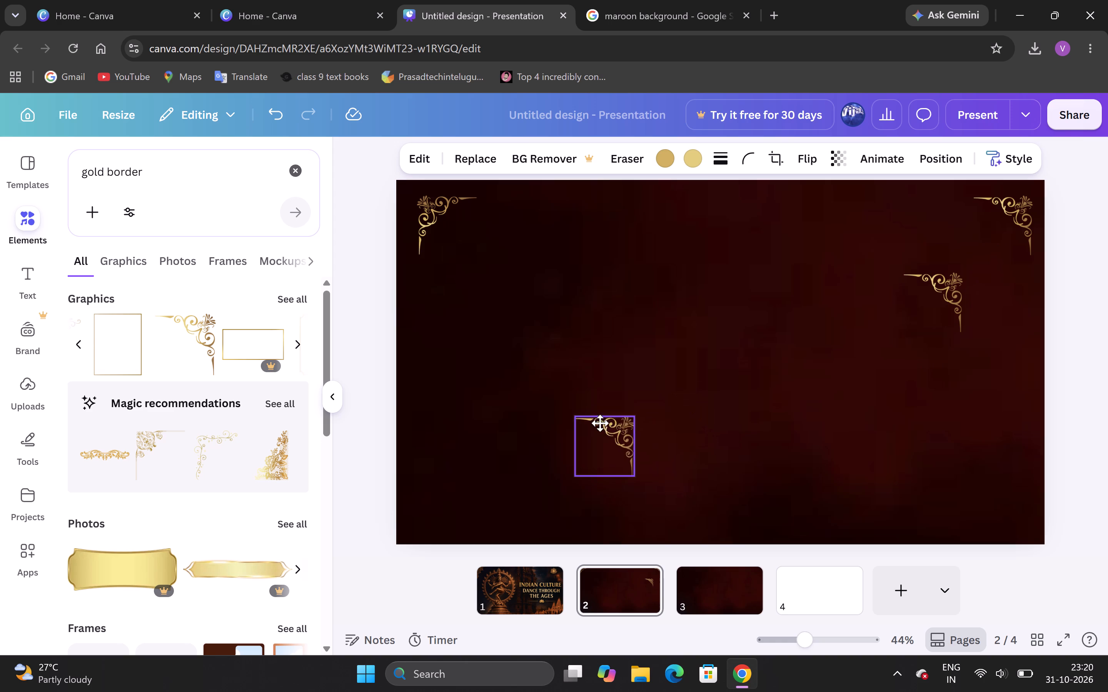
{"action": "left_click_drag", "start_coordinate": [600, 423], "coordinate": [474, 443]}
{"action": "left_click_drag", "start_coordinate": [532, 452], "coordinate": [342, 448]}
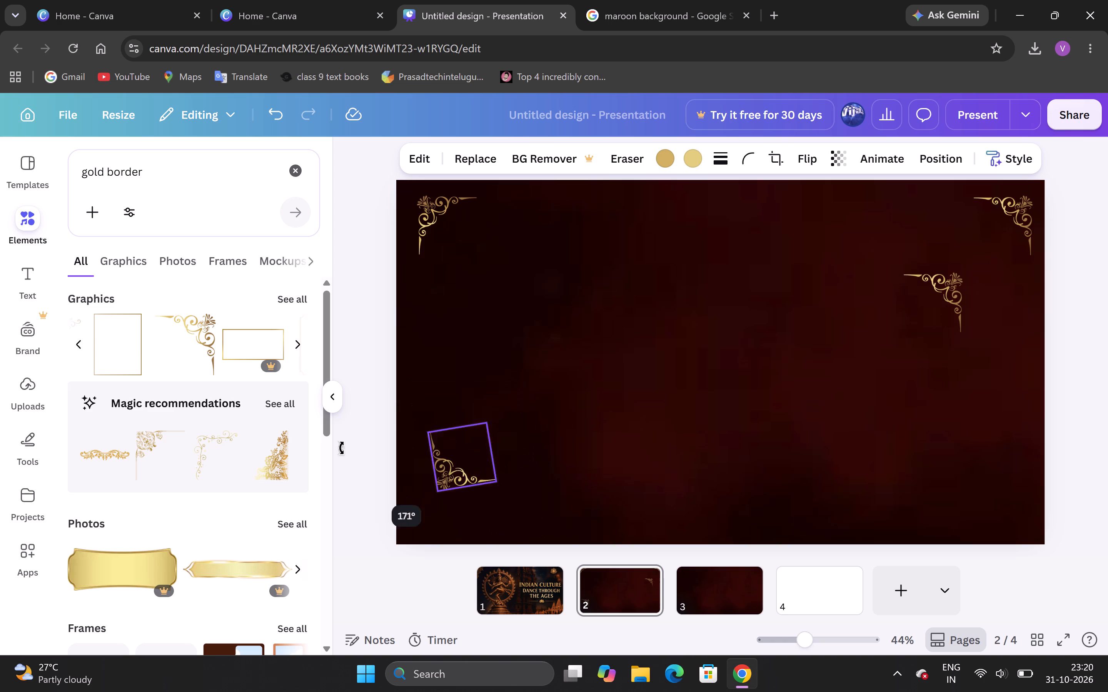
{"action": "left_click_drag", "start_coordinate": [342, 448], "coordinate": [359, 464]}
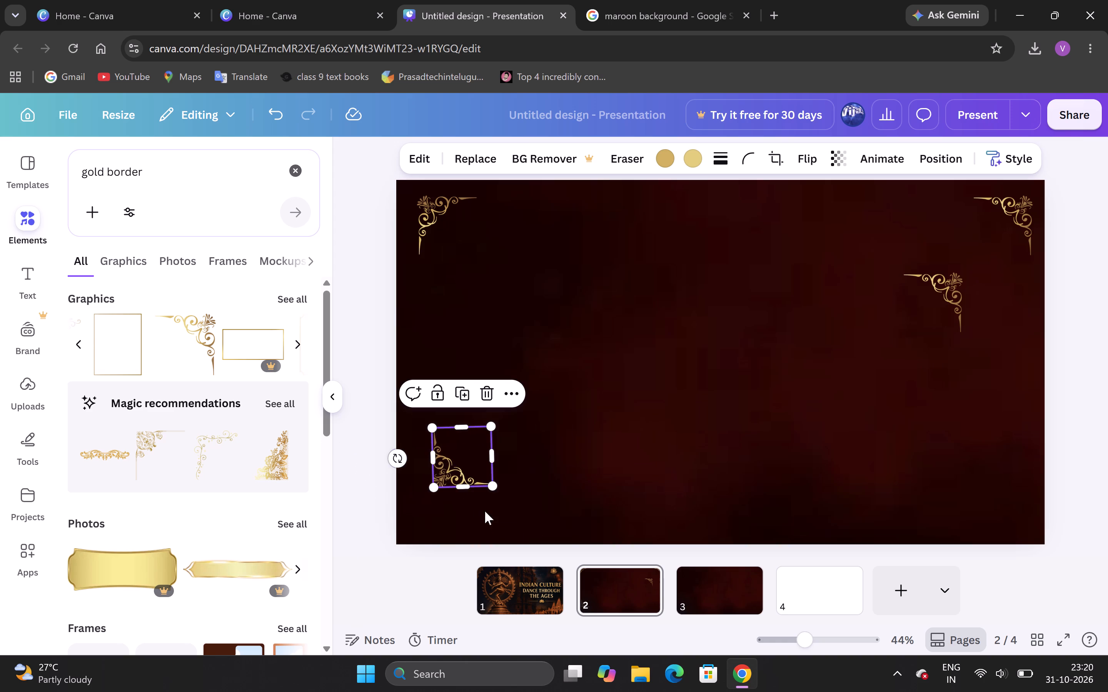
{"action": "left_click_drag", "start_coordinate": [469, 448], "coordinate": [463, 471]}
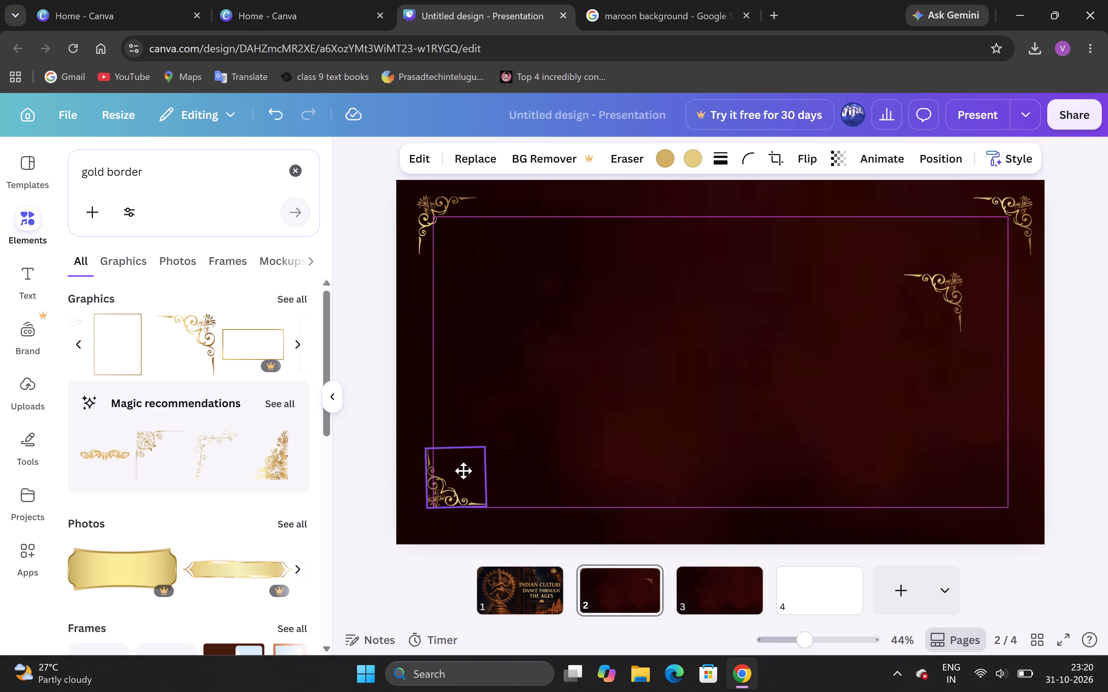
{"action": "left_click_drag", "start_coordinate": [463, 471], "coordinate": [449, 467]}
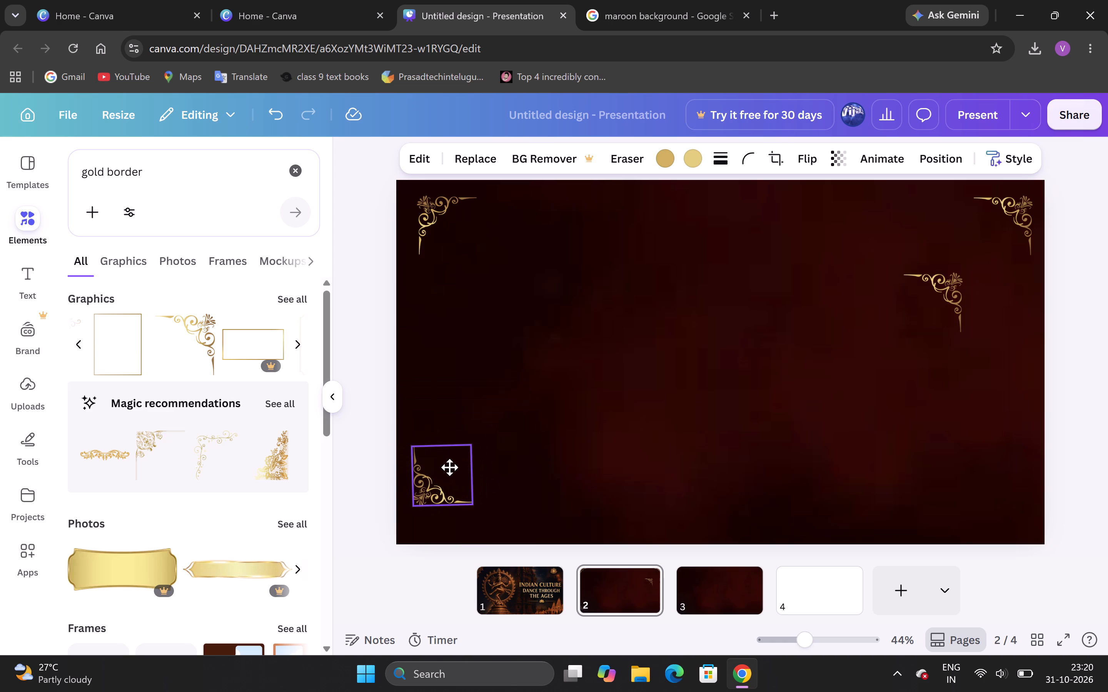
{"action": "left_click_drag", "start_coordinate": [449, 467], "coordinate": [456, 468]}
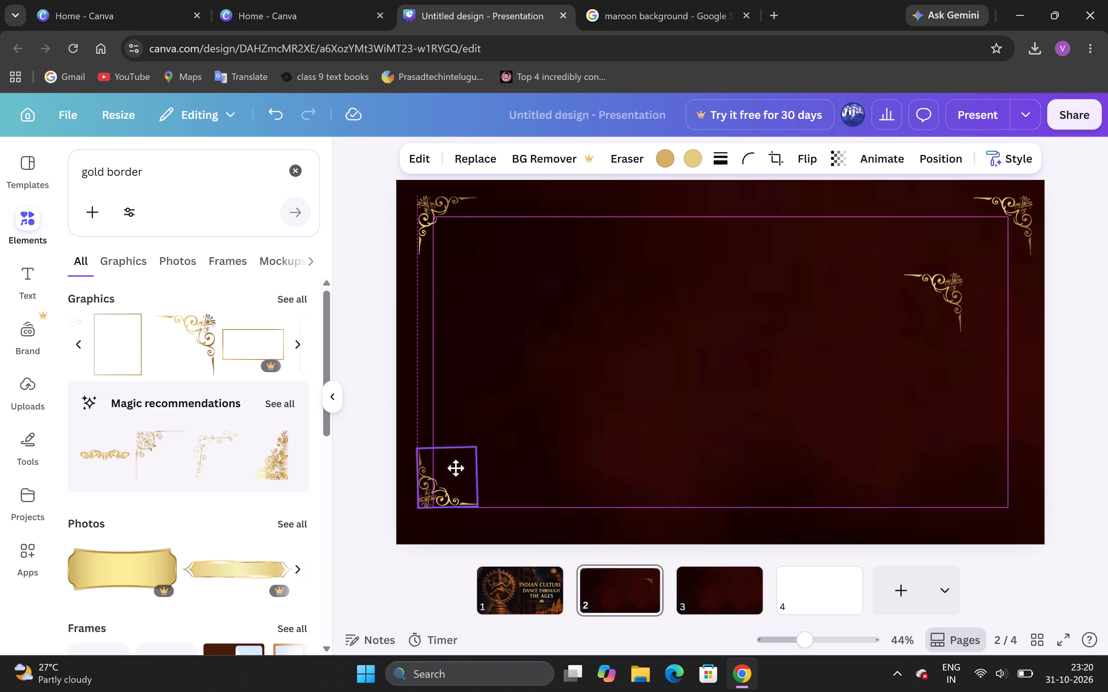
{"action": "left_click_drag", "start_coordinate": [456, 468], "coordinate": [457, 483]}
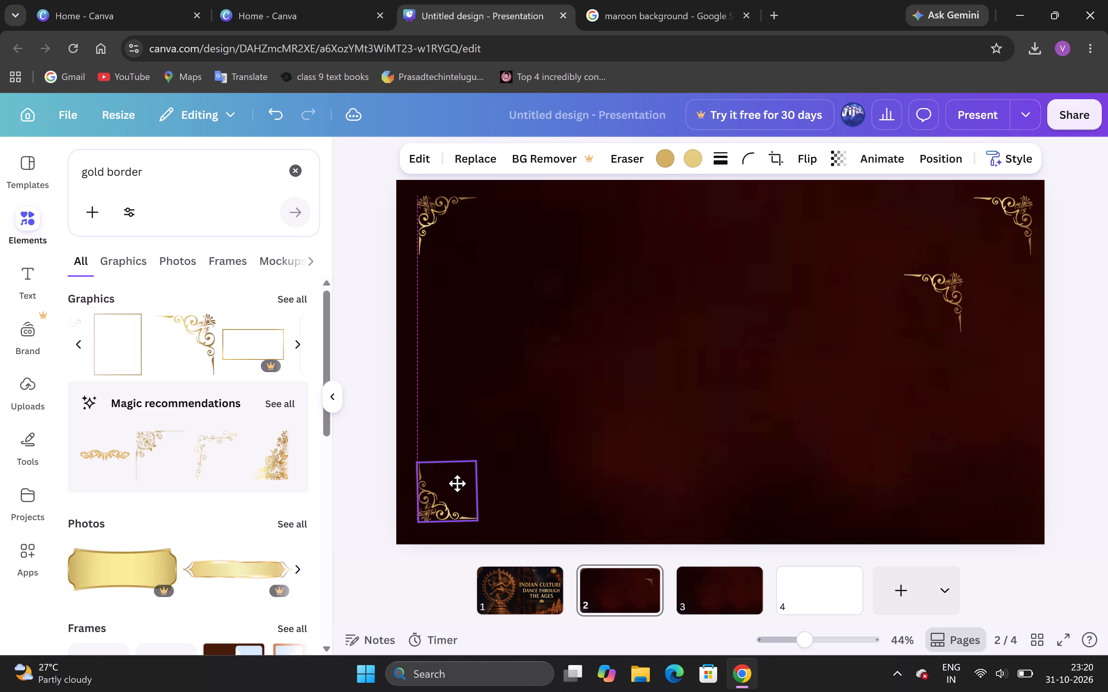
{"action": "left_click_drag", "start_coordinate": [457, 483], "coordinate": [457, 486]}
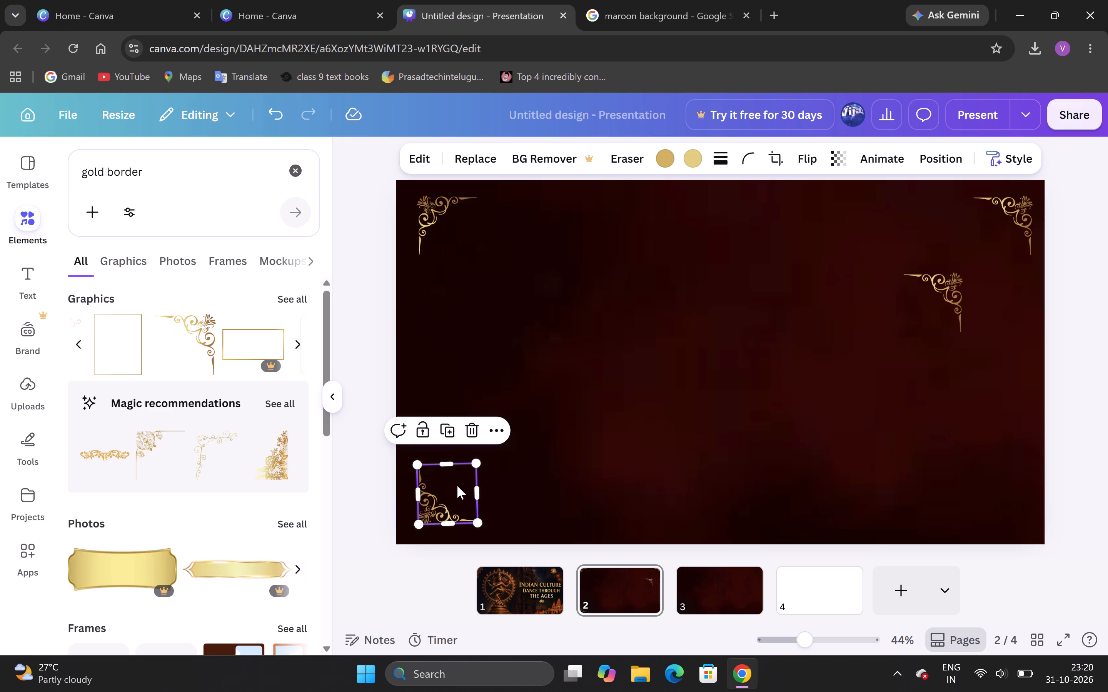
{"action": "left_click", "coordinate": [566, 470]}
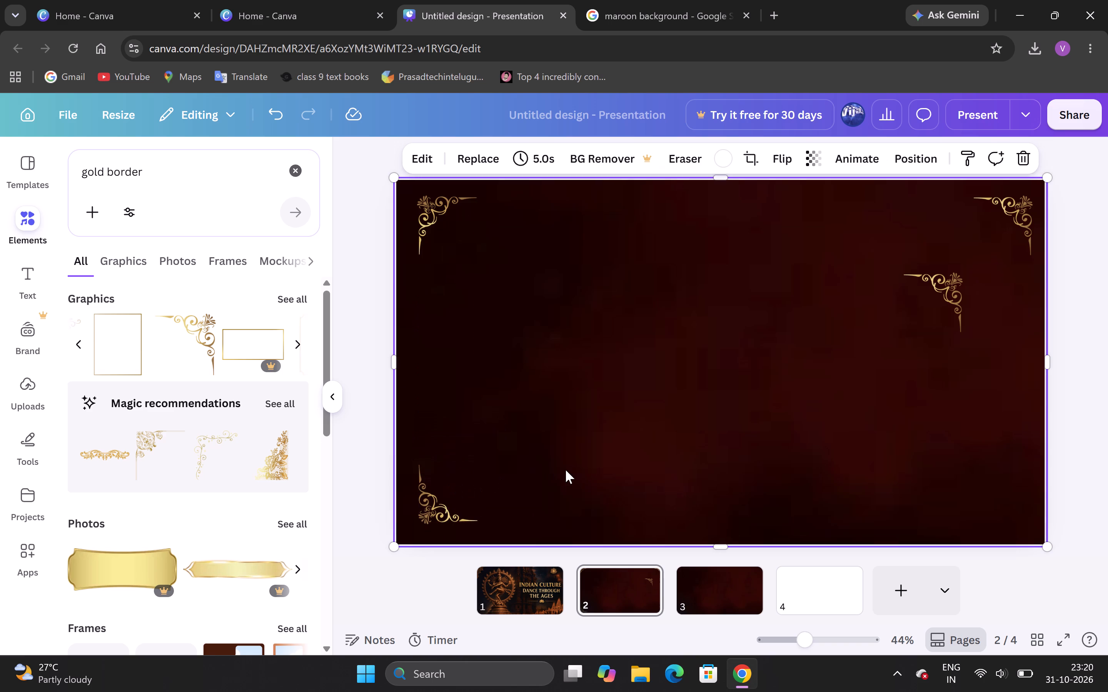
Rotate the remaining loose scroll to about 89° and place it in page 2's bottom-right corner, aligned with the top-right and bottom-left scrolls.
{"action": "left_click", "coordinate": [931, 309]}
{"action": "left_click_drag", "start_coordinate": [936, 365], "coordinate": [909, 366]}
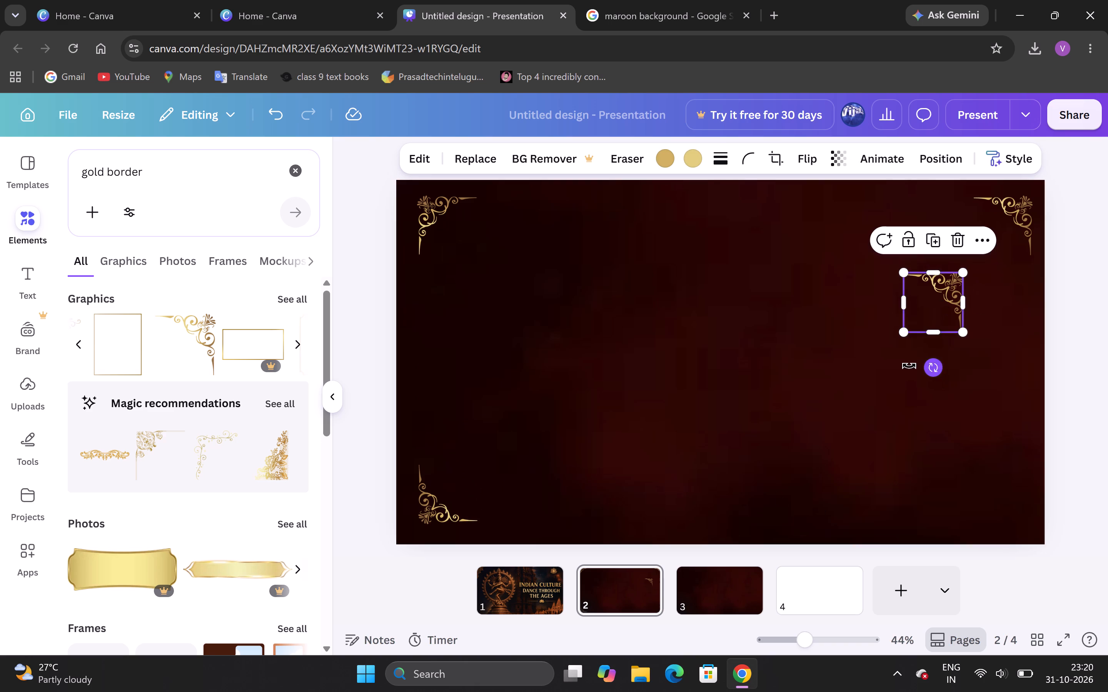
{"action": "left_click_drag", "start_coordinate": [909, 366], "coordinate": [879, 309]}
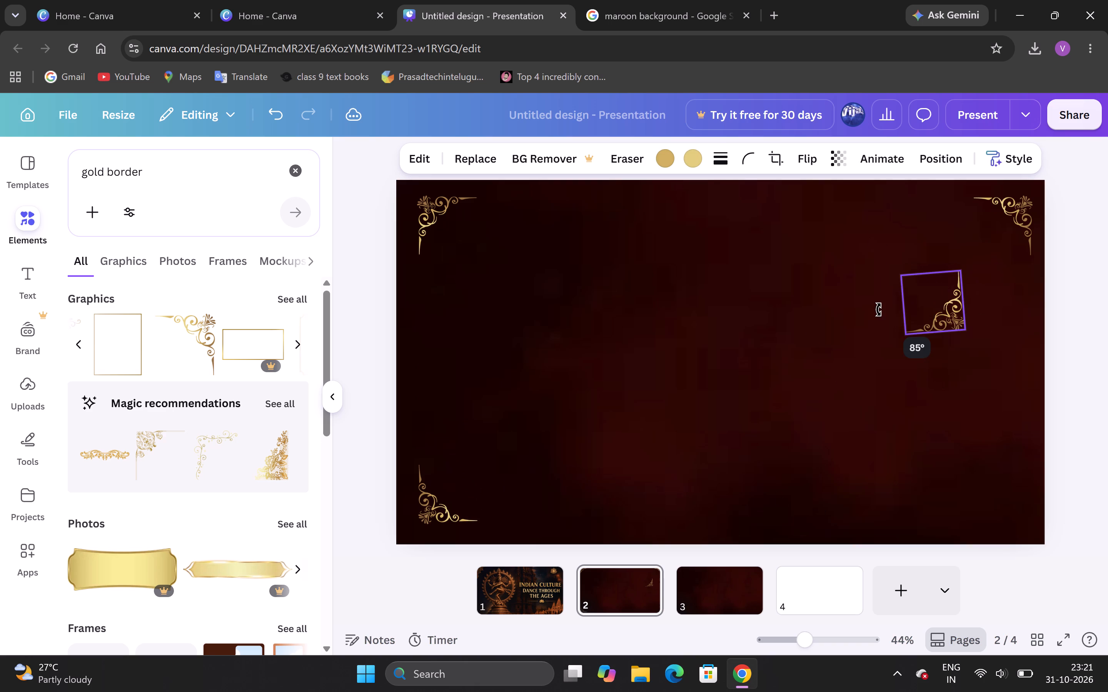
{"action": "left_click_drag", "start_coordinate": [879, 309], "coordinate": [878, 306]}
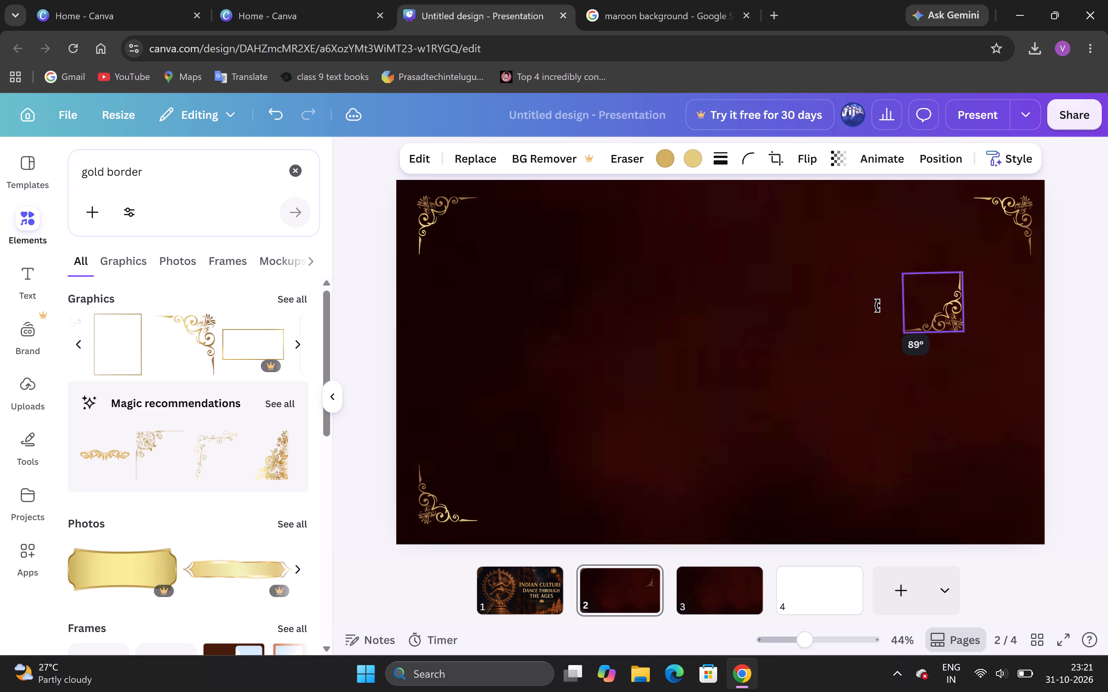
{"action": "left_click_drag", "start_coordinate": [878, 306], "coordinate": [877, 306]}
{"action": "left_click_drag", "start_coordinate": [929, 294], "coordinate": [988, 411]}
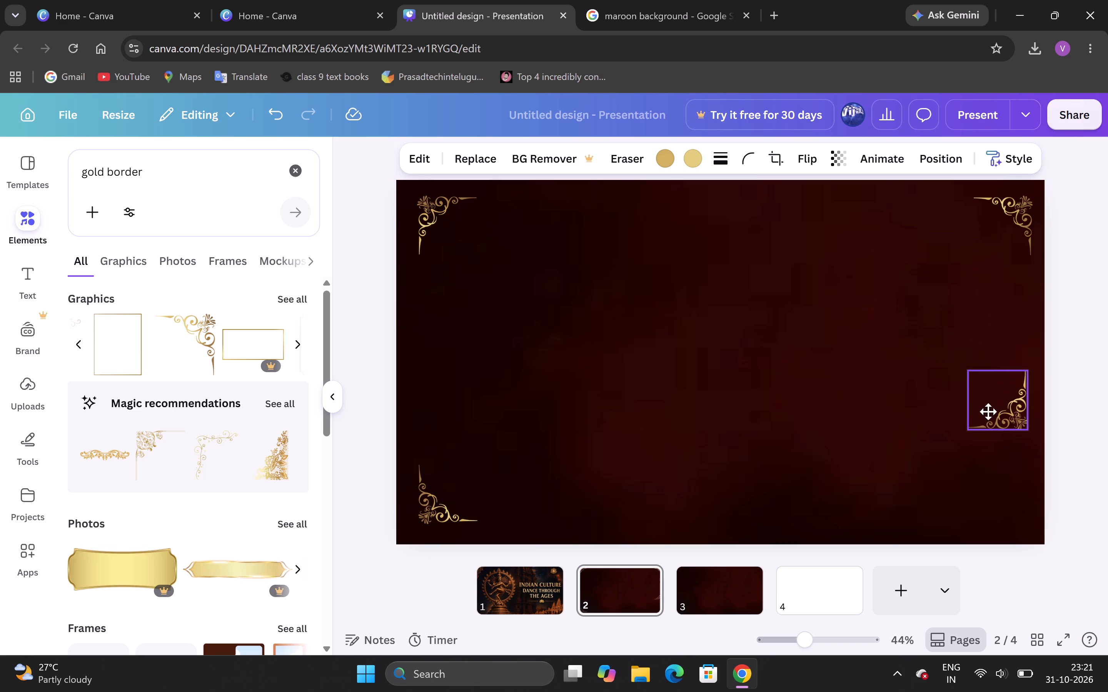
{"action": "left_click_drag", "start_coordinate": [988, 411], "coordinate": [984, 478]}
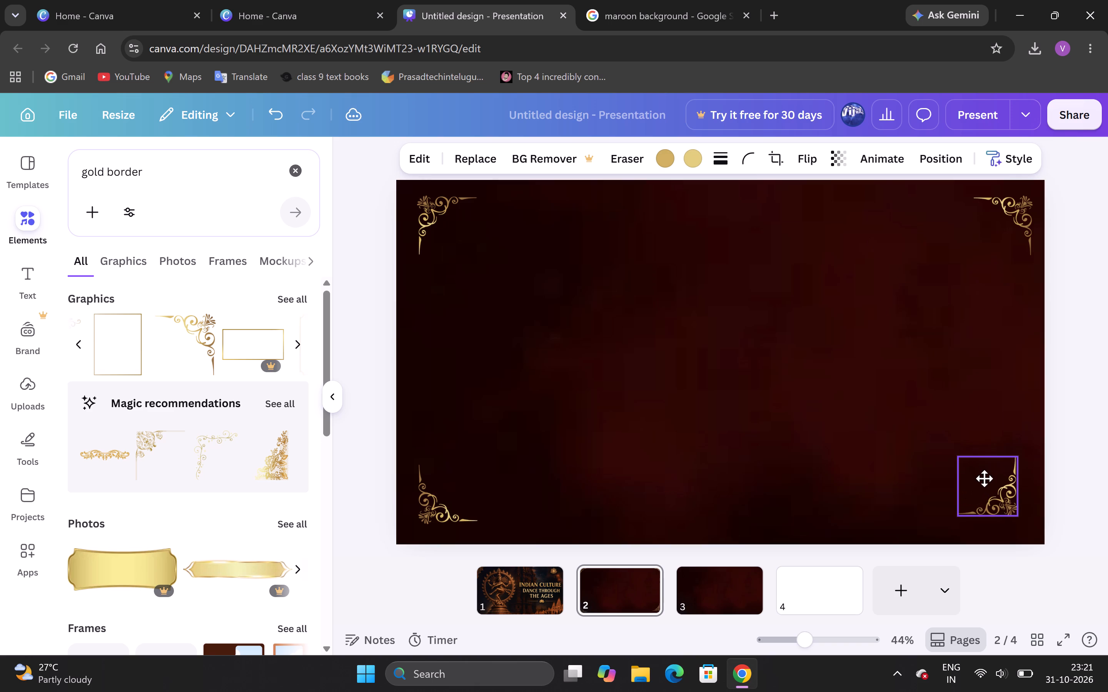
{"action": "left_click_drag", "start_coordinate": [984, 478], "coordinate": [994, 477]}
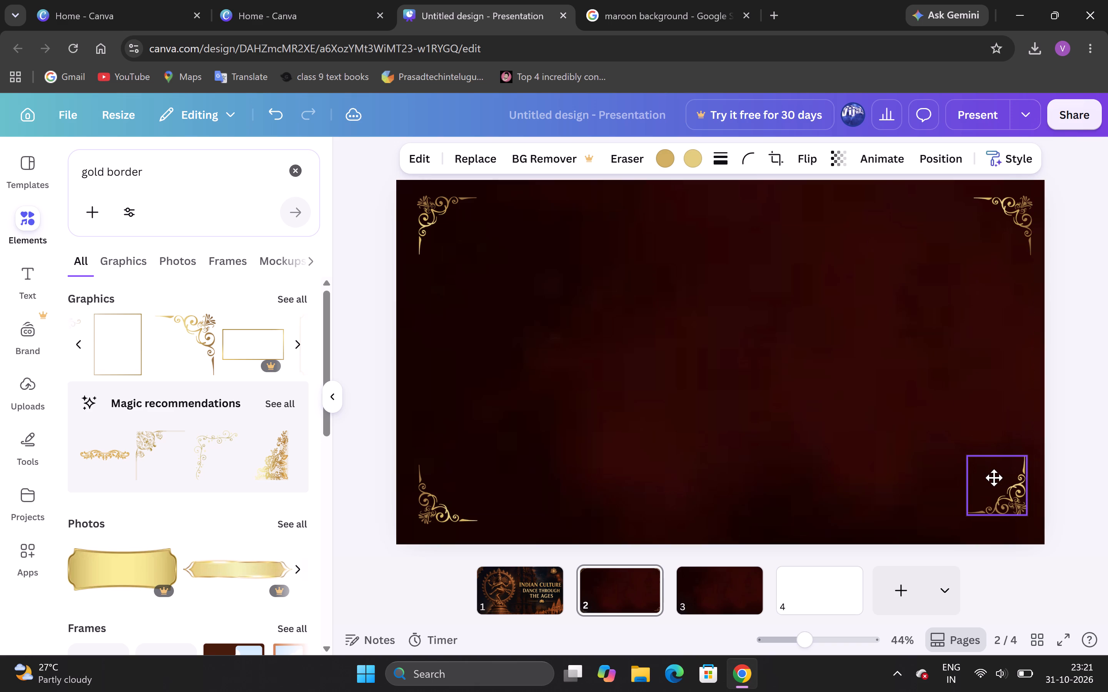
{"action": "left_click_drag", "start_coordinate": [994, 477], "coordinate": [1005, 476]}
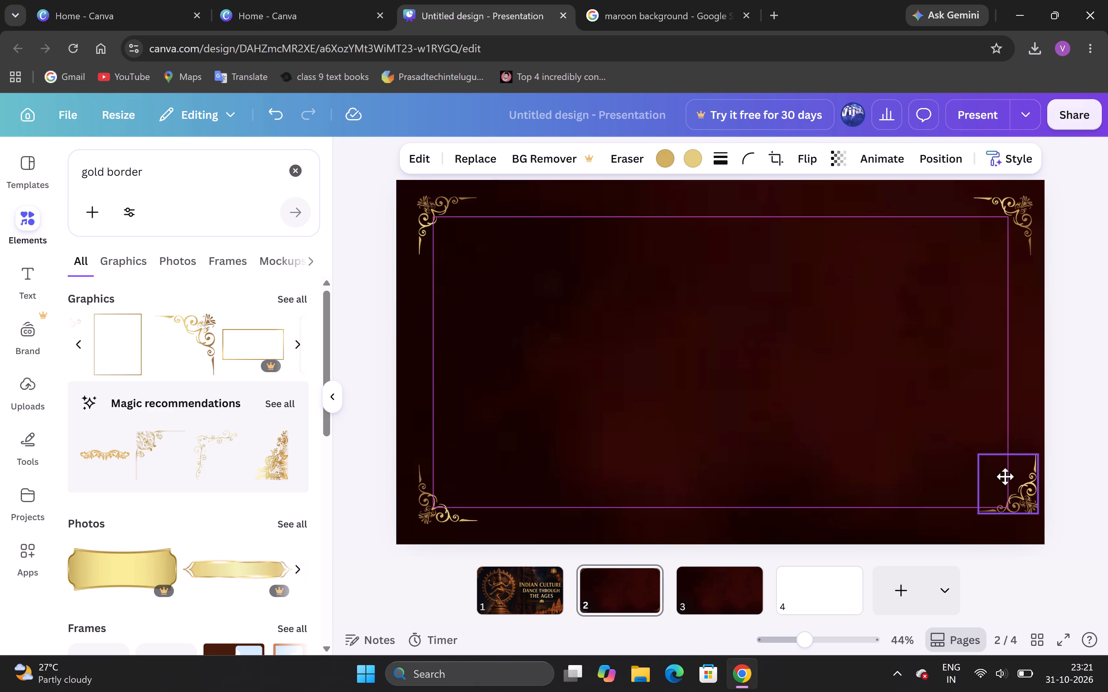
{"action": "left_click_drag", "start_coordinate": [1005, 476], "coordinate": [998, 475]}
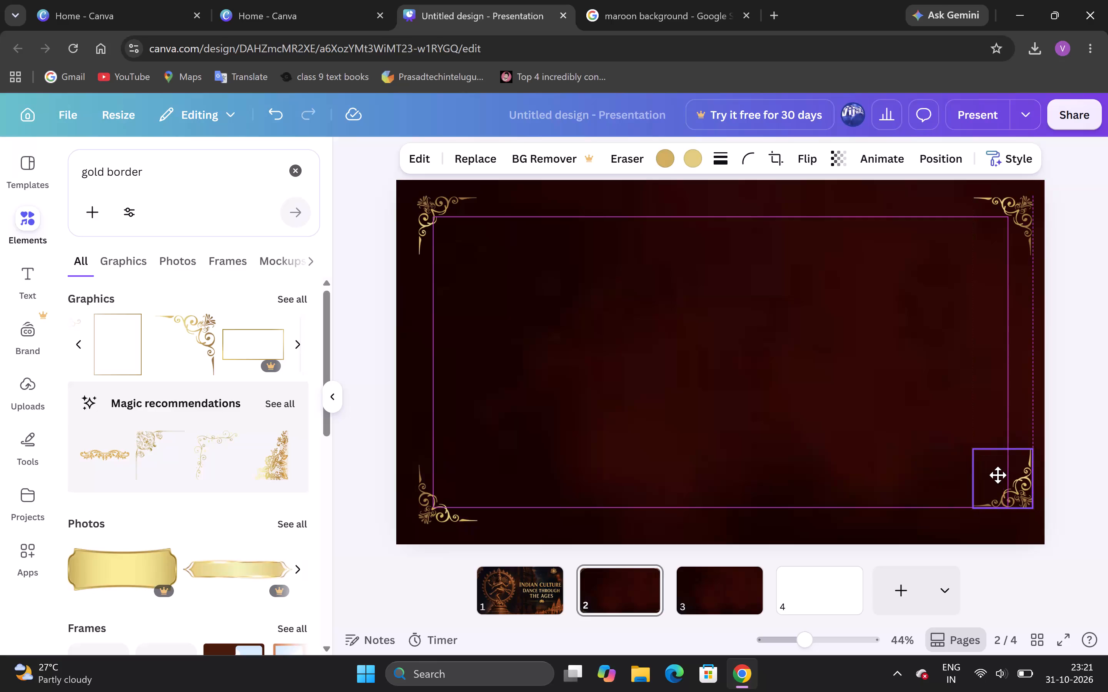
{"action": "left_click_drag", "start_coordinate": [998, 475], "coordinate": [997, 480]}
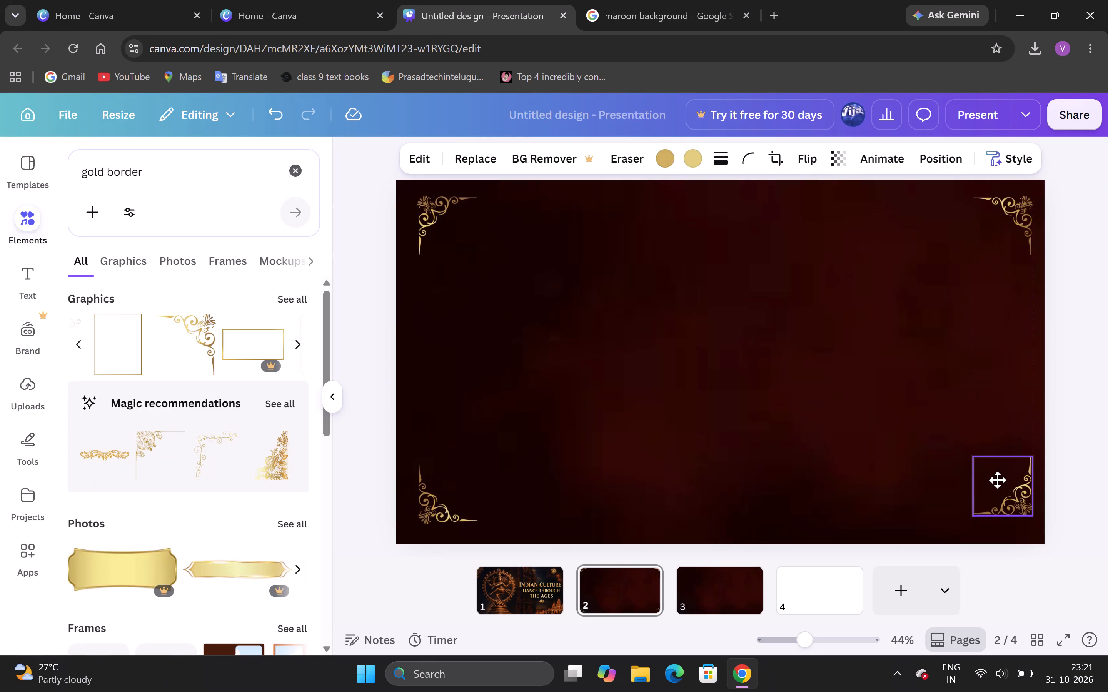
{"action": "left_click_drag", "start_coordinate": [997, 480], "coordinate": [997, 481]}
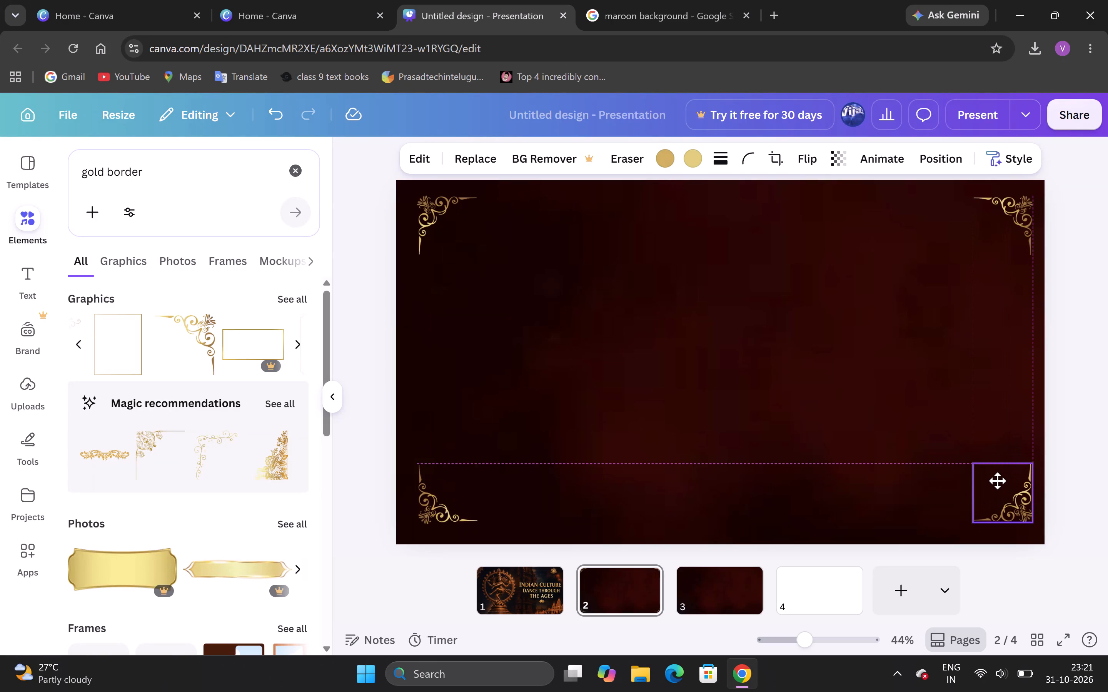
{"action": "left_click_drag", "start_coordinate": [997, 481], "coordinate": [997, 480]}
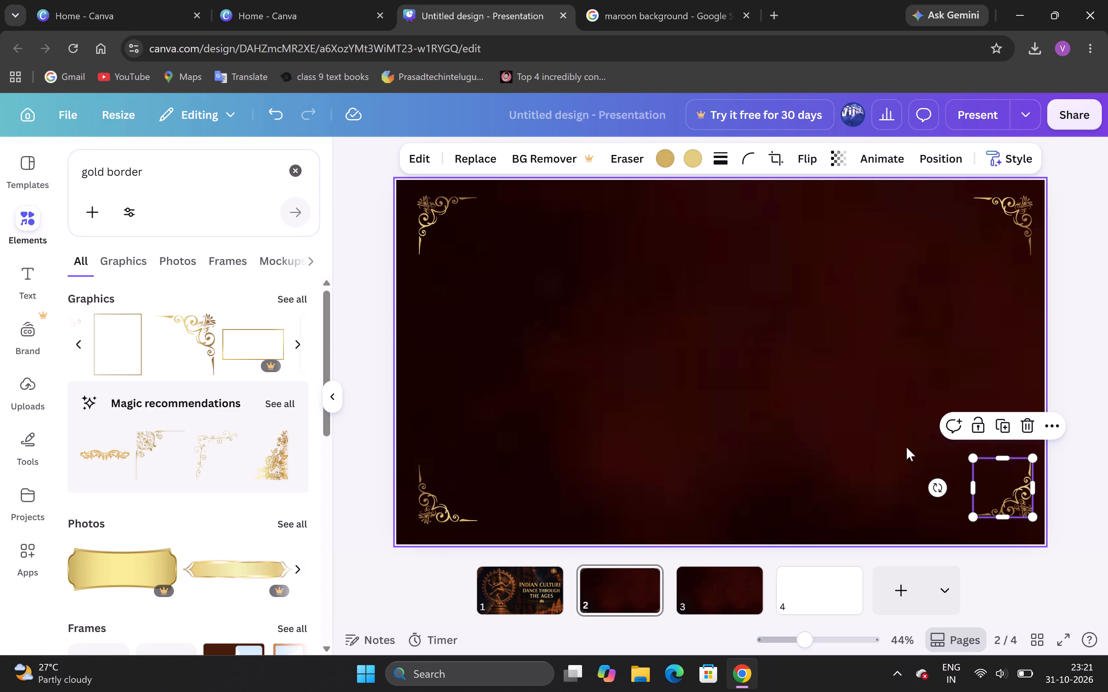
{"action": "left_click", "coordinate": [991, 479]}
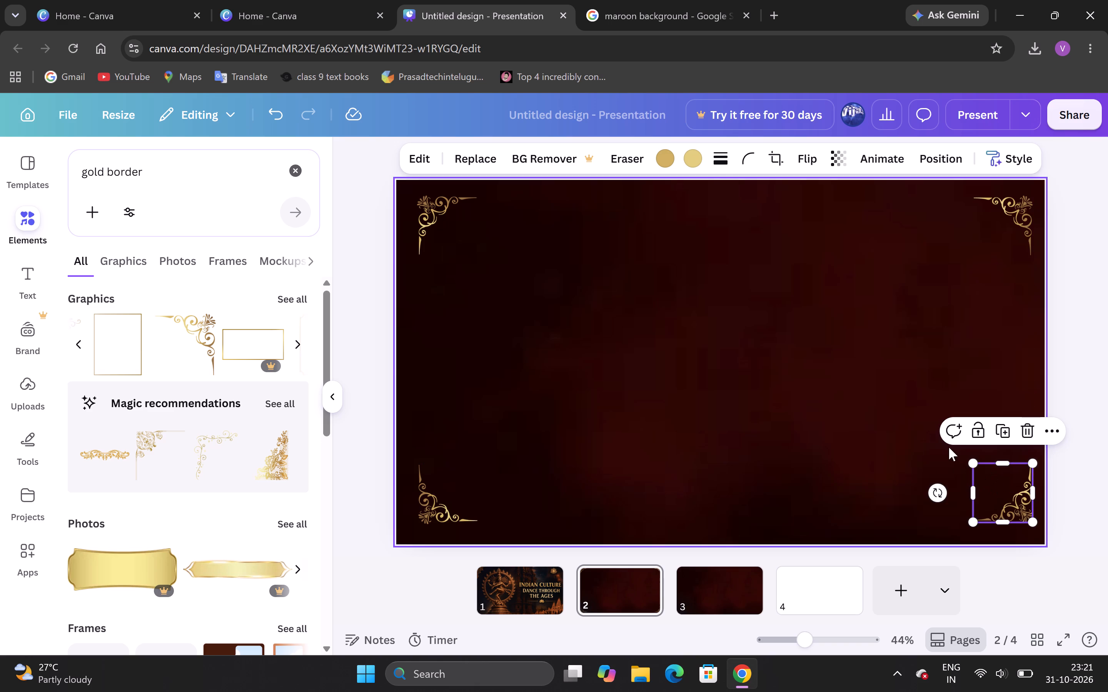
{"action": "left_click", "coordinate": [891, 431]}
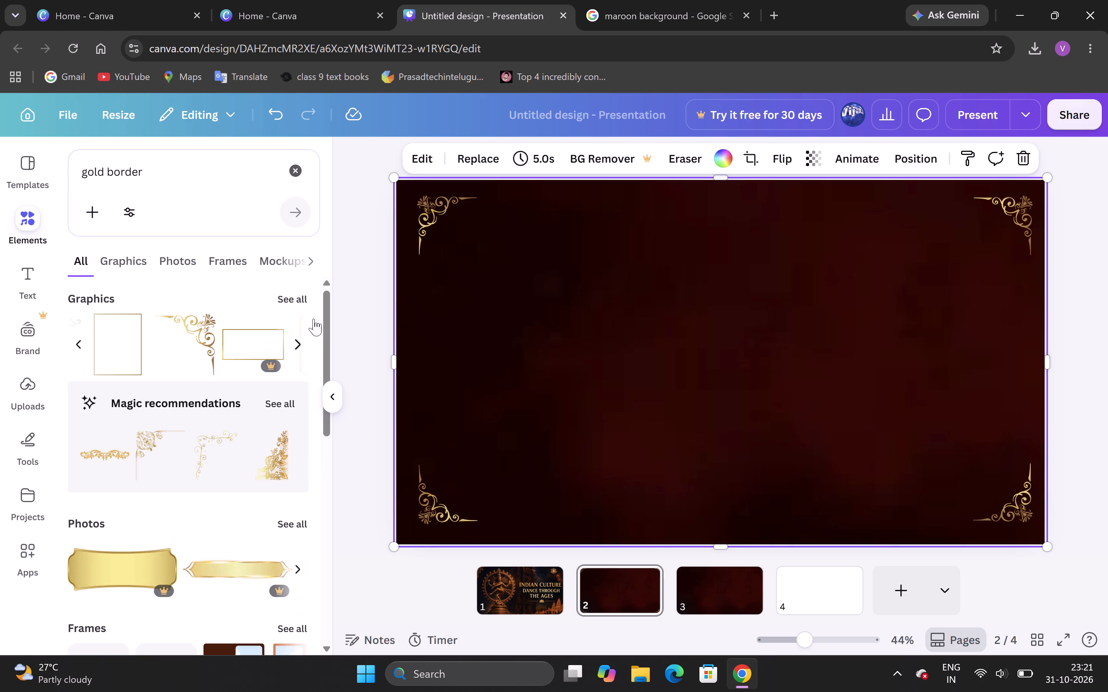
Browse all the gold border graphics and add two copies of the thin gold line divider with diamonds and pointed ends to page 2.
{"action": "left_click", "coordinate": [297, 342]}
{"action": "left_click", "coordinate": [297, 342]}
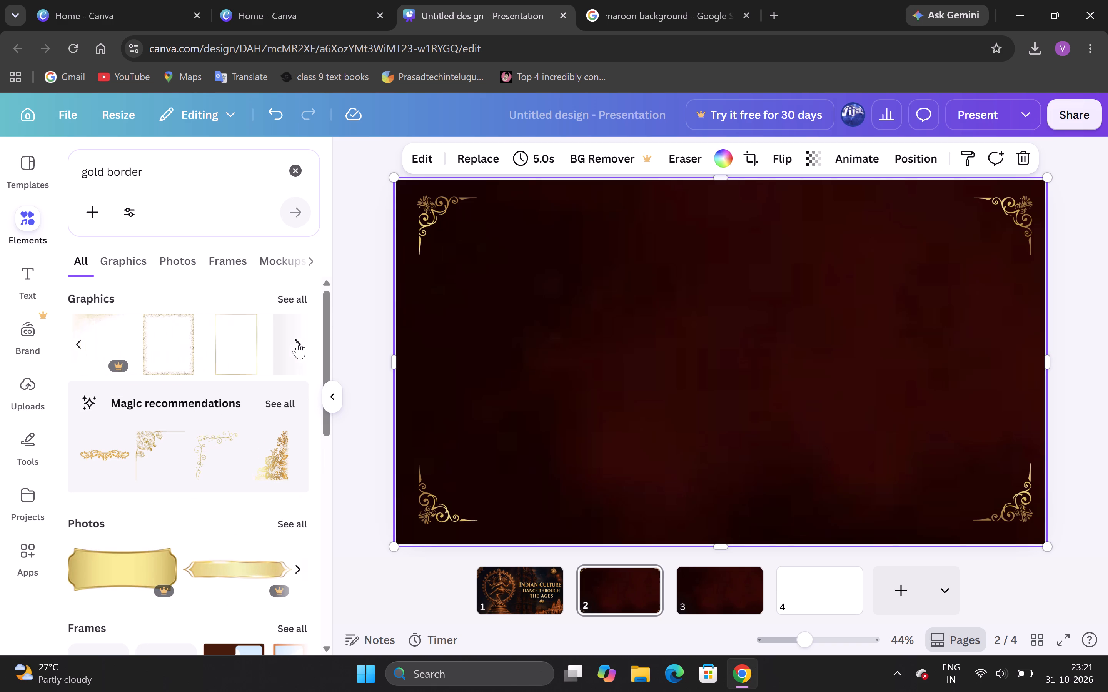
{"action": "left_click", "coordinate": [297, 342]}
{"action": "left_click", "coordinate": [297, 342]}
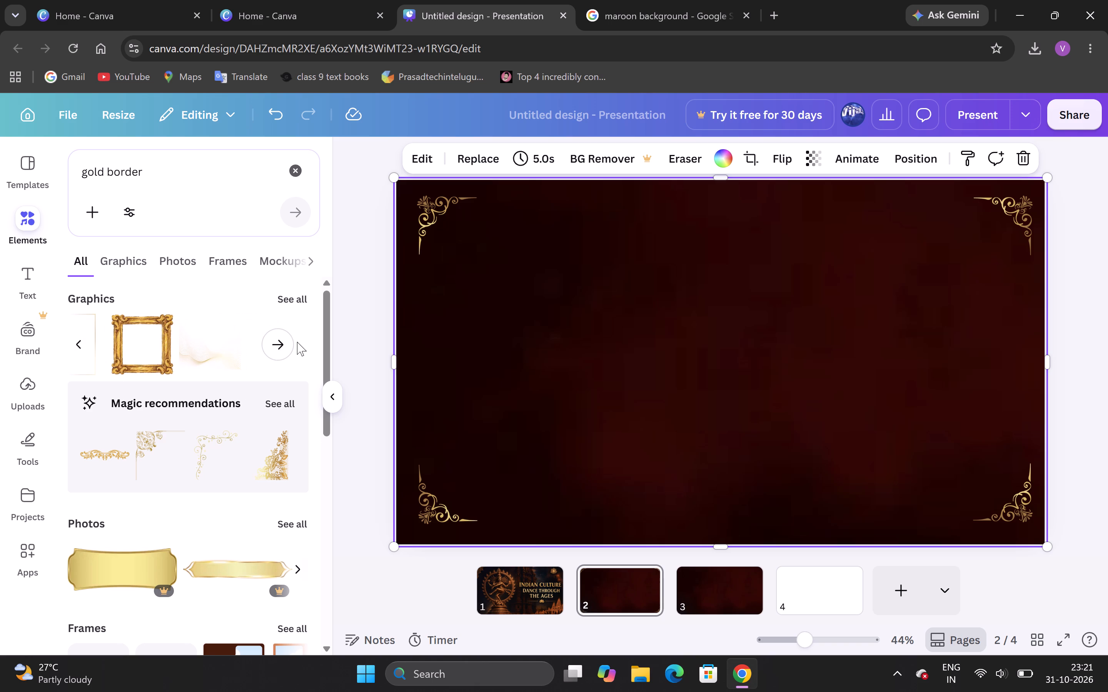
{"action": "left_click", "coordinate": [279, 348]}
{"action": "scroll", "coordinate": [204, 342], "scroll_direction": "down", "scroll_amount": 1}
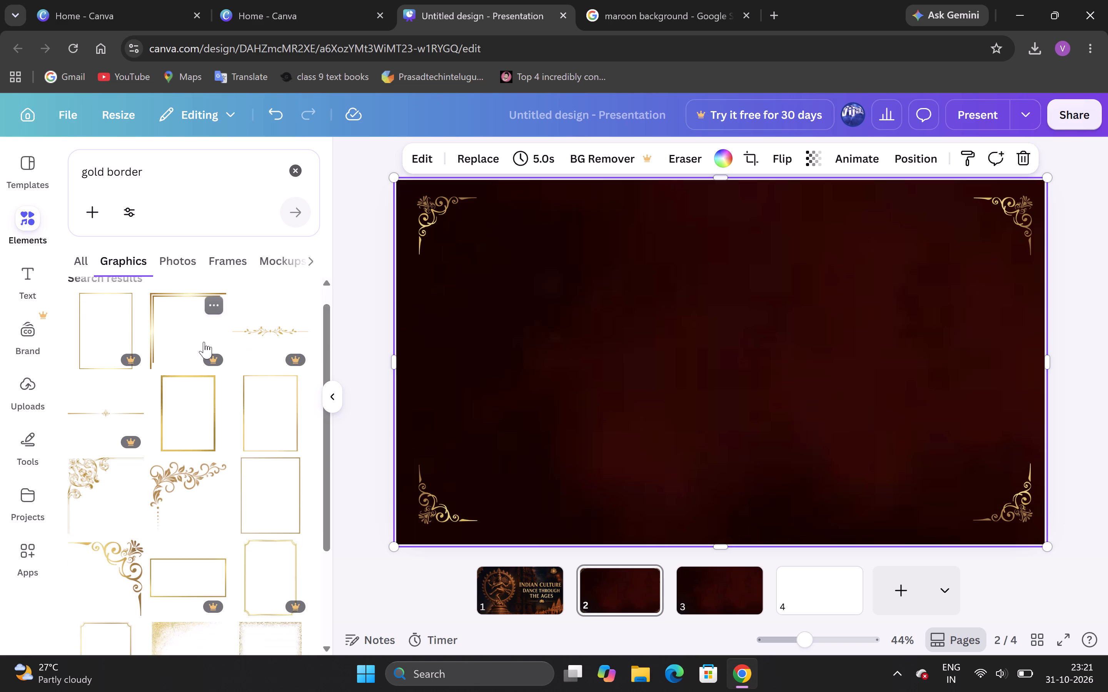
{"action": "scroll", "coordinate": [204, 342], "scroll_direction": "down", "scroll_amount": 1}
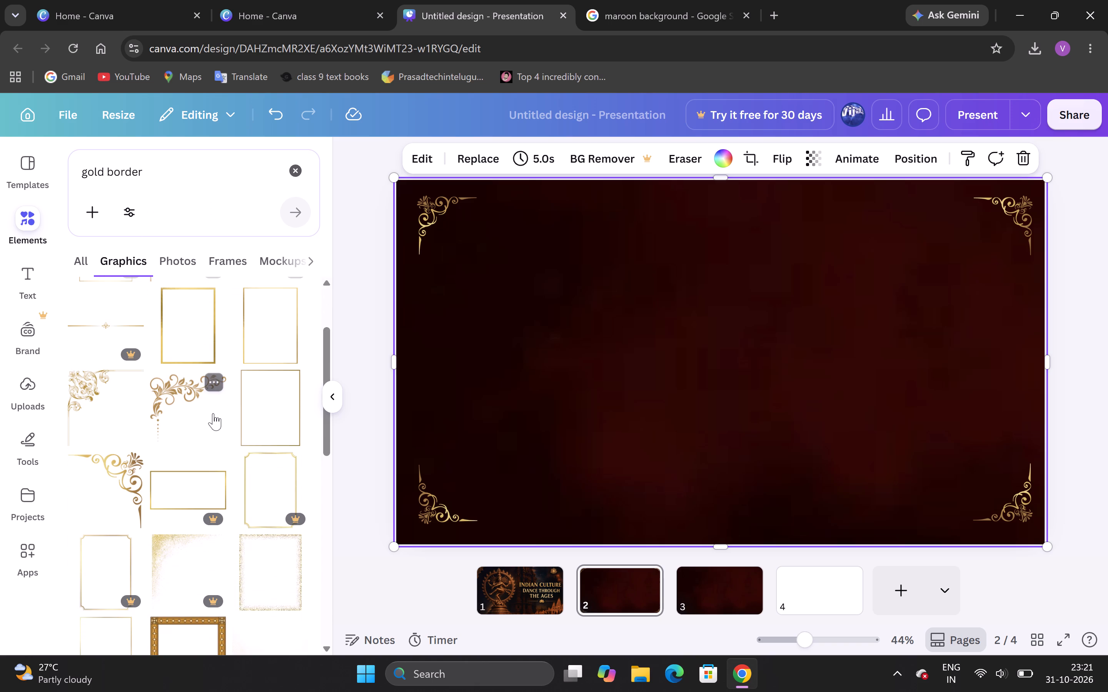
{"action": "scroll", "coordinate": [213, 413], "scroll_direction": "down", "scroll_amount": 5}
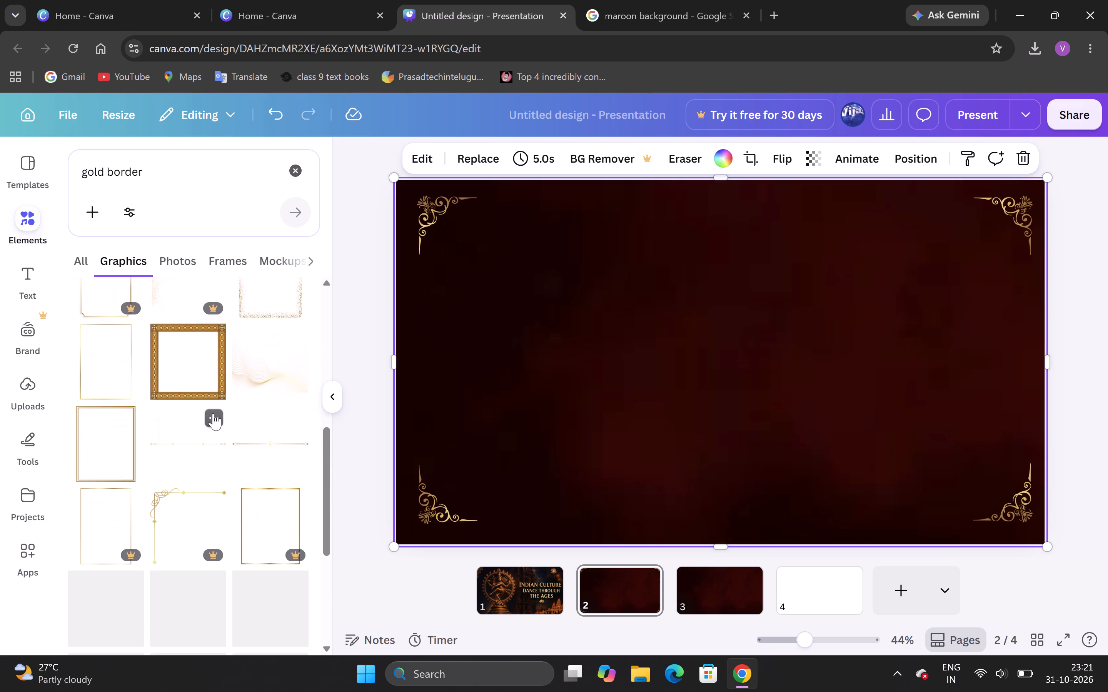
{"action": "scroll", "coordinate": [213, 413], "scroll_direction": "up", "scroll_amount": 1}
{"action": "double_click", "coordinate": [208, 476]}
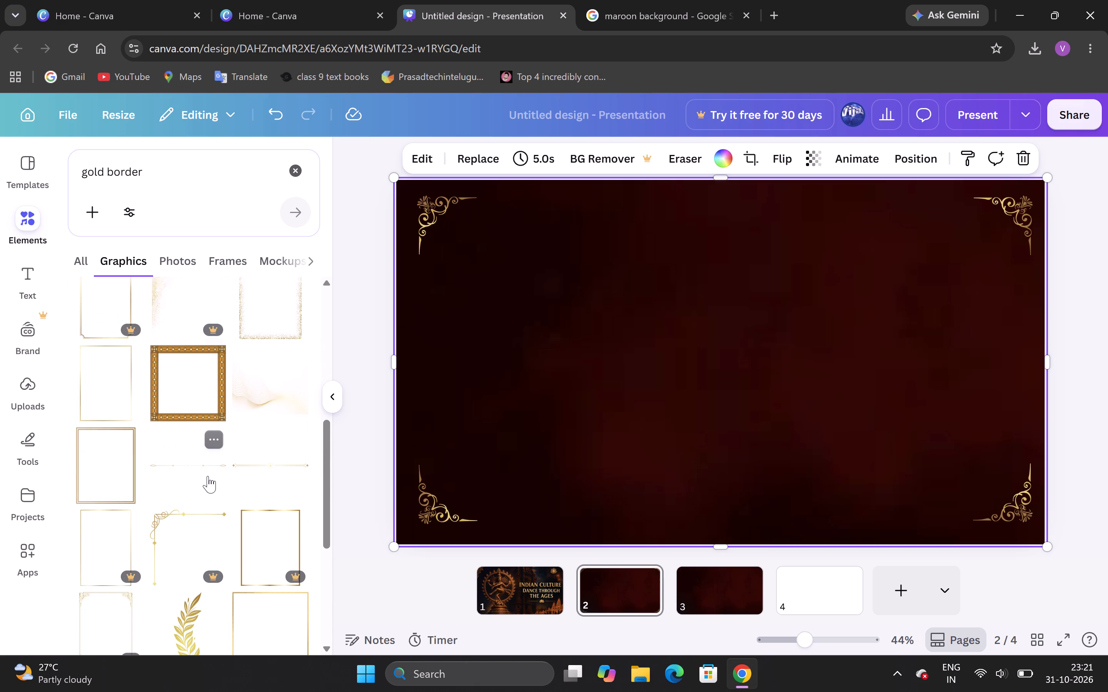
Try one thin gold diamond divider between page 2's top corner scrolls, adjusting its width and position, and delete that copy.
{"action": "left_click_drag", "start_coordinate": [714, 374], "coordinate": [699, 415]}
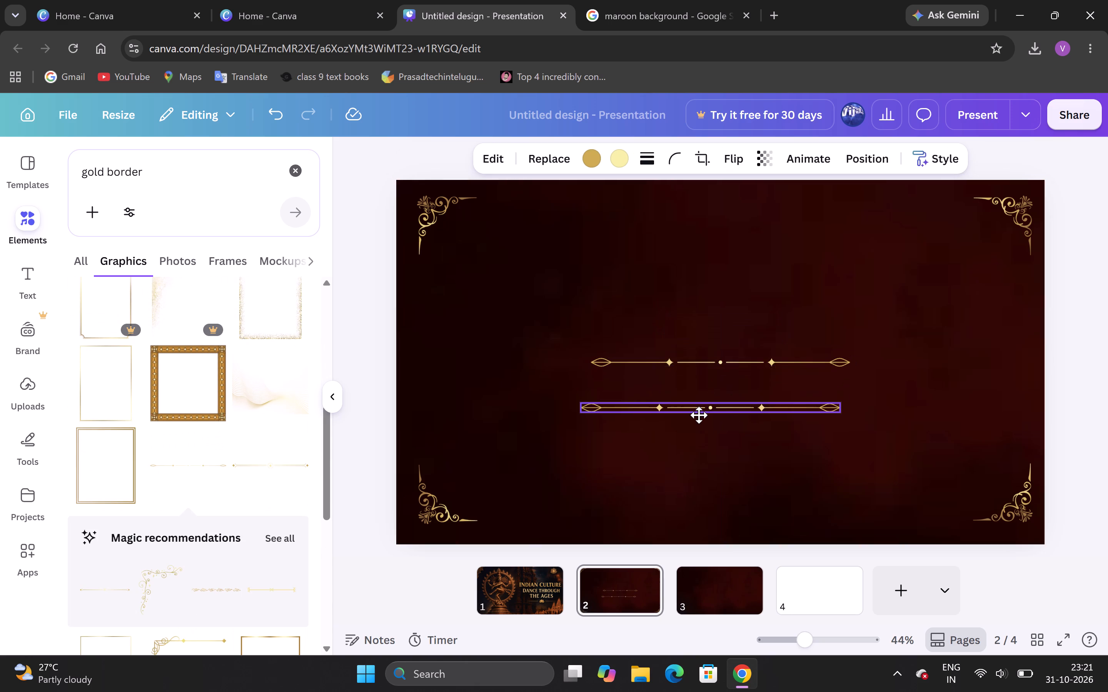
{"action": "left_click_drag", "start_coordinate": [699, 415], "coordinate": [628, 210]}
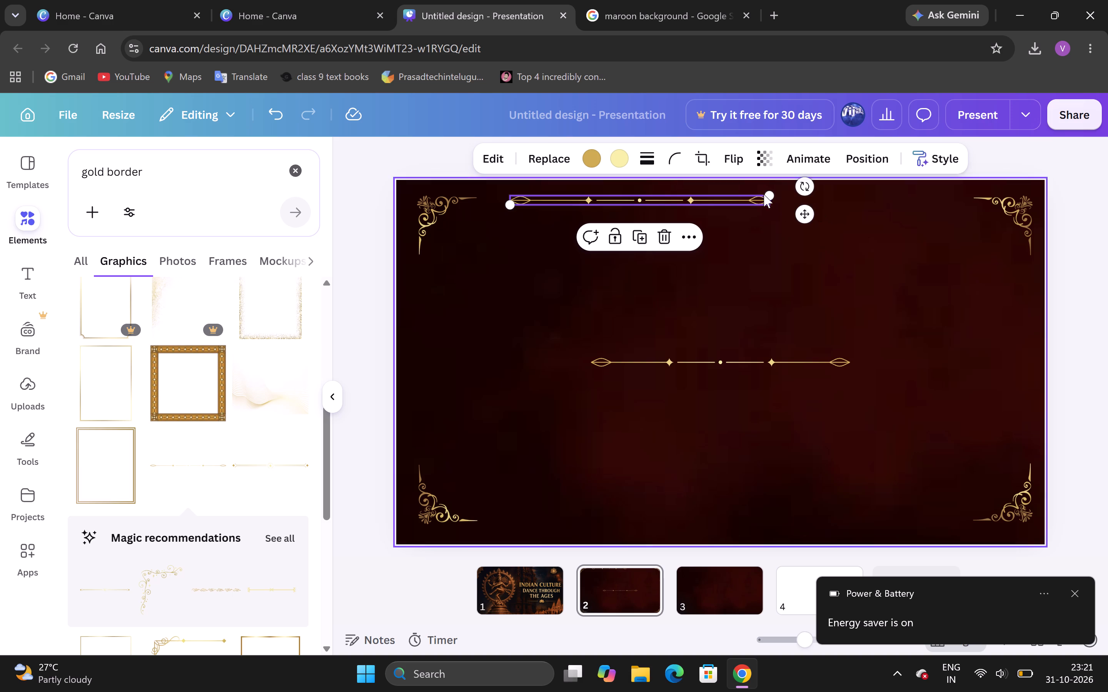
{"action": "left_click_drag", "start_coordinate": [769, 195], "coordinate": [868, 210]}
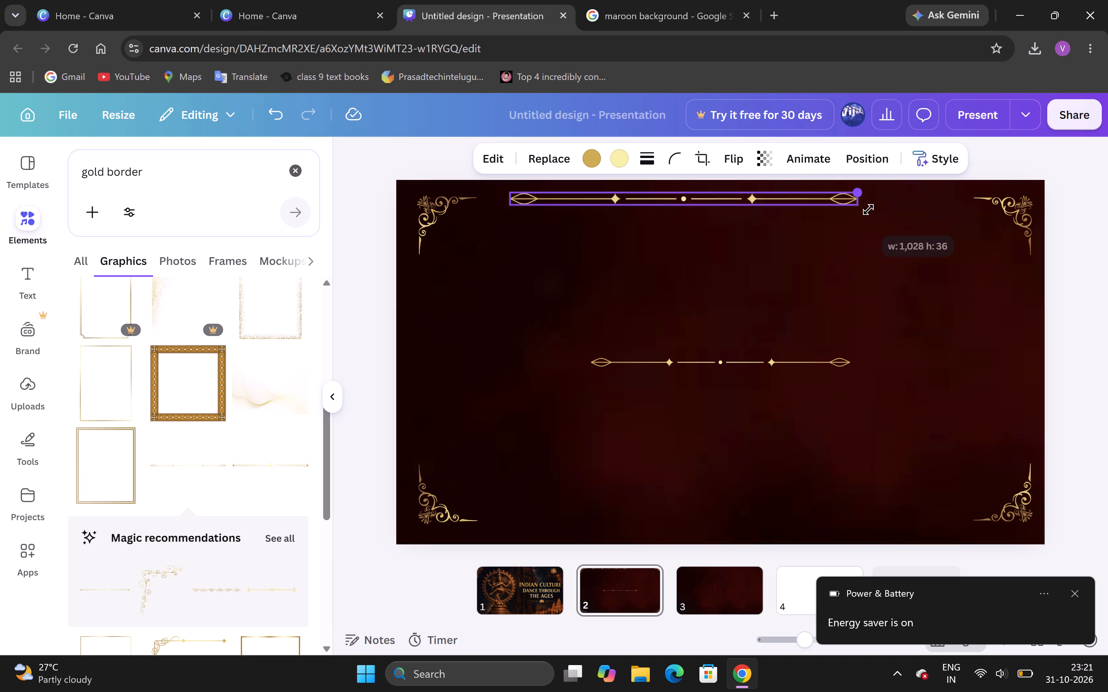
{"action": "left_click_drag", "start_coordinate": [868, 210], "coordinate": [908, 208]}
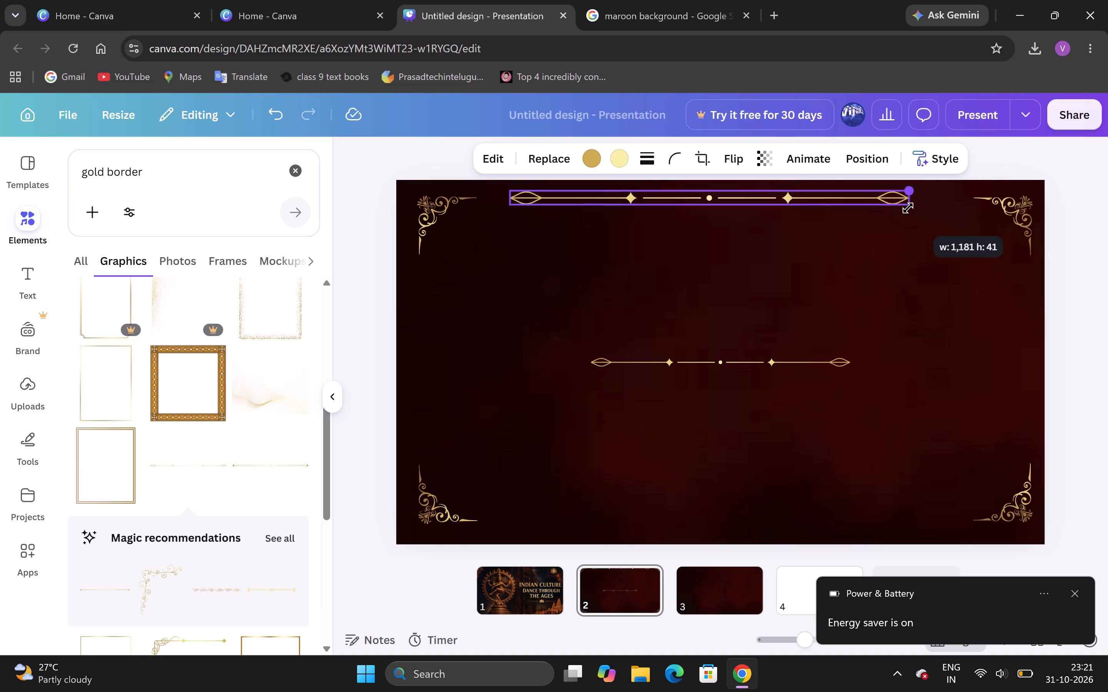
{"action": "left_click_drag", "start_coordinate": [908, 208], "coordinate": [759, 207]}
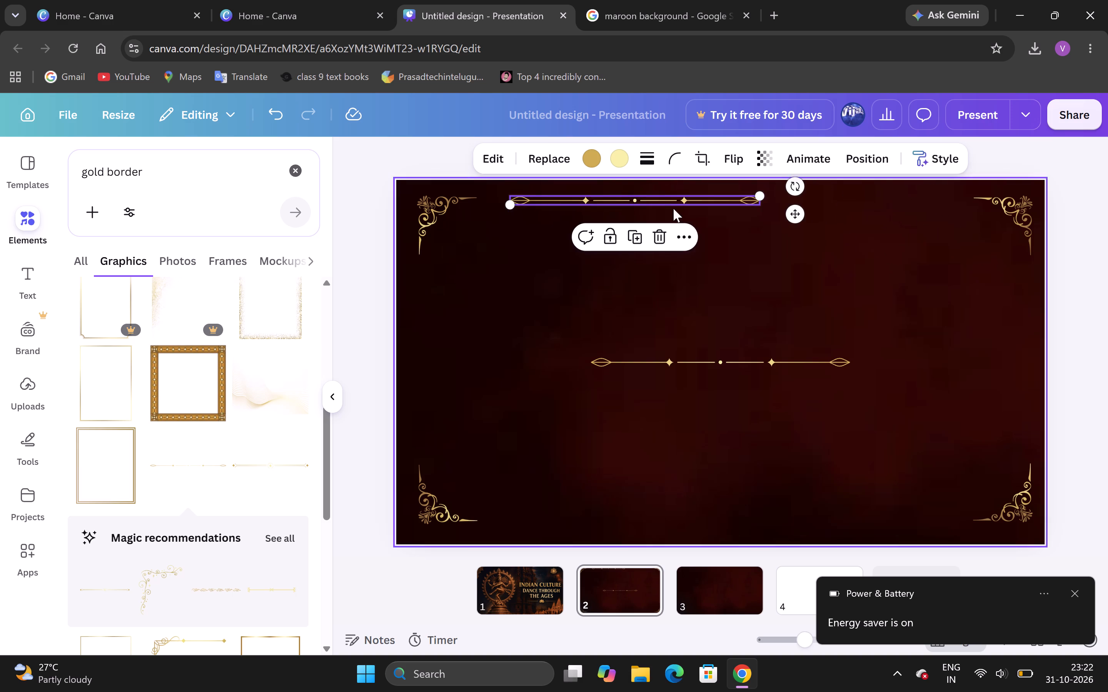
{"action": "left_click_drag", "start_coordinate": [657, 195], "coordinate": [674, 197]}
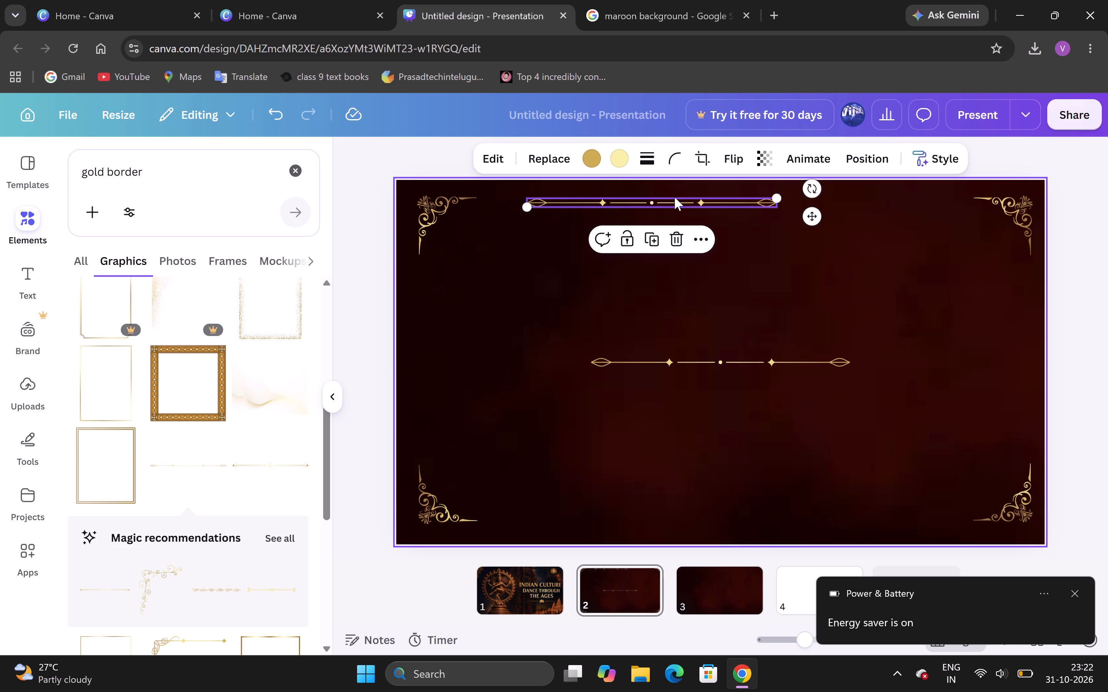
{"action": "left_click", "coordinate": [681, 234]}
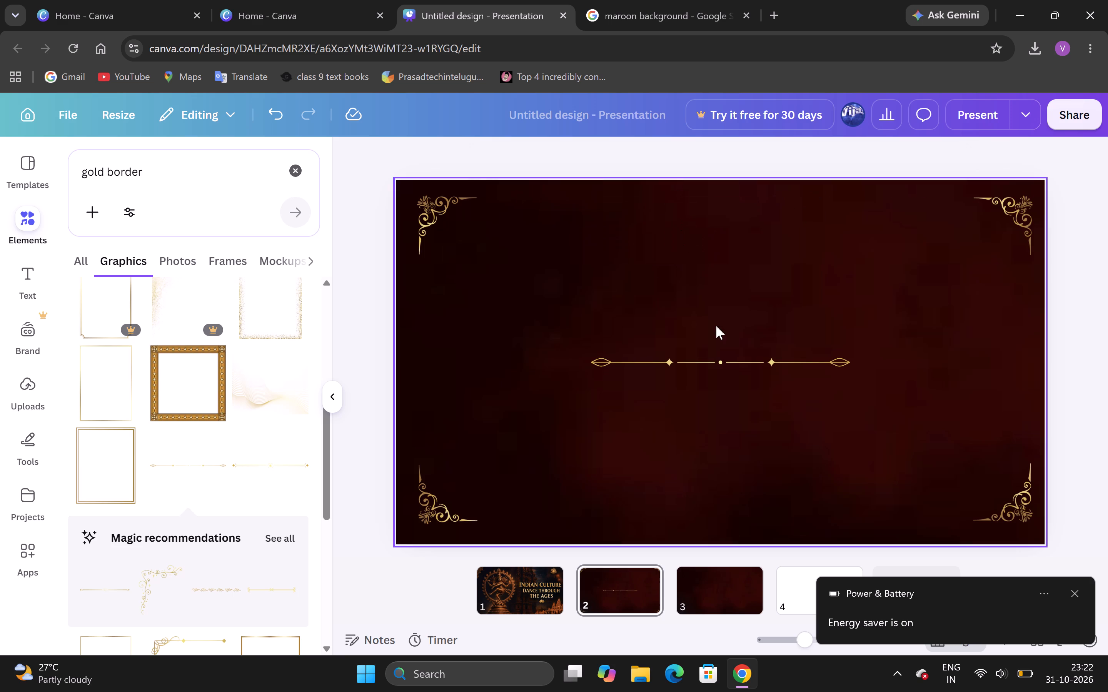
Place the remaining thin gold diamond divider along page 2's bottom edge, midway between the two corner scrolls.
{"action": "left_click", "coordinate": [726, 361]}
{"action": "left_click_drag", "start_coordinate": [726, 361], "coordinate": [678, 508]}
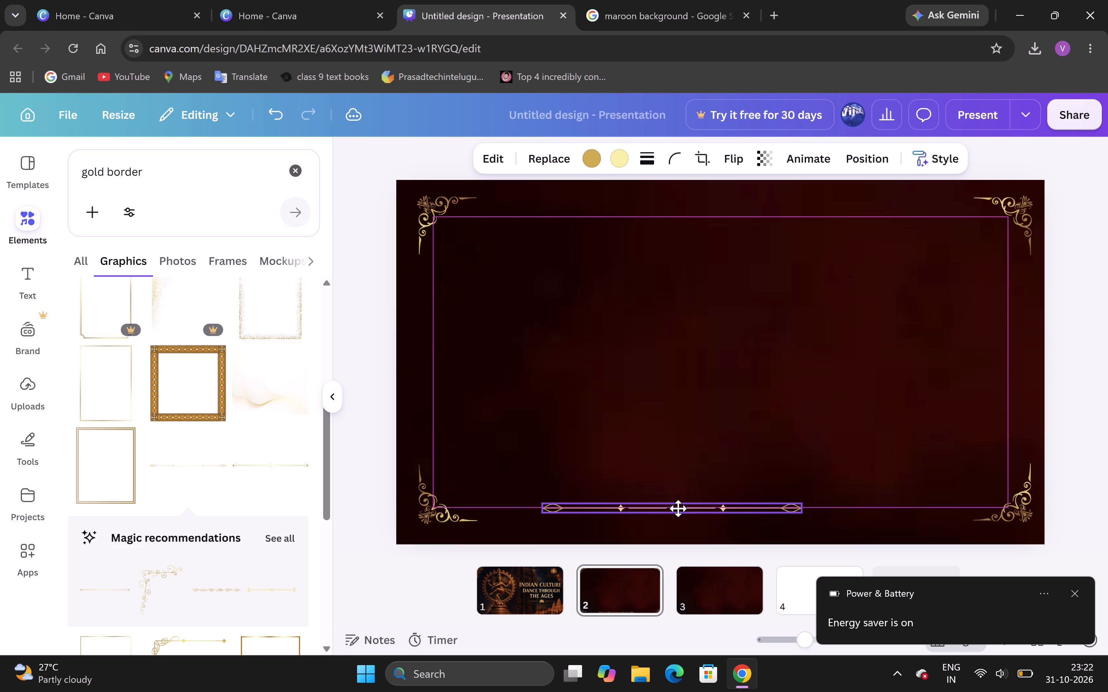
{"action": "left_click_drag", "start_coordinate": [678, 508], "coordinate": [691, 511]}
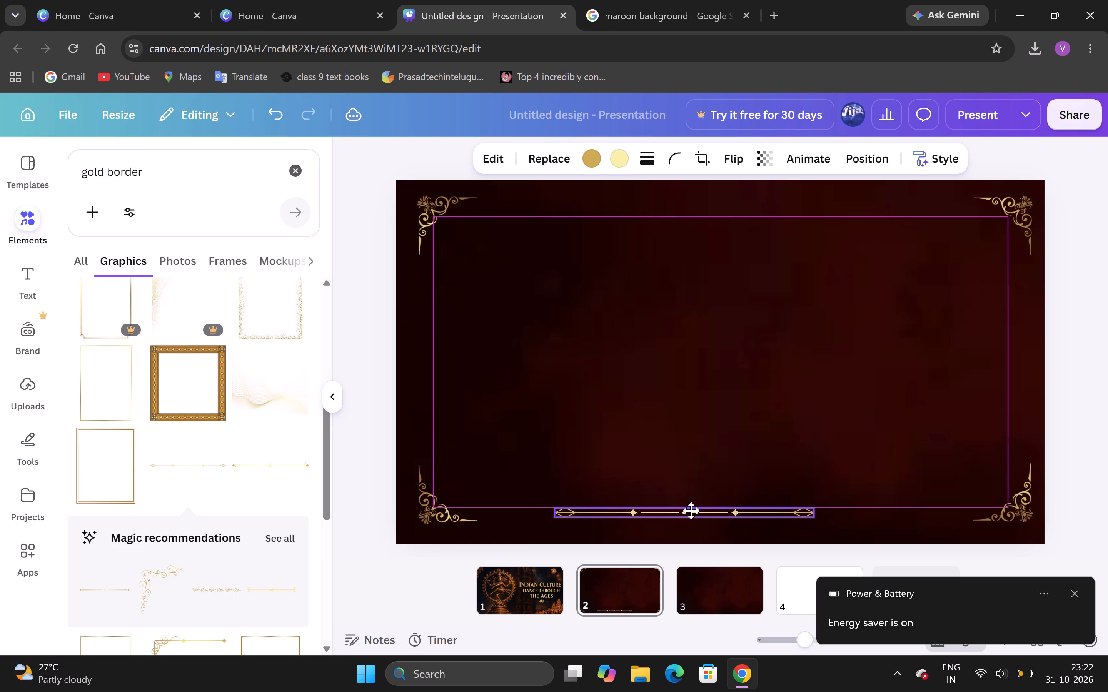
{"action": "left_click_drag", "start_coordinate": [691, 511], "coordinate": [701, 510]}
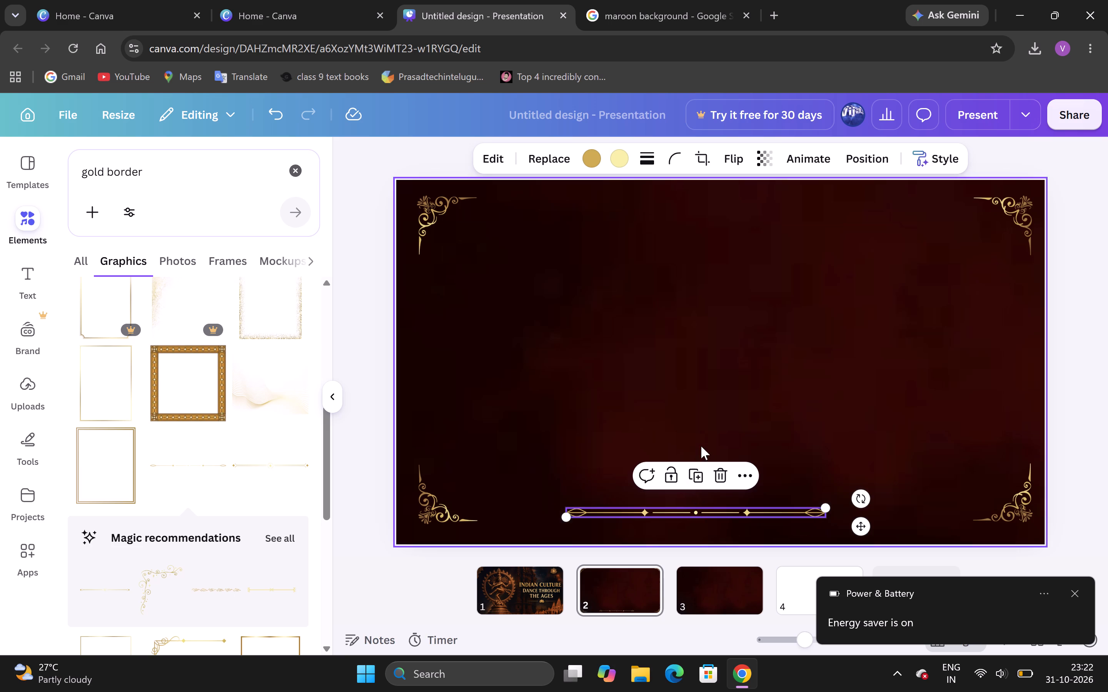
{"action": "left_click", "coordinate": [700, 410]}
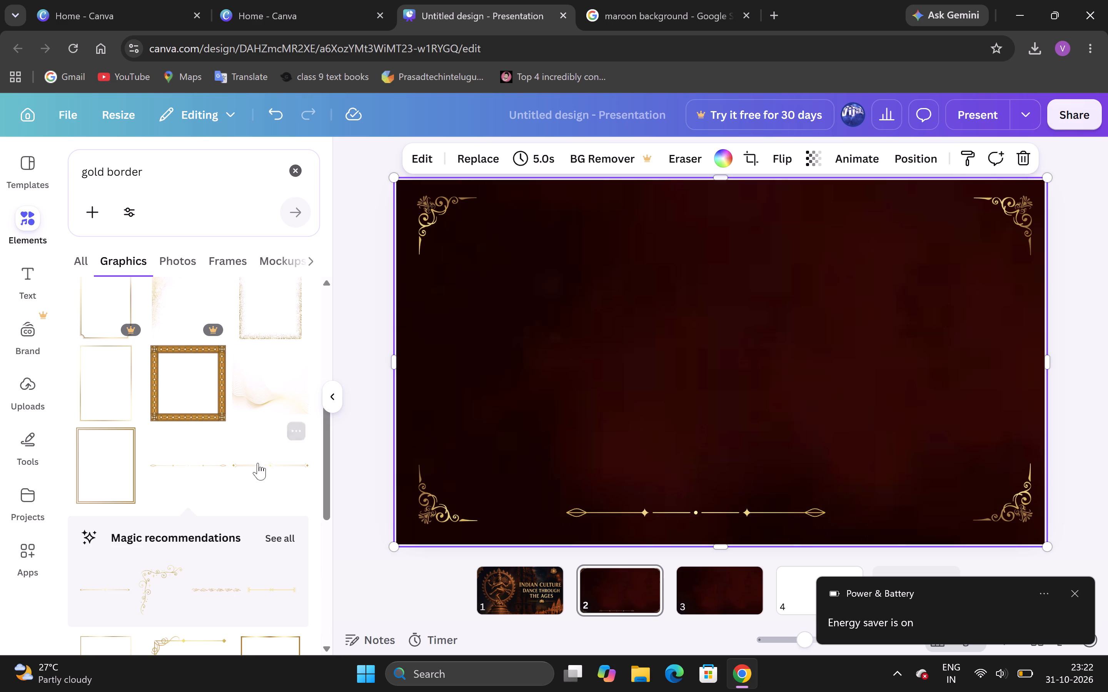
Add the gold double-line divider with a central star medallion and place it between page 2's top corner scrolls.
{"action": "left_click", "coordinate": [277, 463]}
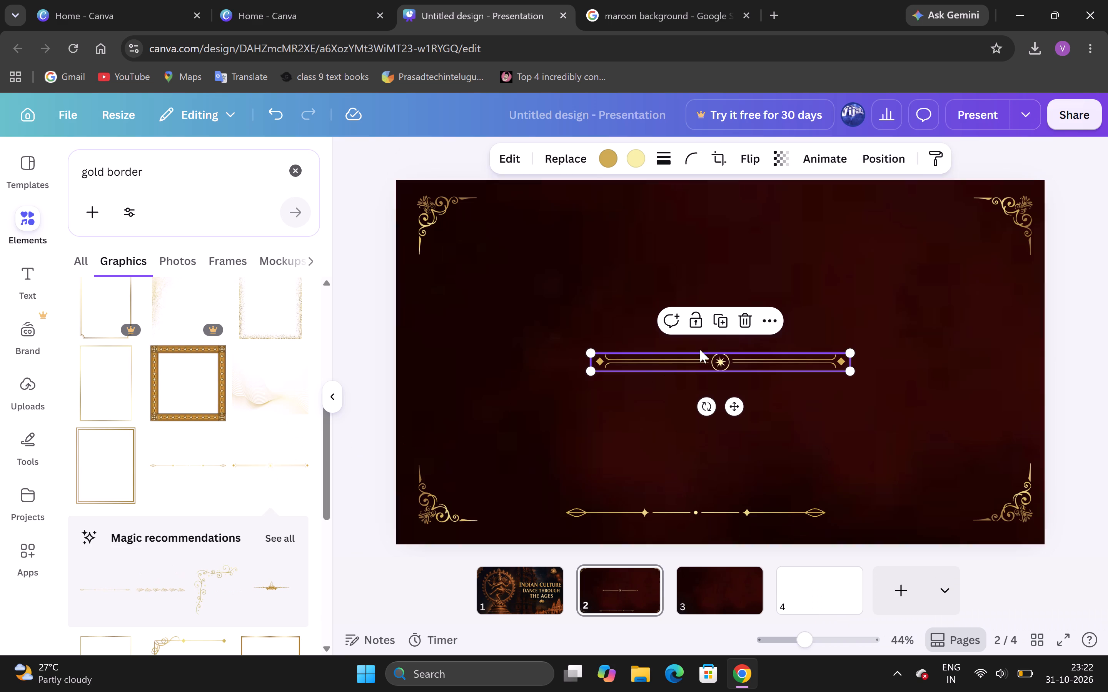
{"action": "left_click_drag", "start_coordinate": [719, 353], "coordinate": [697, 243]}
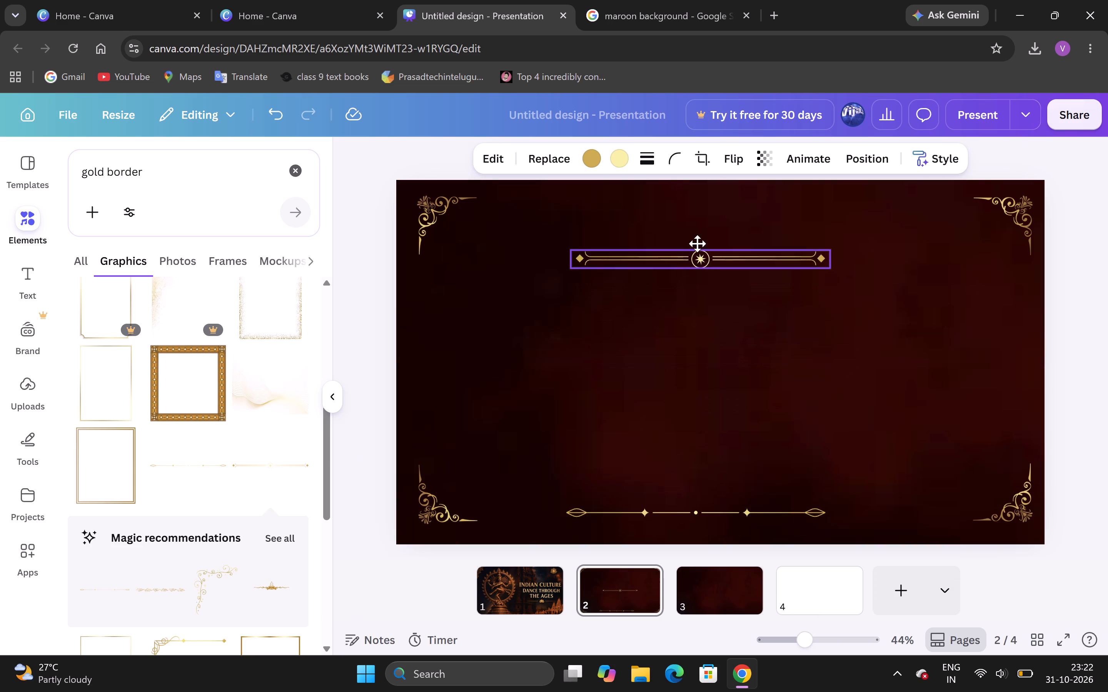
{"action": "left_click_drag", "start_coordinate": [697, 243], "coordinate": [693, 194]}
{"action": "left_click", "coordinate": [668, 326]}
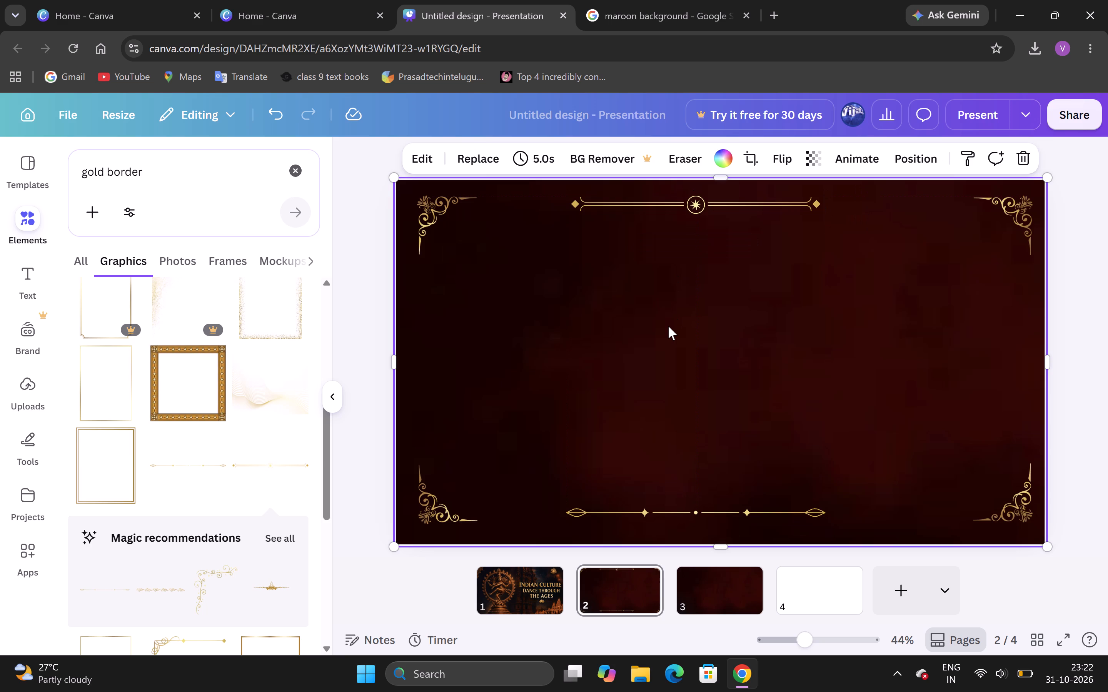
Delete the thin gold diamond divider at the bottom of page 2.
{"action": "left_click", "coordinate": [710, 509]}
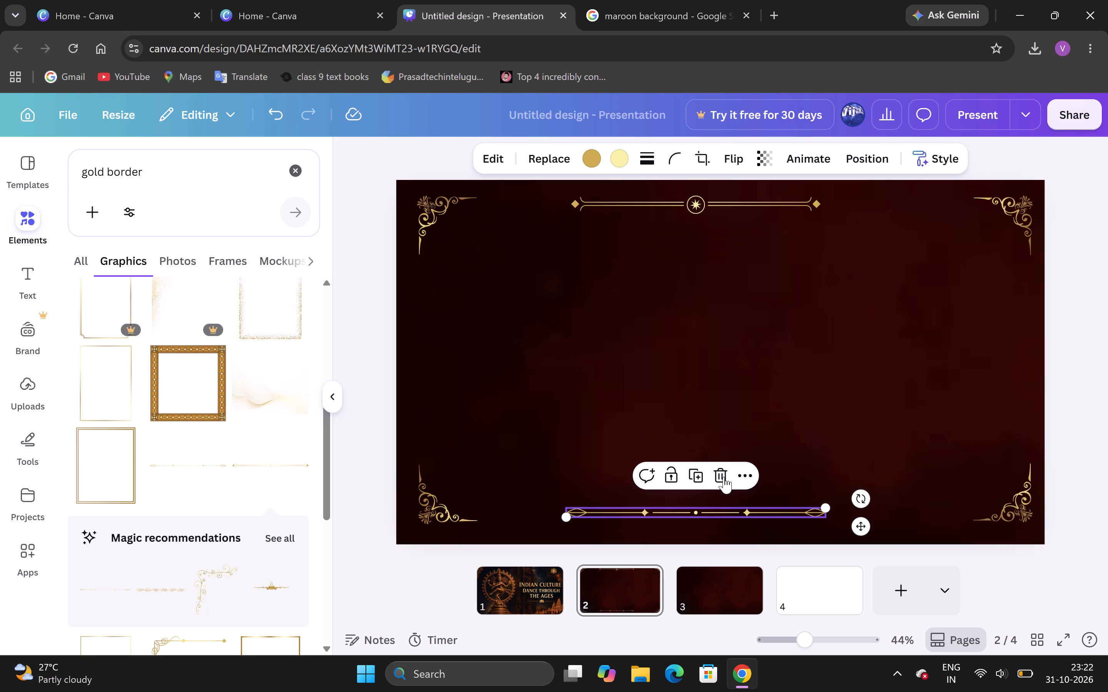
{"action": "left_click", "coordinate": [719, 469]}
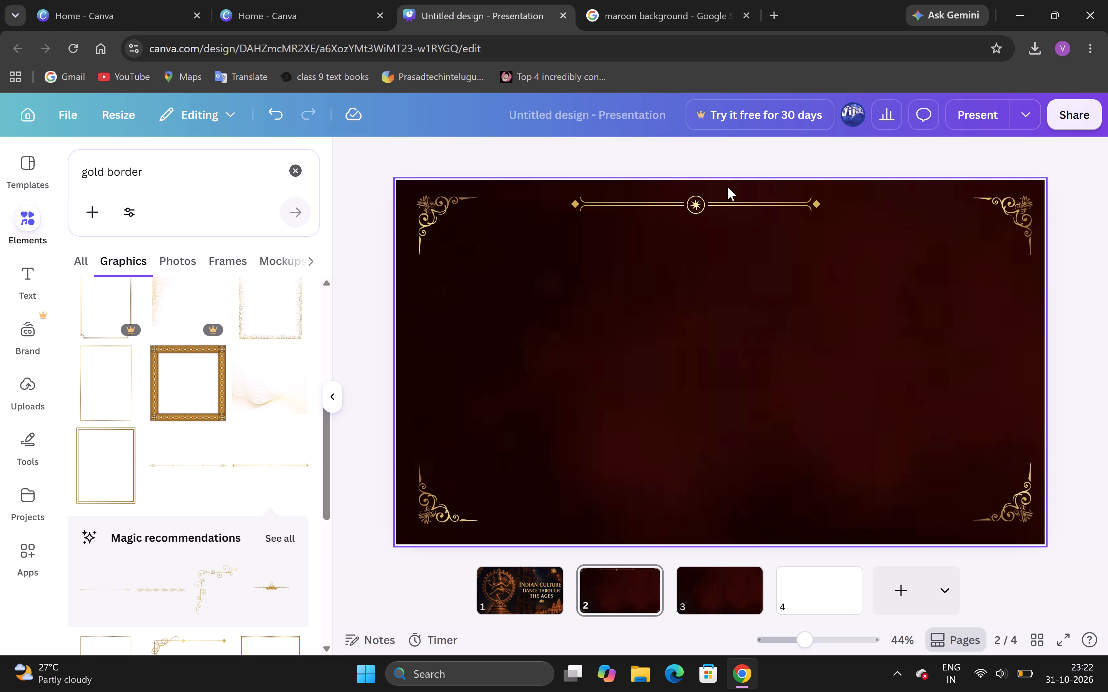
Move the star medallion divider from the top of page 2 to its bottom edge, roughly centred between the corner scrolls.
{"action": "left_click", "coordinate": [728, 196]}
{"action": "left_click_drag", "start_coordinate": [728, 196], "coordinate": [744, 455]}
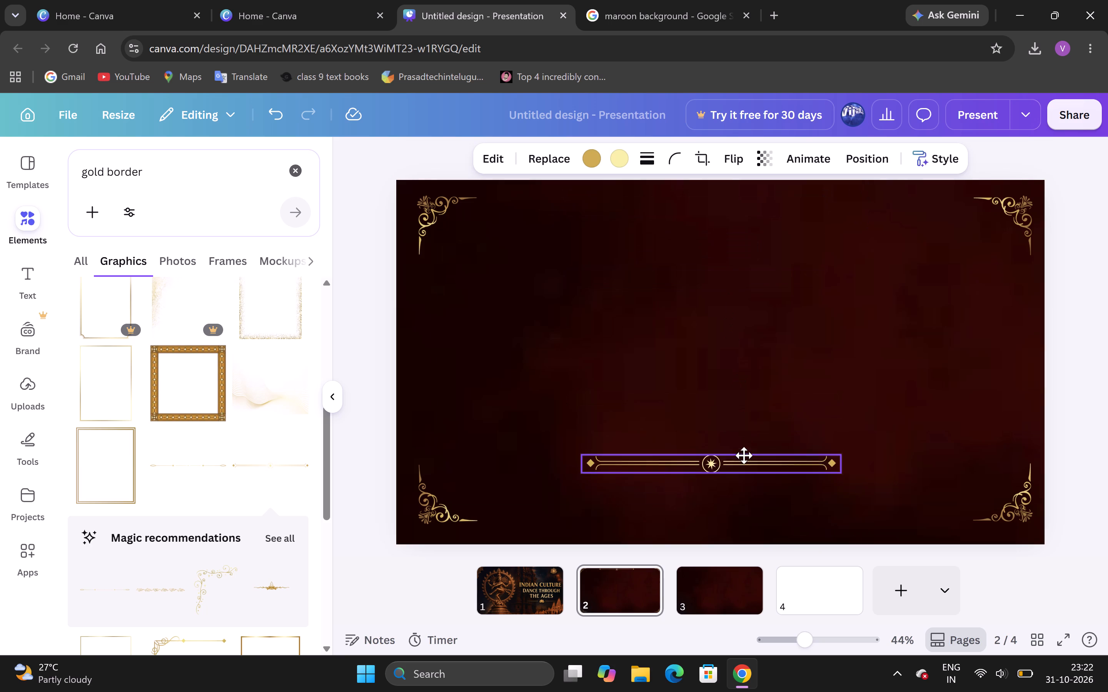
{"action": "left_click_drag", "start_coordinate": [744, 455], "coordinate": [744, 498]}
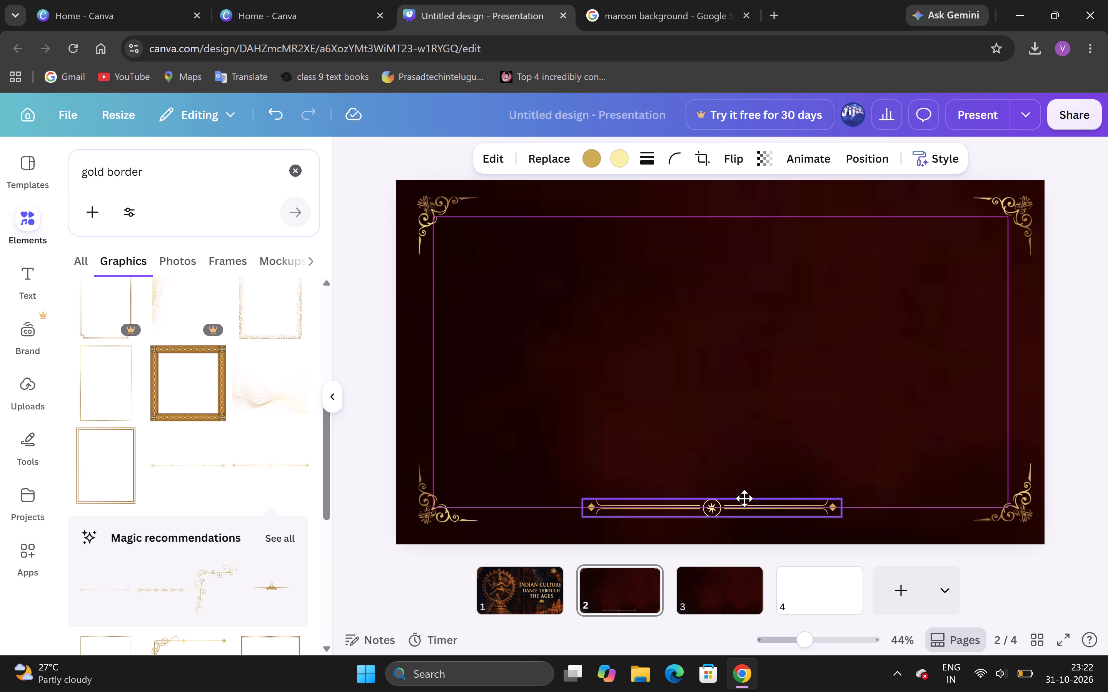
{"action": "left_click_drag", "start_coordinate": [744, 498], "coordinate": [745, 501]}
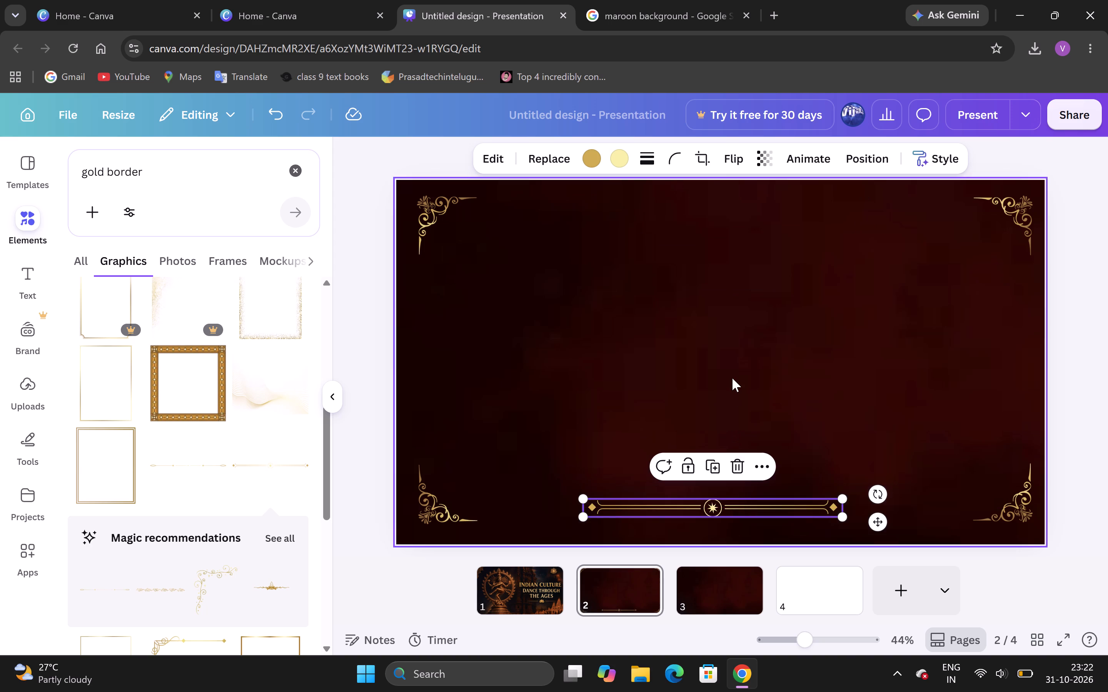
{"action": "left_click", "coordinate": [732, 378]}
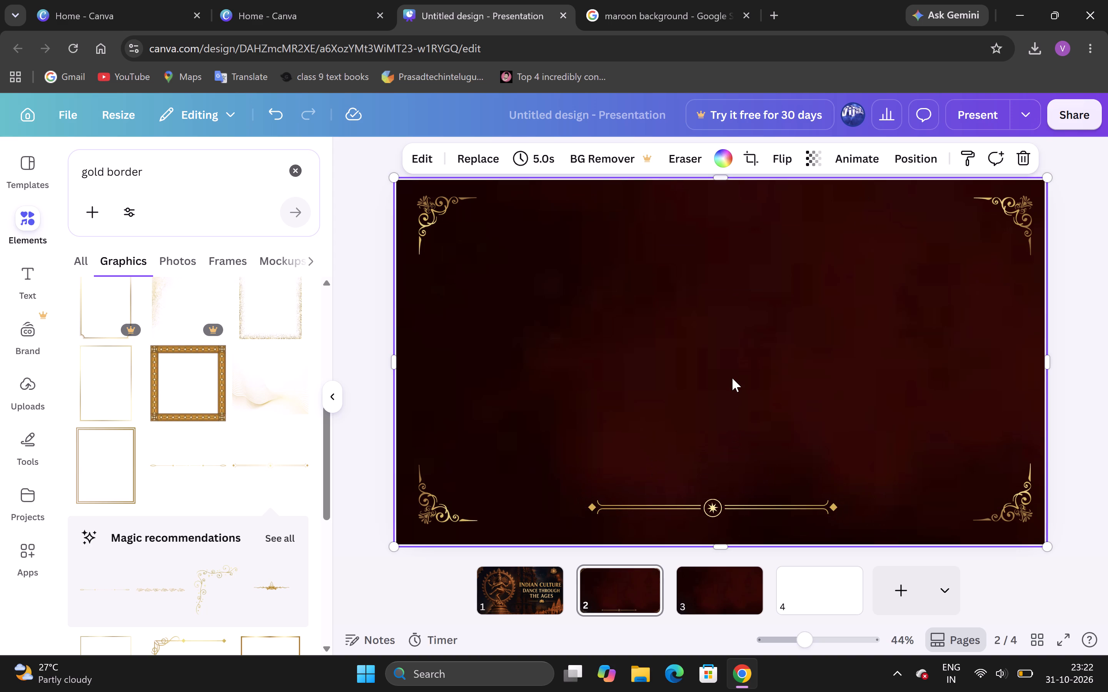
{"action": "left_click", "coordinate": [732, 378]}
{"action": "left_click", "coordinate": [713, 505]}
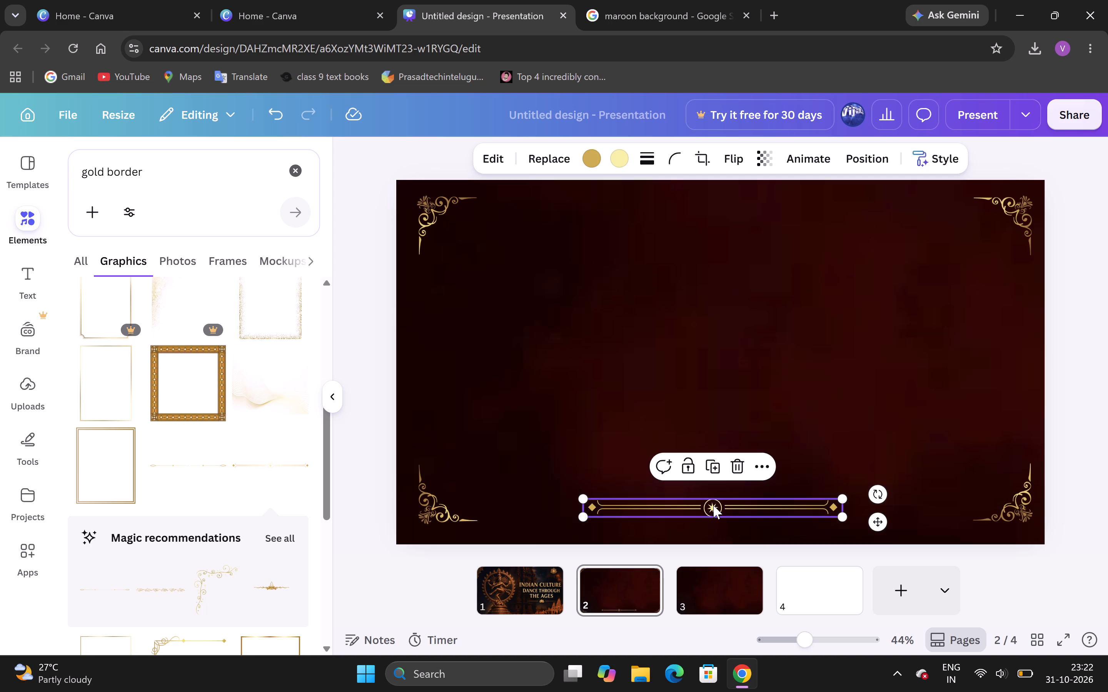
{"action": "left_click_drag", "start_coordinate": [713, 505], "coordinate": [708, 514]}
{"action": "left_click", "coordinate": [711, 436]}
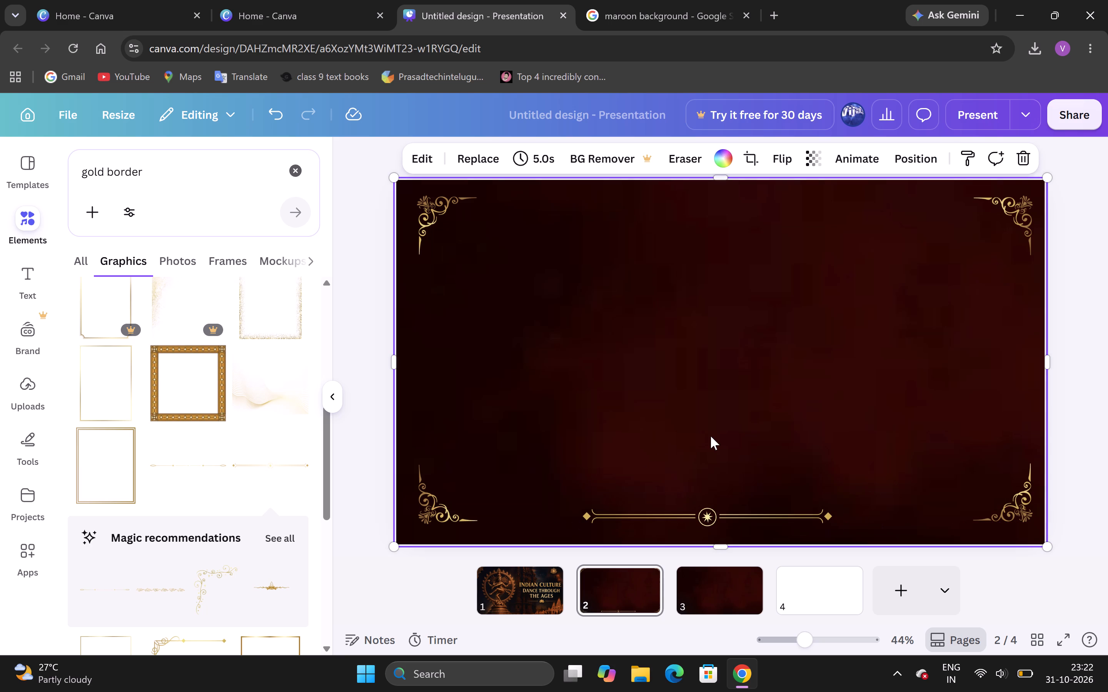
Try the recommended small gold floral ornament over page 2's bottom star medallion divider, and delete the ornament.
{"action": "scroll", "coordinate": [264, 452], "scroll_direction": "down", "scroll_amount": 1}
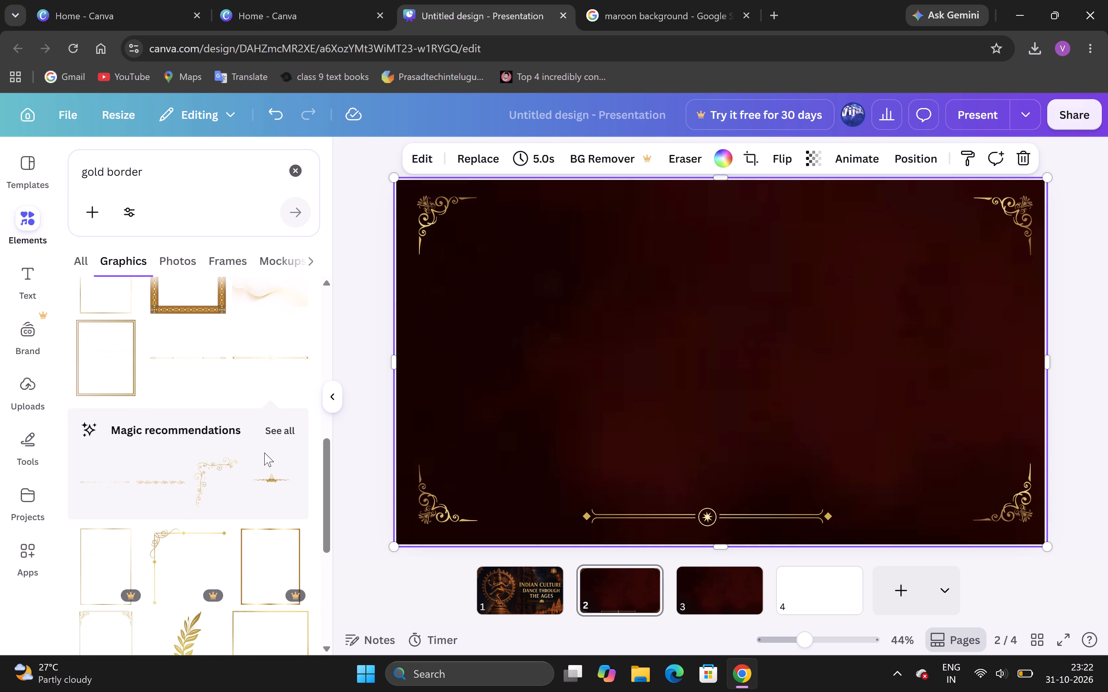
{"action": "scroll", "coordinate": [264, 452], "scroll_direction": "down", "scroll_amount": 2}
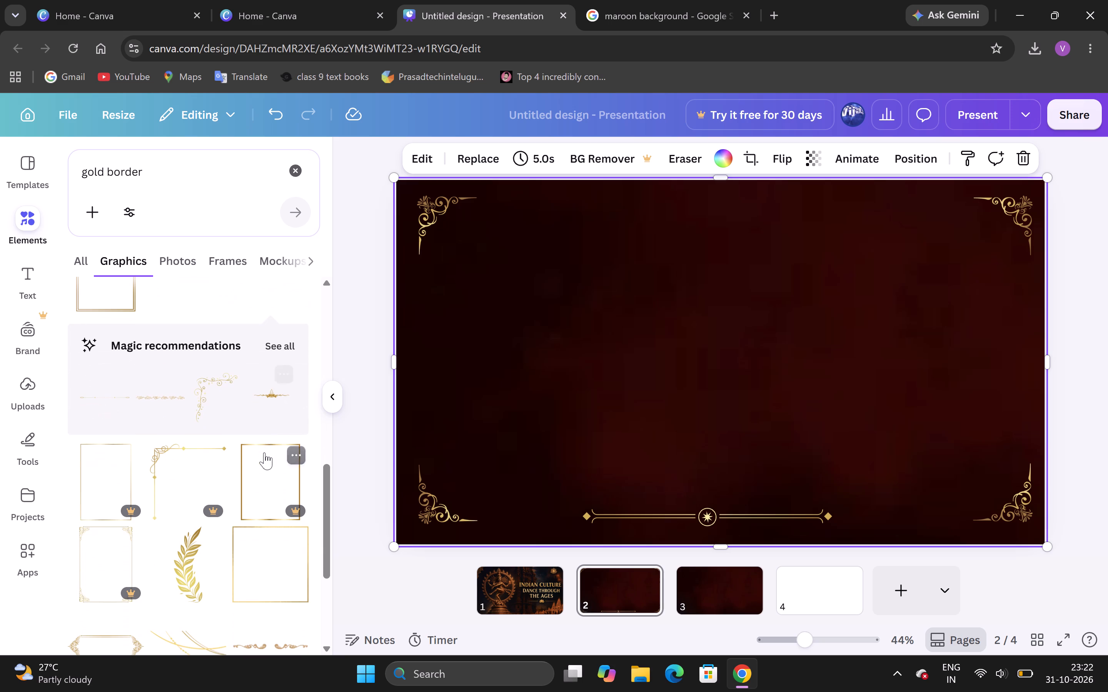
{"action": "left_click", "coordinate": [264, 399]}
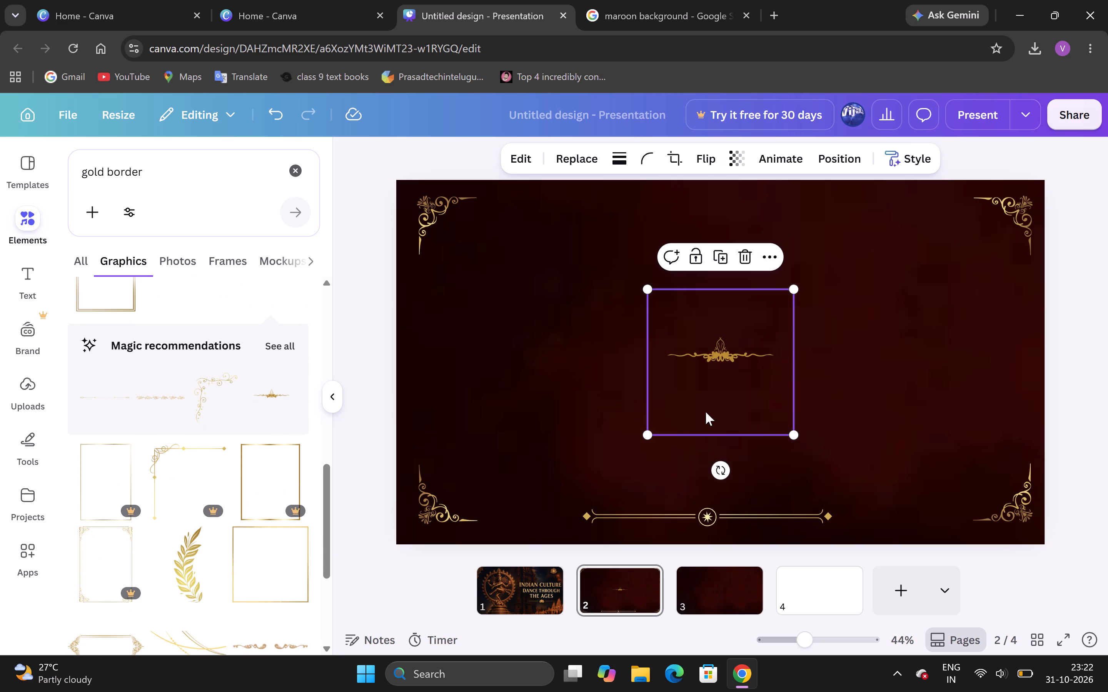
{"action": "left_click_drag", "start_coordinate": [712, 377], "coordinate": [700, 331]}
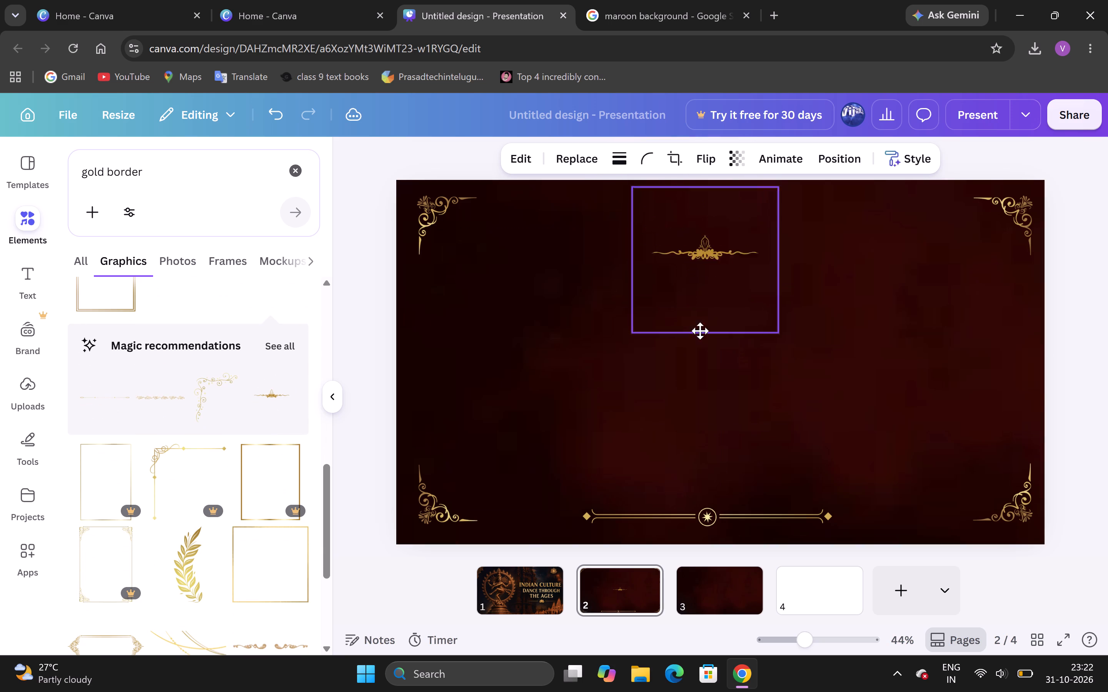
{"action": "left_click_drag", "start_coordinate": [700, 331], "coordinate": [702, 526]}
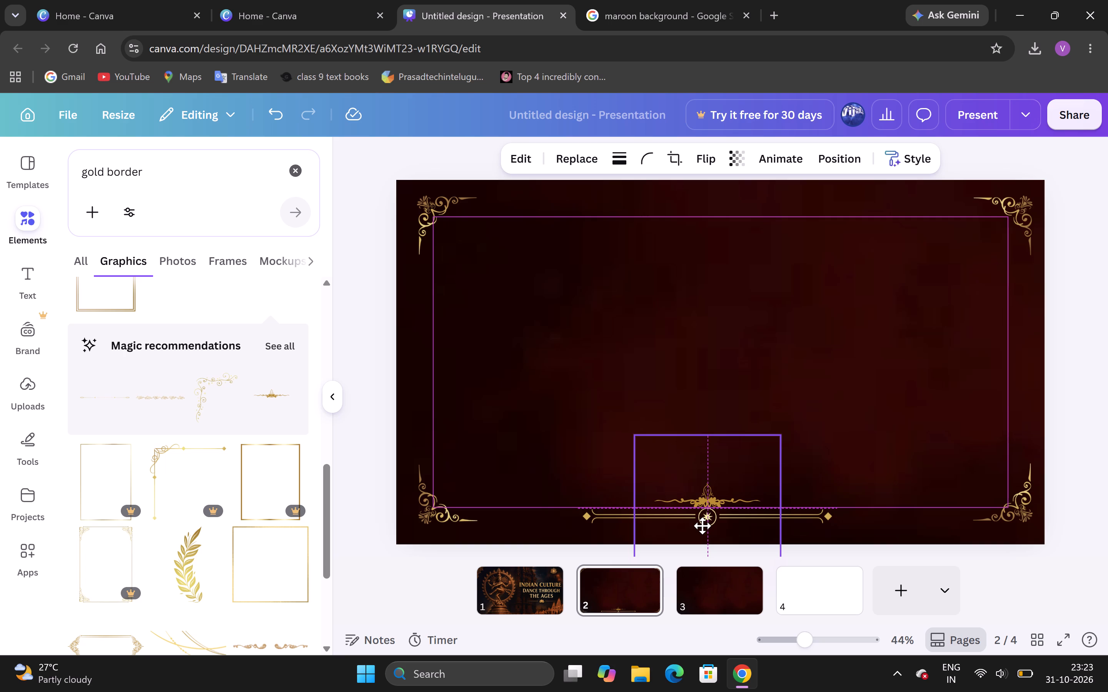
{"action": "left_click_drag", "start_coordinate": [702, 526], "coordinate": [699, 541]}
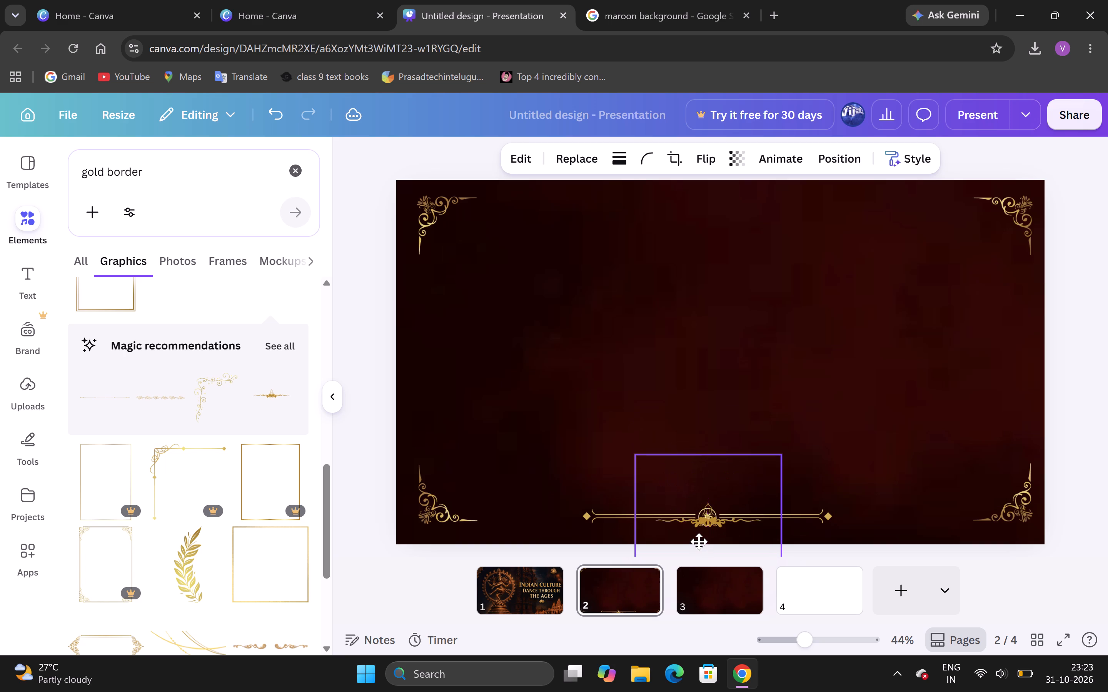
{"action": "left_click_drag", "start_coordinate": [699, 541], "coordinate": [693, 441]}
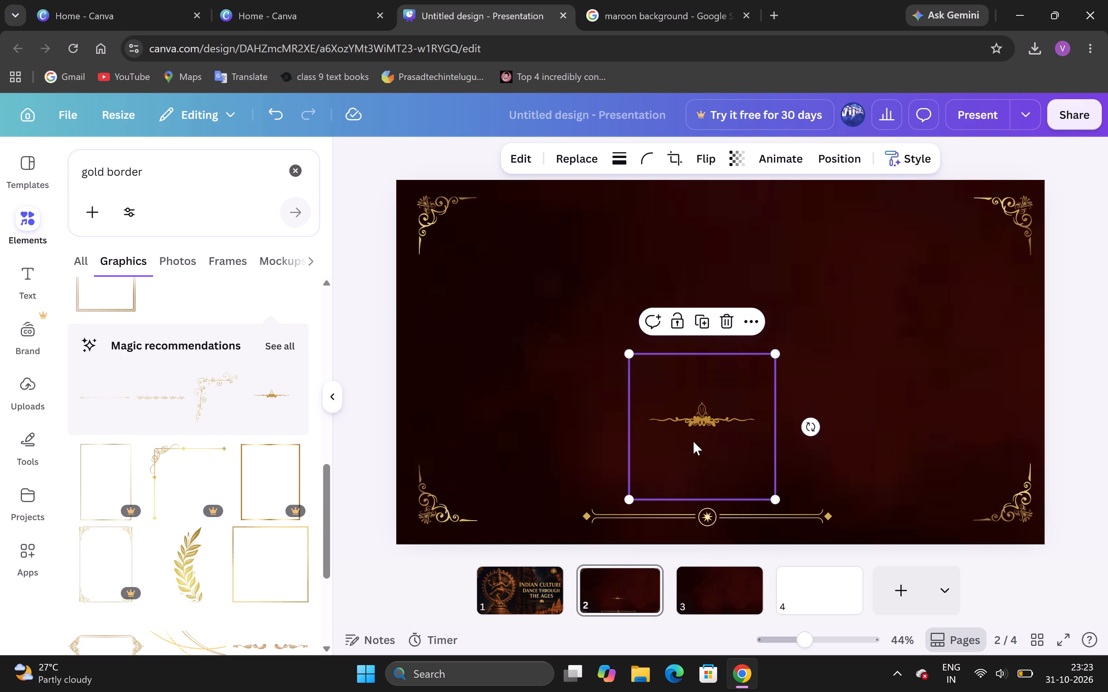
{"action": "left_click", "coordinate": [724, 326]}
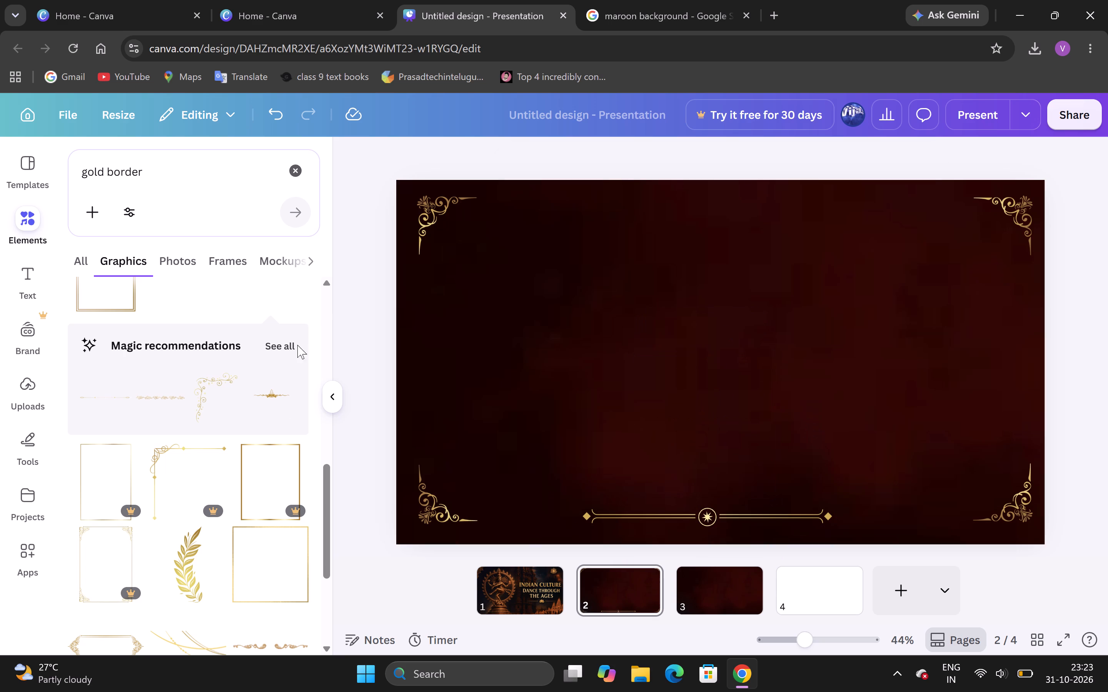
Browse further through the gold border graphics and add the divider with mirrored leafy swirls to page 2.
{"action": "scroll", "coordinate": [250, 402], "scroll_direction": "left", "scroll_amount": 1}
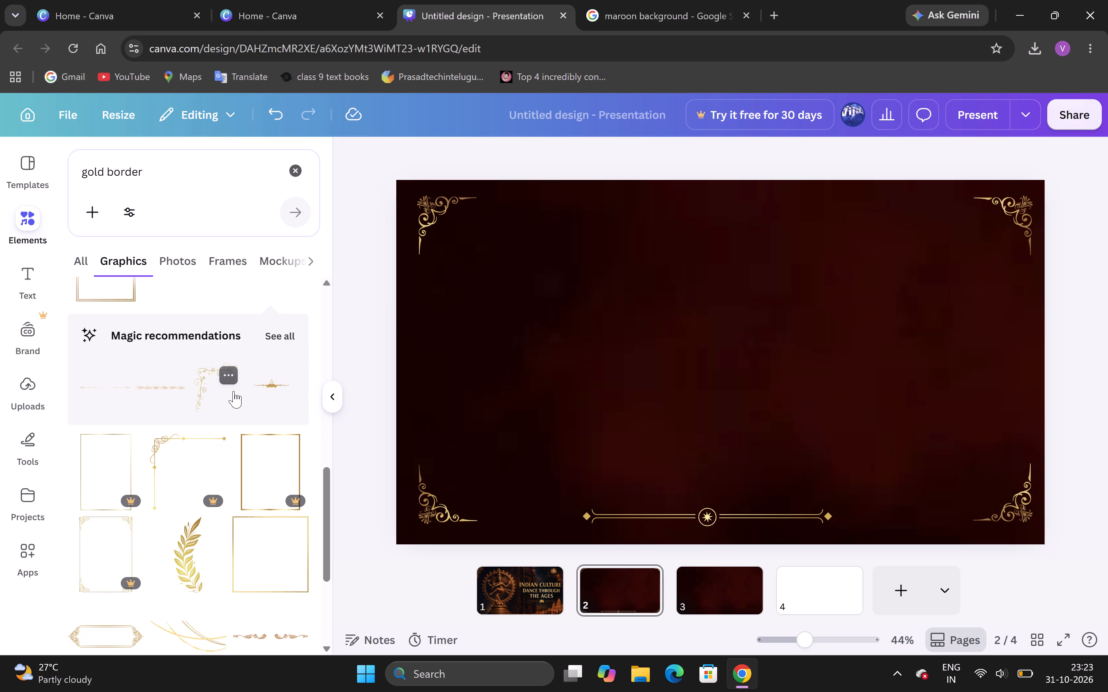
{"action": "scroll", "coordinate": [233, 392], "scroll_direction": "down", "scroll_amount": 1}
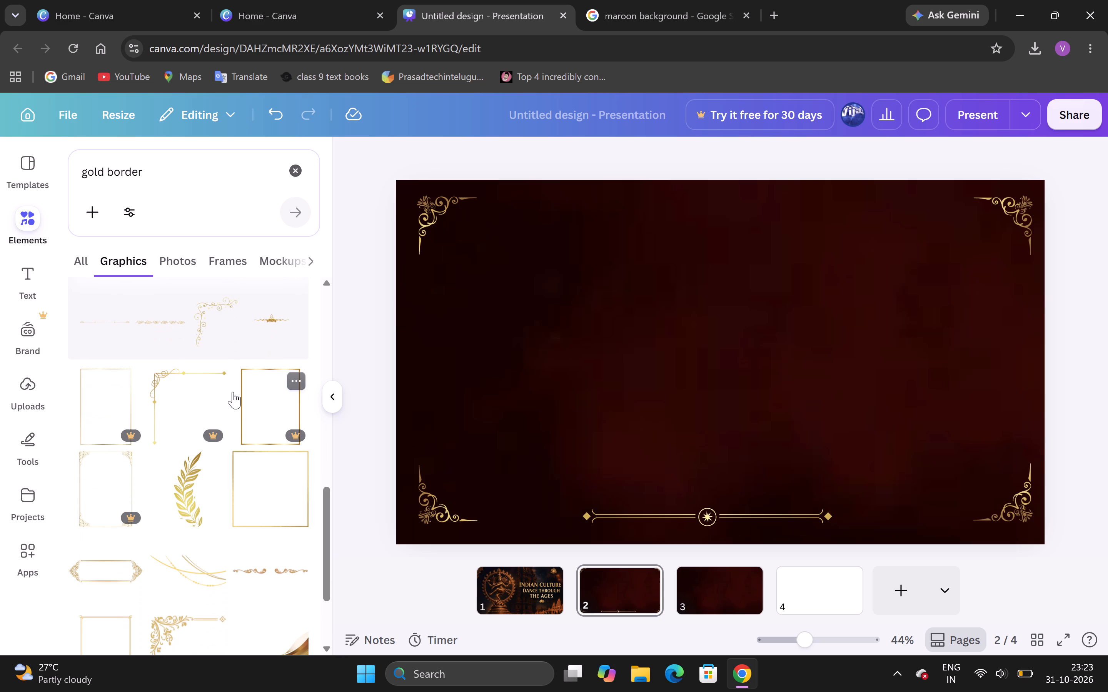
{"action": "scroll", "coordinate": [233, 392], "scroll_direction": "down", "scroll_amount": 2}
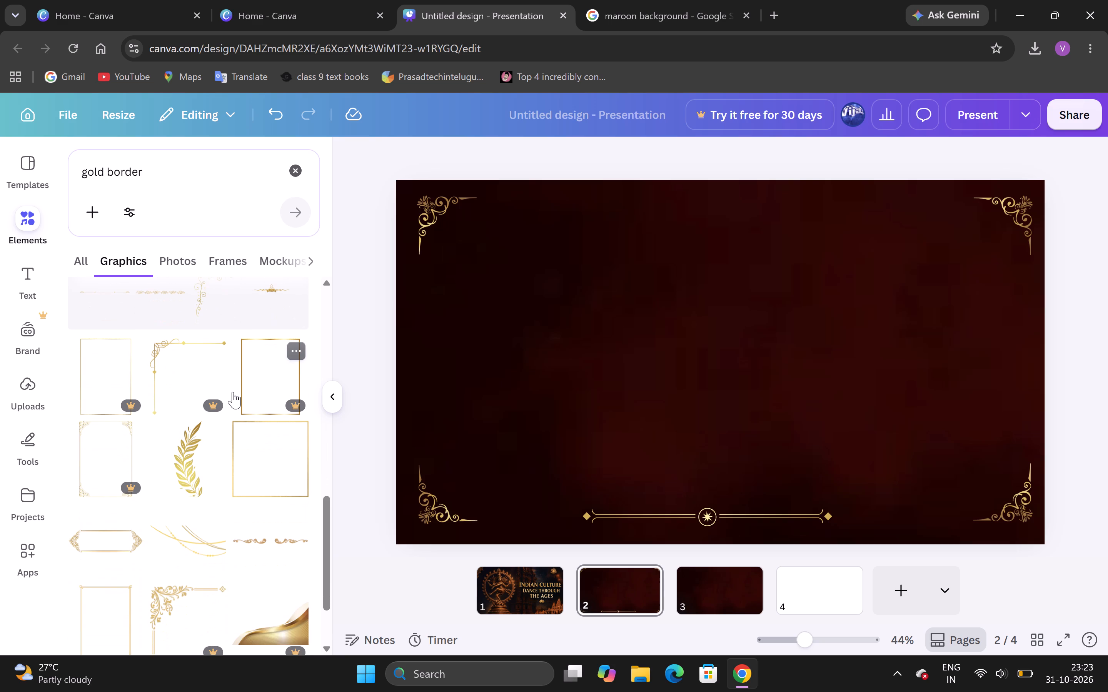
{"action": "scroll", "coordinate": [233, 392], "scroll_direction": "down", "scroll_amount": 1}
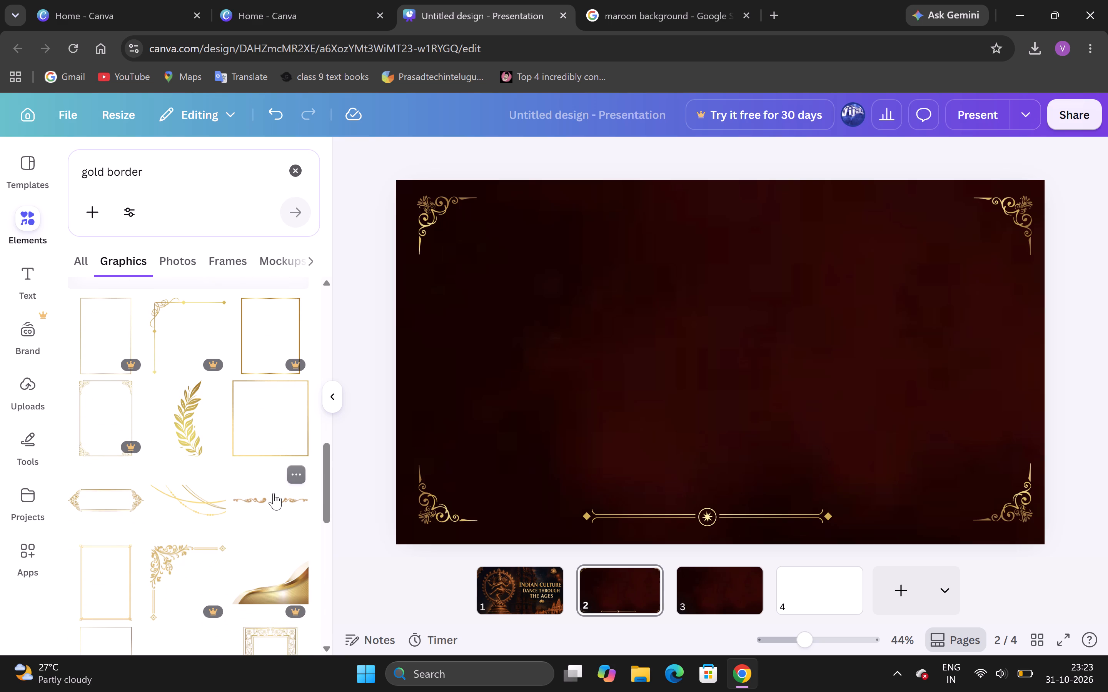
{"action": "left_click", "coordinate": [274, 493]}
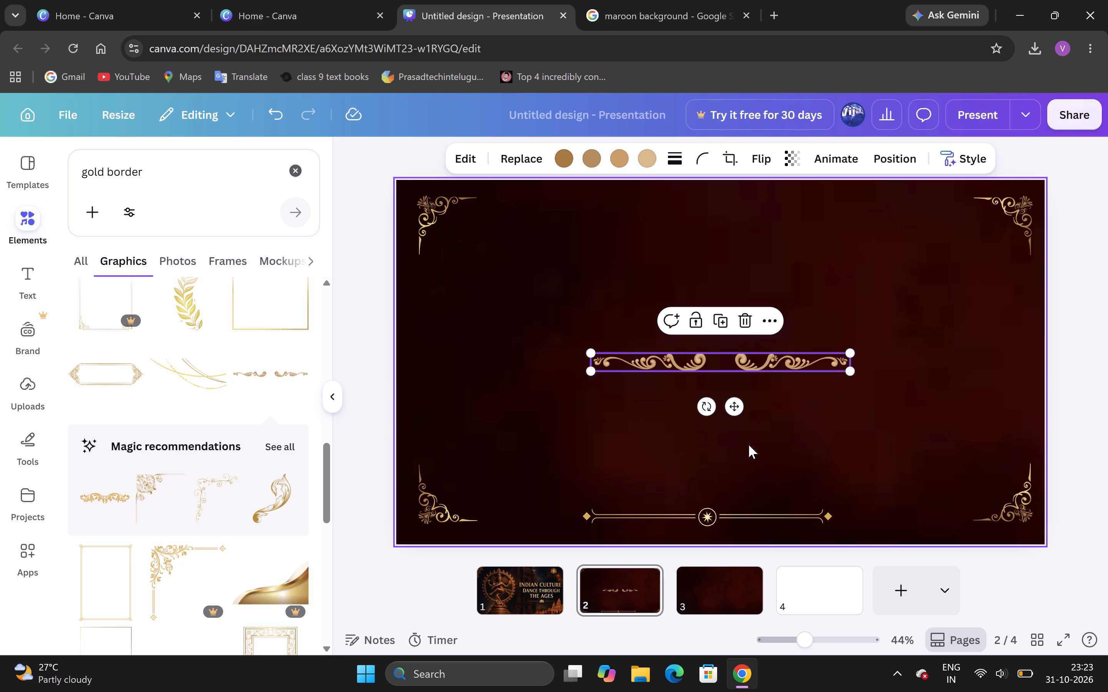
Delete the star medallion divider at the bottom of page 2.
{"action": "left_click", "coordinate": [706, 516]}
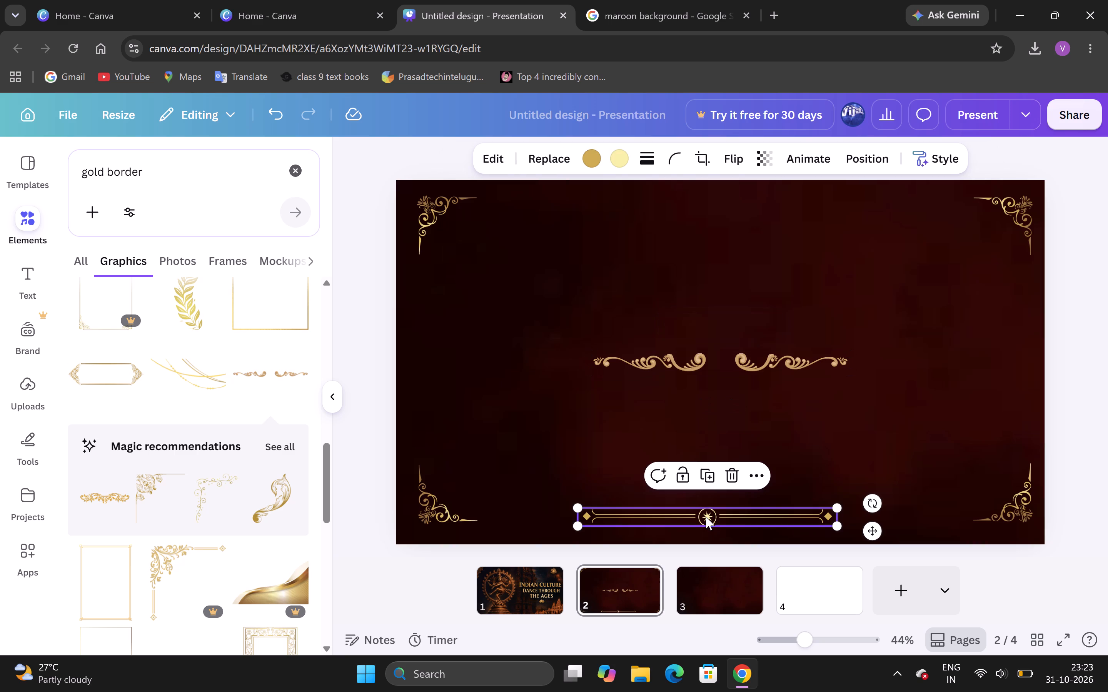
{"action": "left_click", "coordinate": [731, 480]}
Try the mirrored leafy swirl divider at page 2's bottom edge, shrunk to about two-thirds of its width, and delete it.
{"action": "left_click", "coordinate": [743, 369]}
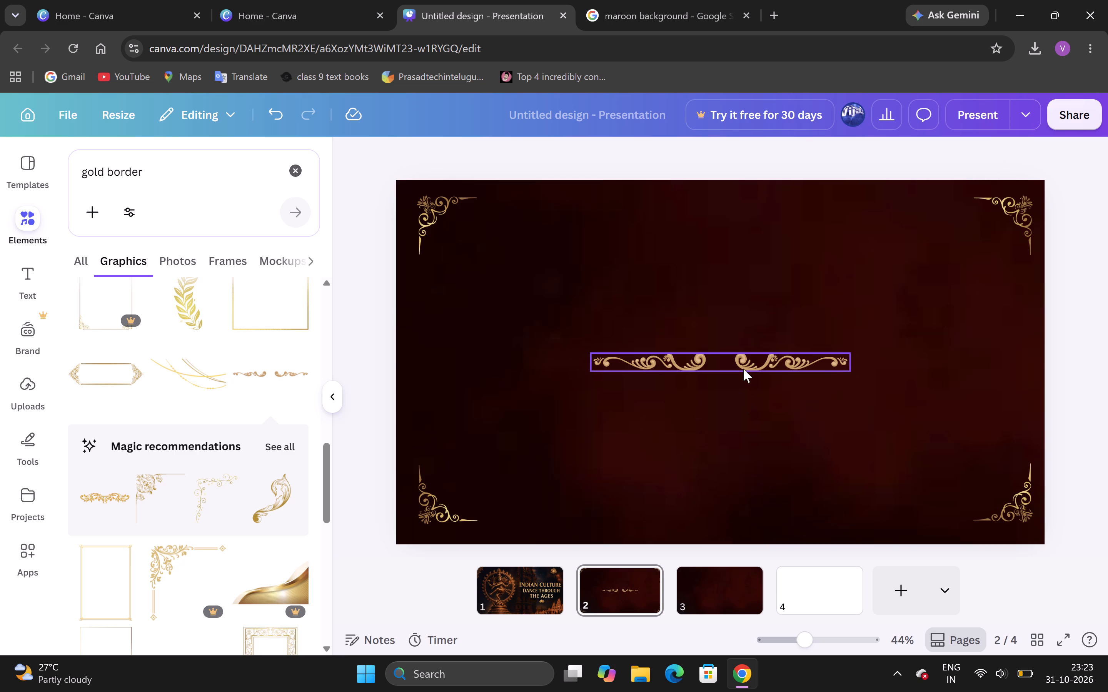
{"action": "left_click_drag", "start_coordinate": [743, 369], "coordinate": [733, 515]}
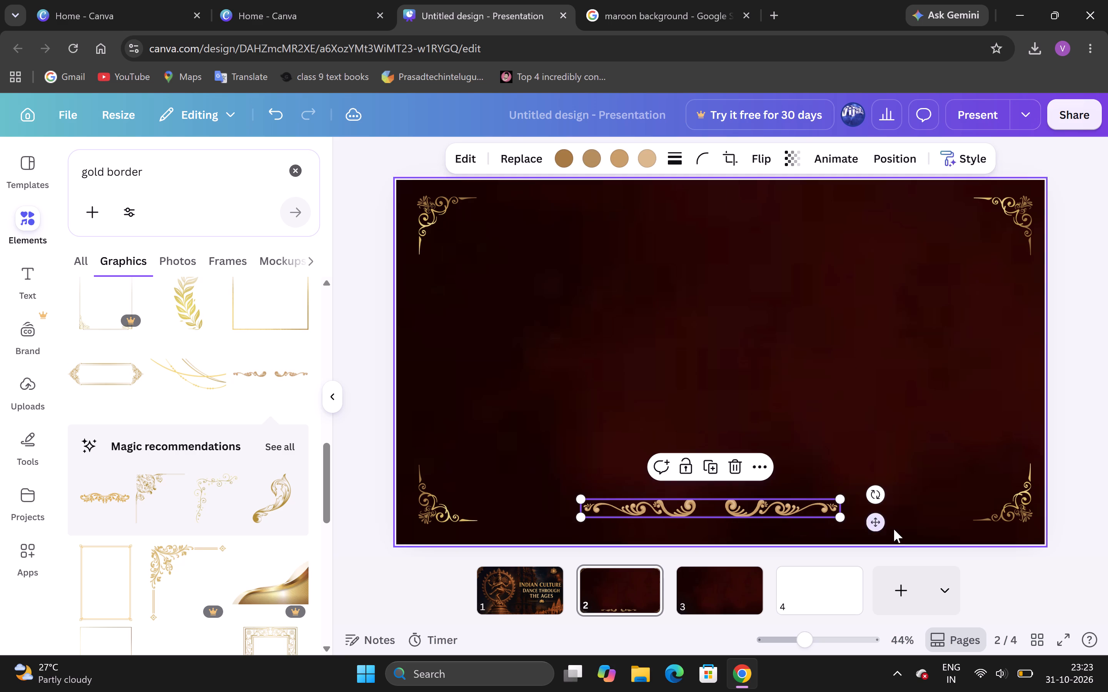
{"action": "left_click_drag", "start_coordinate": [874, 529], "coordinate": [871, 527]}
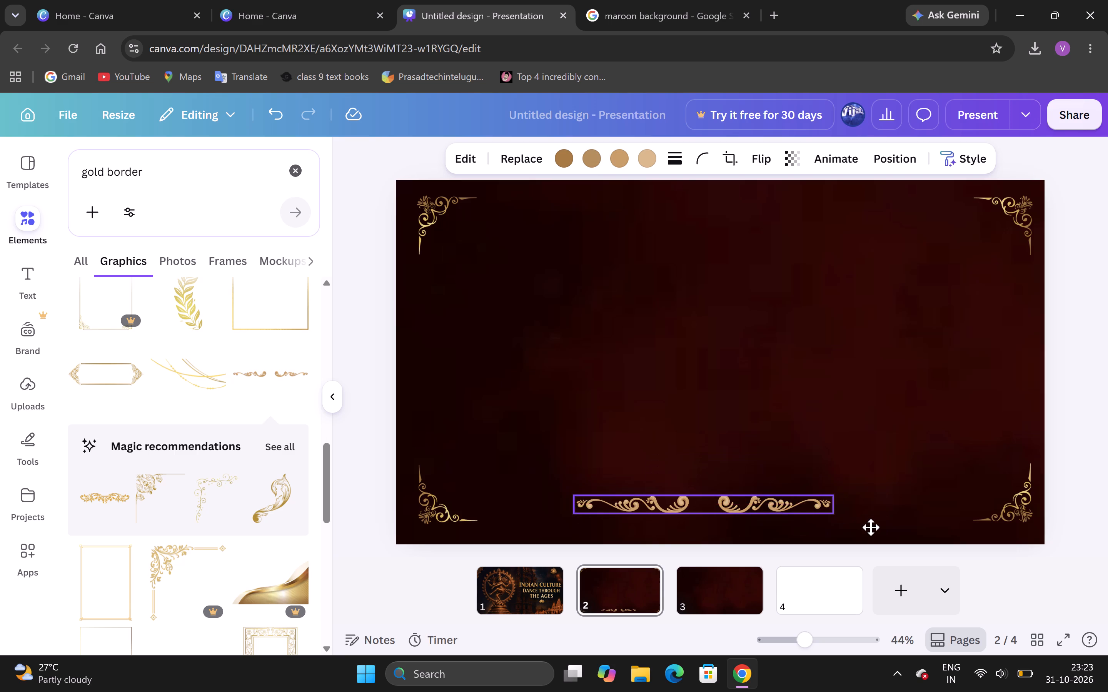
{"action": "left_click_drag", "start_coordinate": [871, 527], "coordinate": [881, 532]}
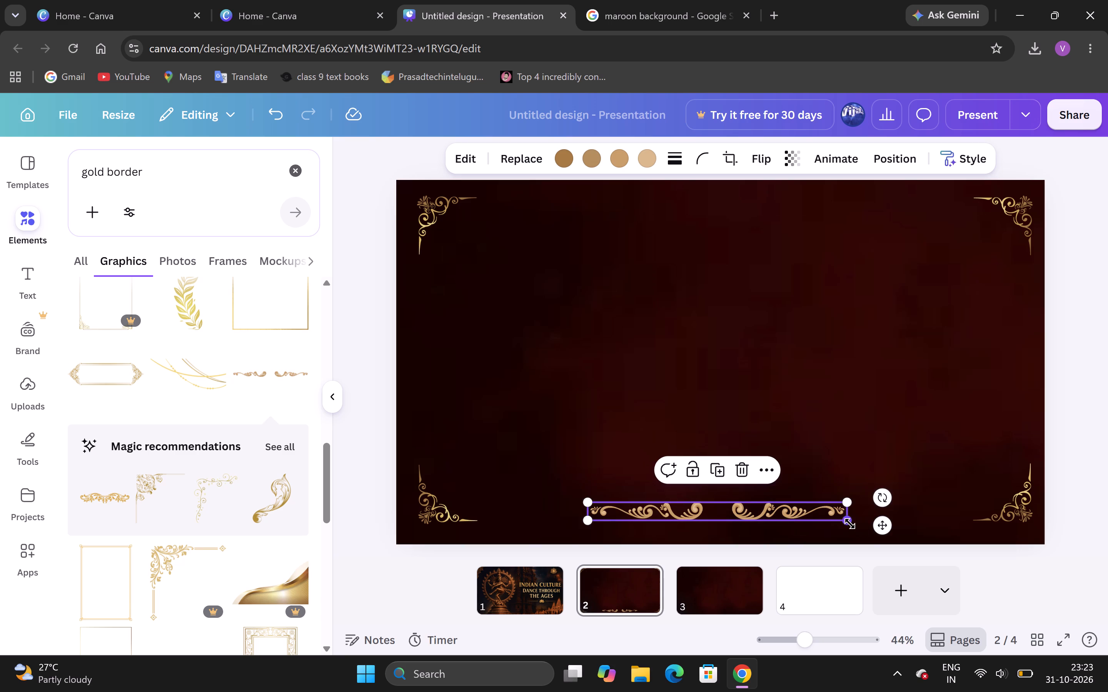
{"action": "left_click_drag", "start_coordinate": [850, 524], "coordinate": [759, 511]}
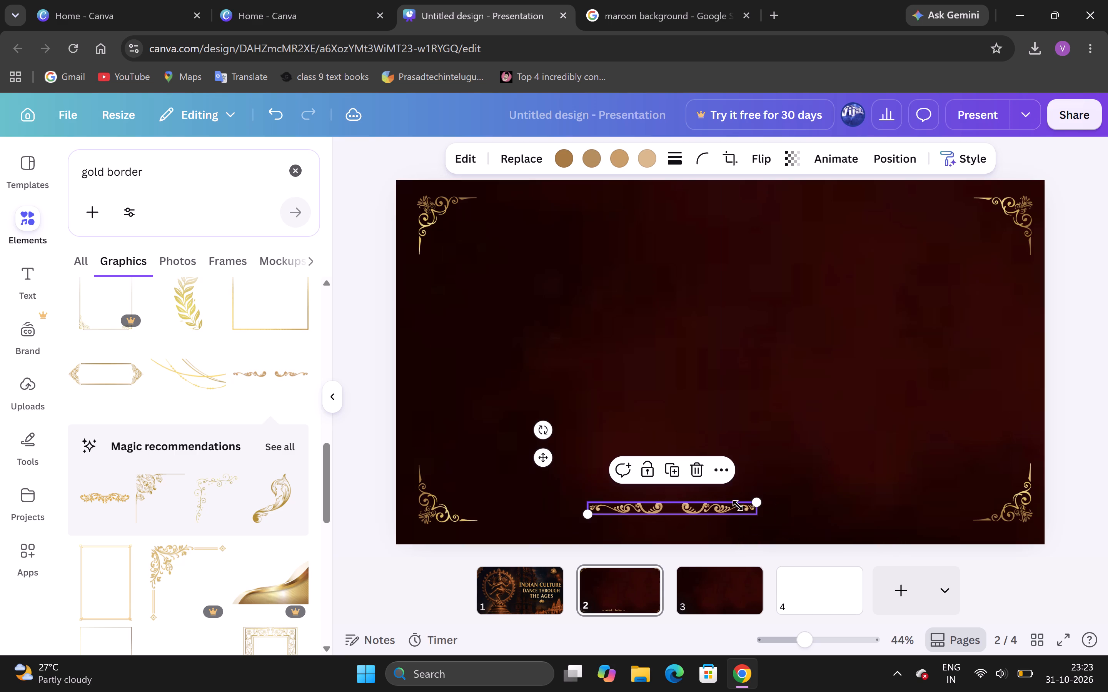
{"action": "left_click_drag", "start_coordinate": [650, 497], "coordinate": [658, 512]}
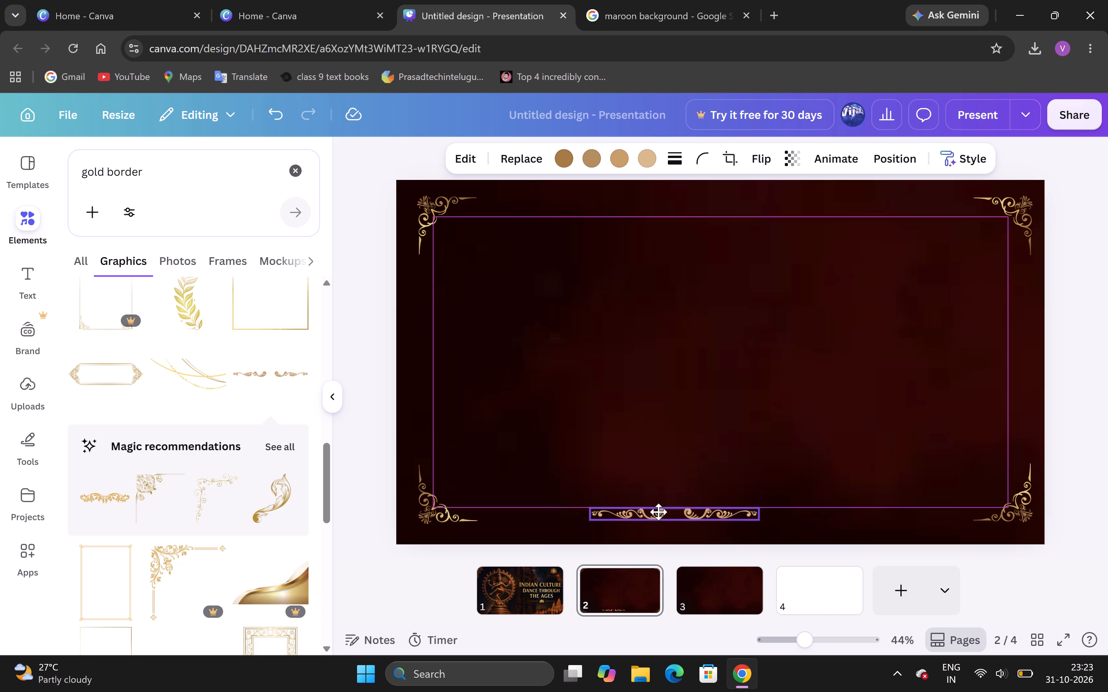
{"action": "left_click_drag", "start_coordinate": [658, 512], "coordinate": [662, 508]}
{"action": "left_click", "coordinate": [718, 475]}
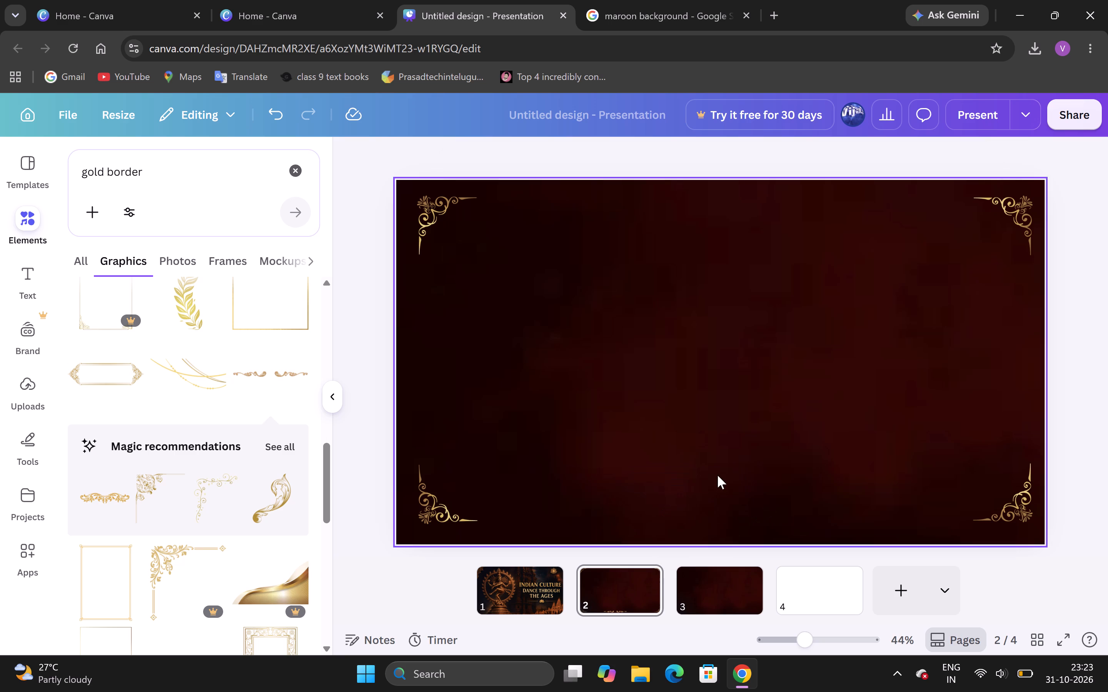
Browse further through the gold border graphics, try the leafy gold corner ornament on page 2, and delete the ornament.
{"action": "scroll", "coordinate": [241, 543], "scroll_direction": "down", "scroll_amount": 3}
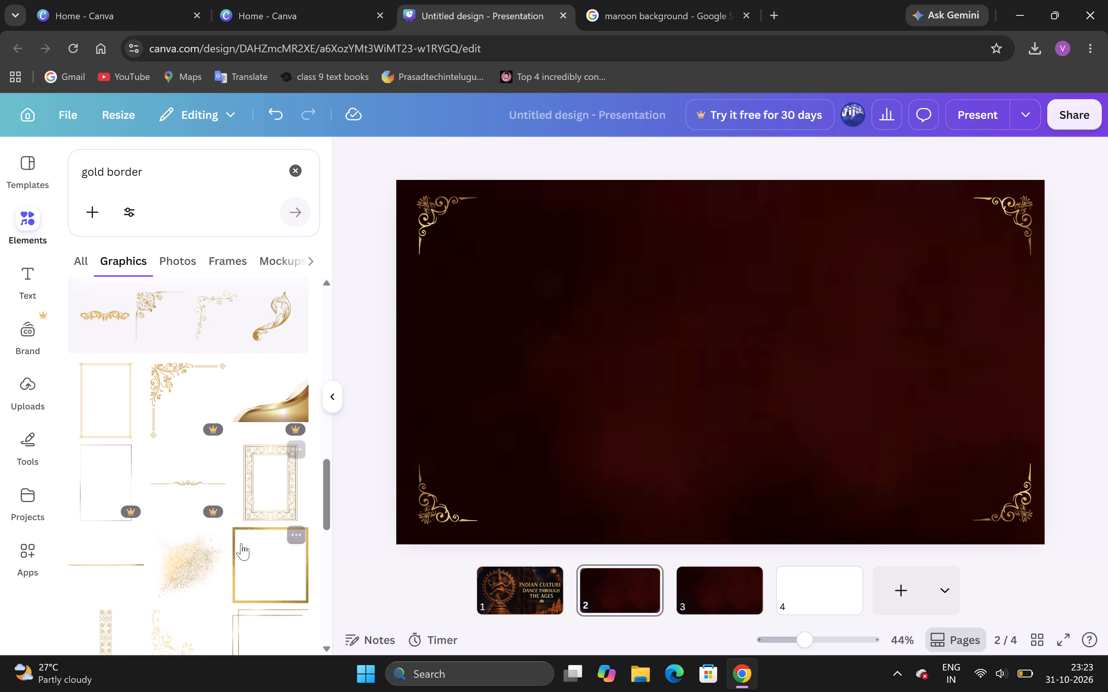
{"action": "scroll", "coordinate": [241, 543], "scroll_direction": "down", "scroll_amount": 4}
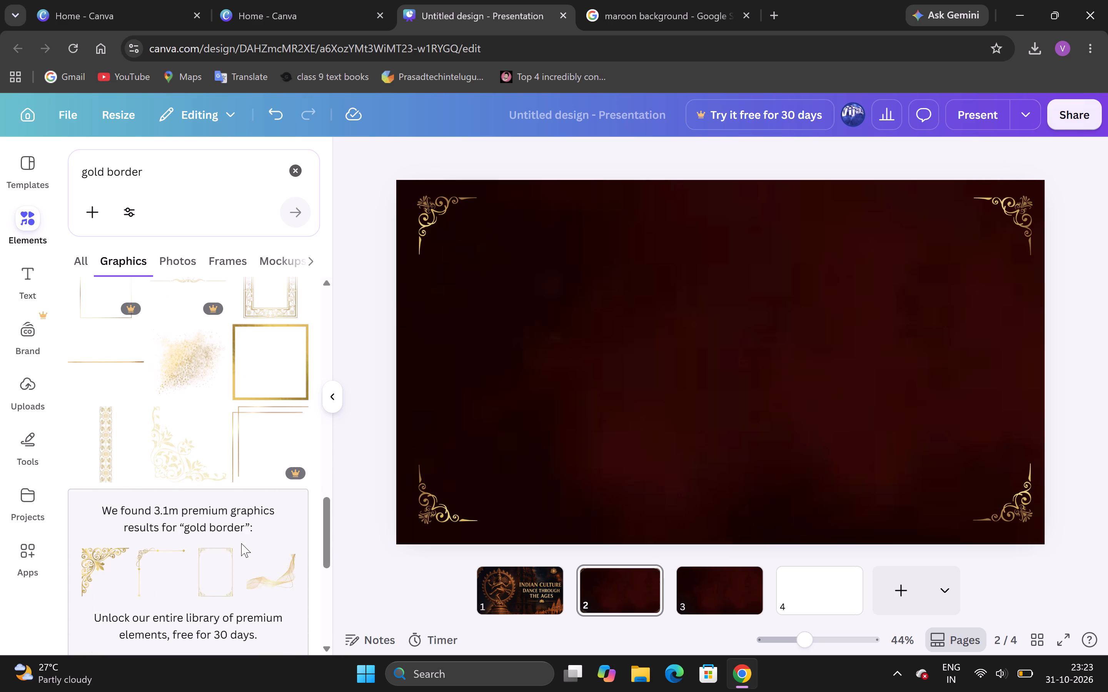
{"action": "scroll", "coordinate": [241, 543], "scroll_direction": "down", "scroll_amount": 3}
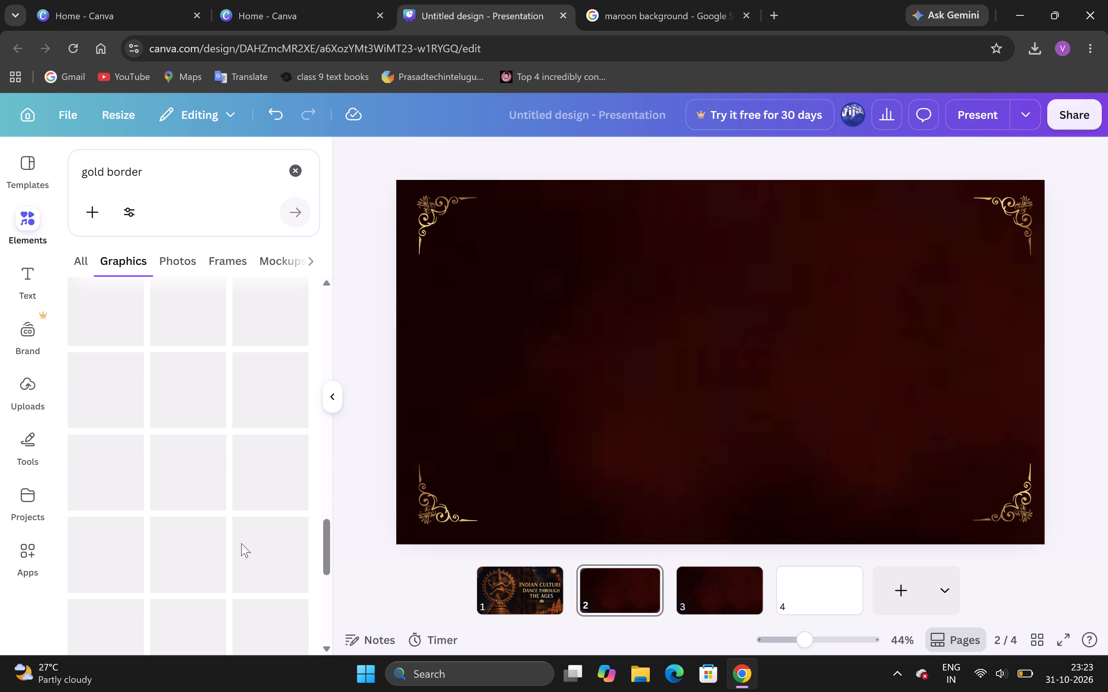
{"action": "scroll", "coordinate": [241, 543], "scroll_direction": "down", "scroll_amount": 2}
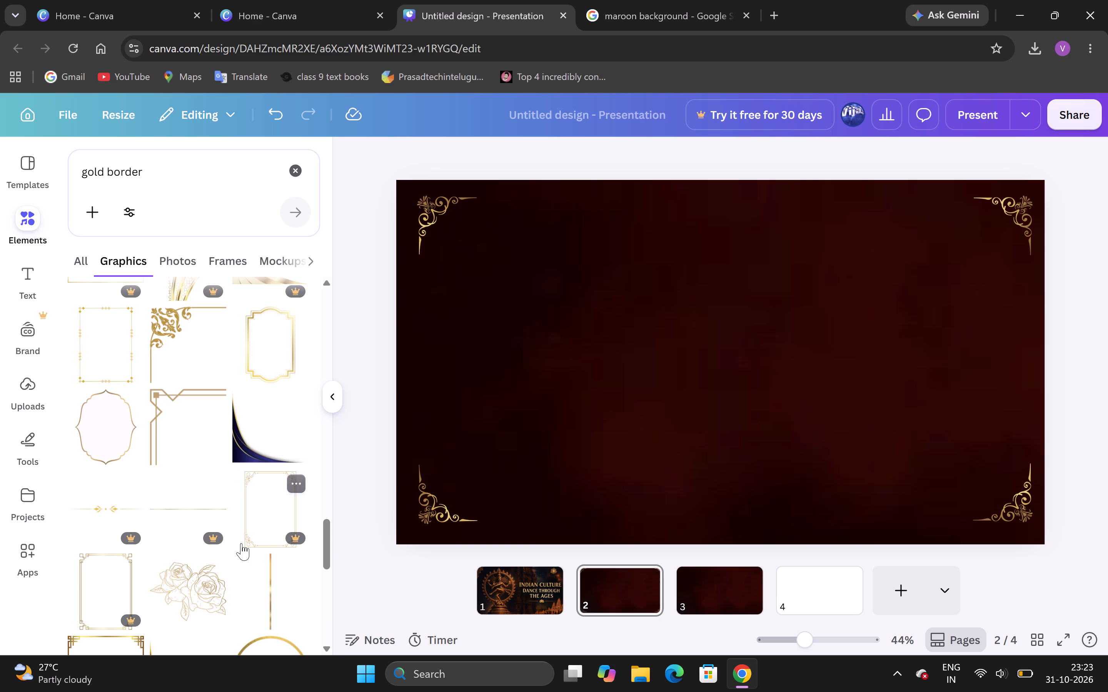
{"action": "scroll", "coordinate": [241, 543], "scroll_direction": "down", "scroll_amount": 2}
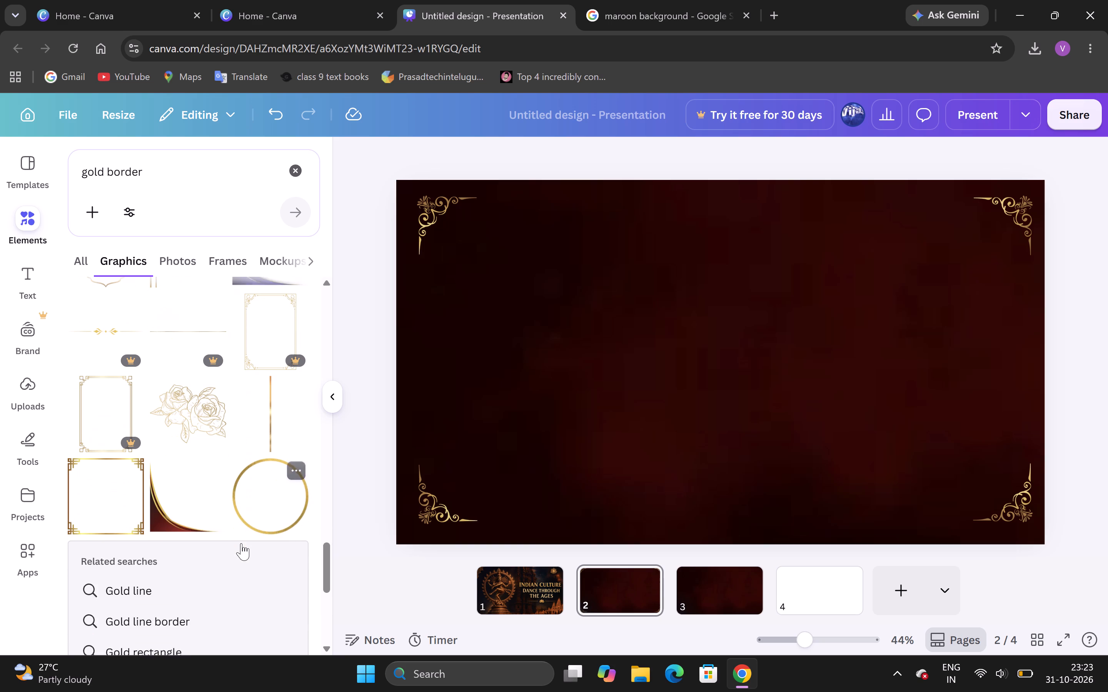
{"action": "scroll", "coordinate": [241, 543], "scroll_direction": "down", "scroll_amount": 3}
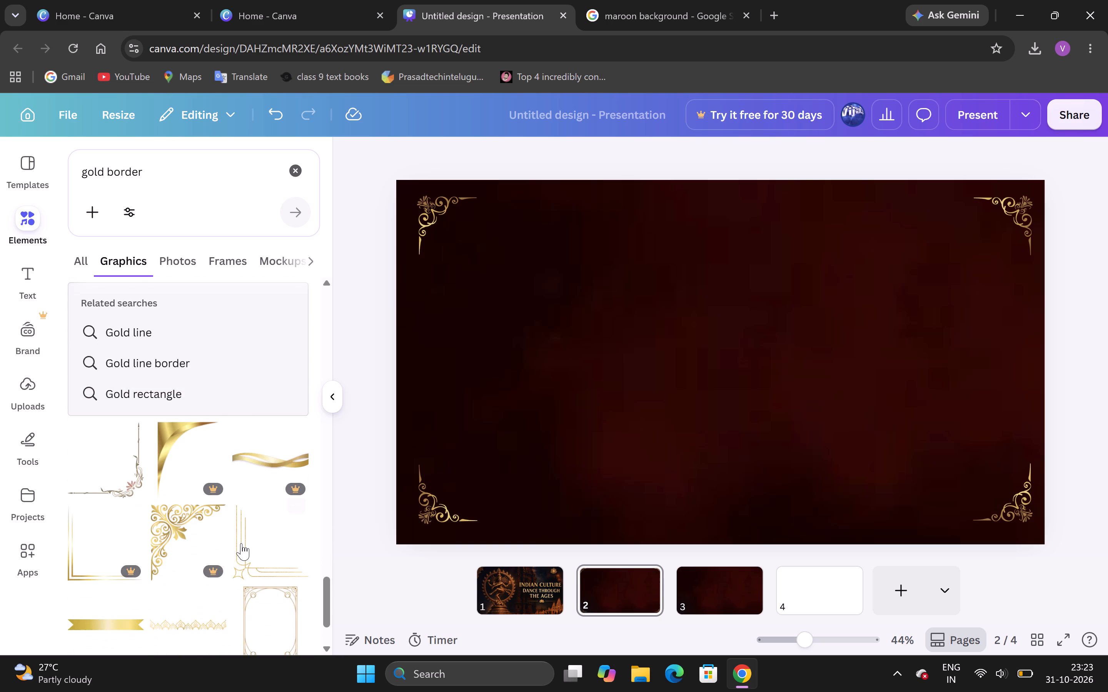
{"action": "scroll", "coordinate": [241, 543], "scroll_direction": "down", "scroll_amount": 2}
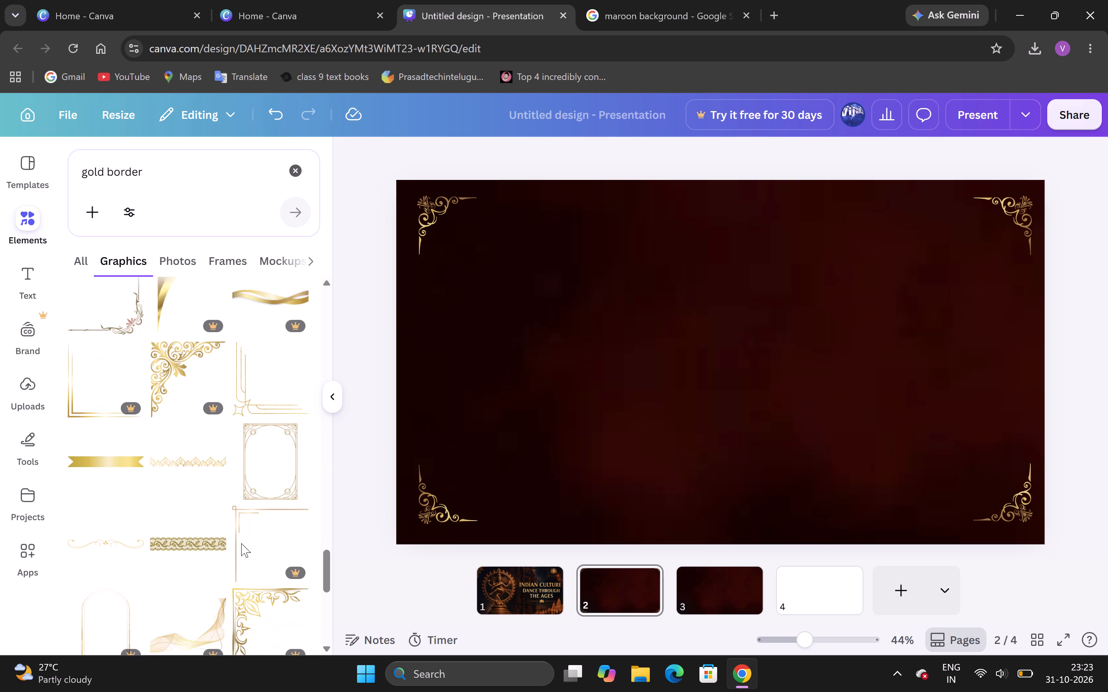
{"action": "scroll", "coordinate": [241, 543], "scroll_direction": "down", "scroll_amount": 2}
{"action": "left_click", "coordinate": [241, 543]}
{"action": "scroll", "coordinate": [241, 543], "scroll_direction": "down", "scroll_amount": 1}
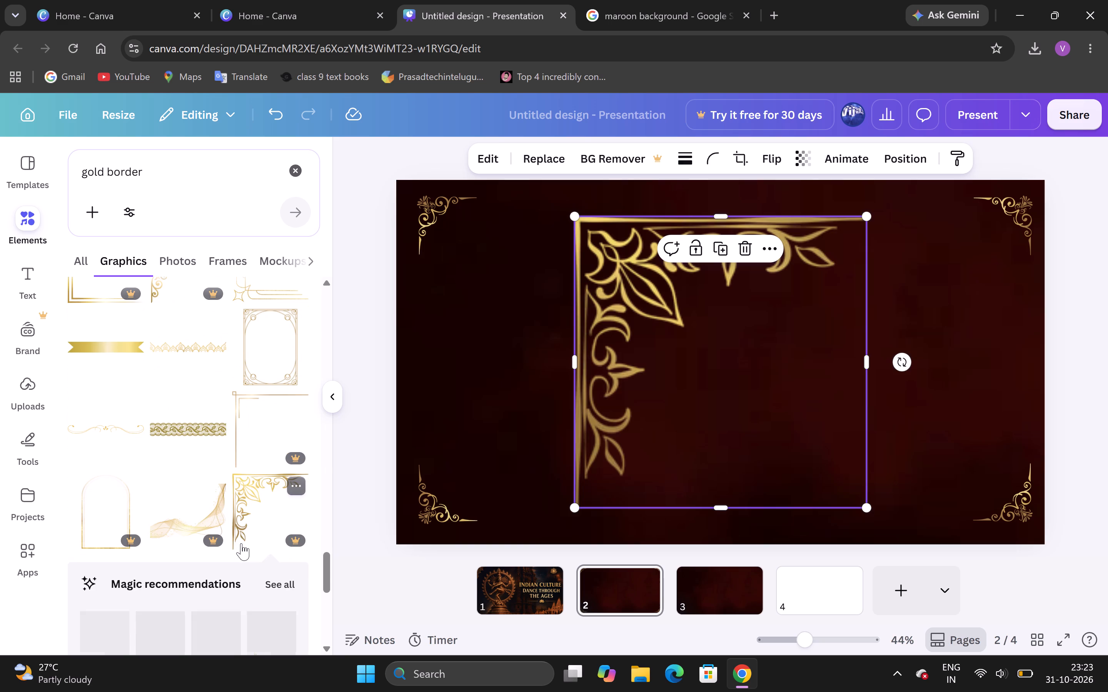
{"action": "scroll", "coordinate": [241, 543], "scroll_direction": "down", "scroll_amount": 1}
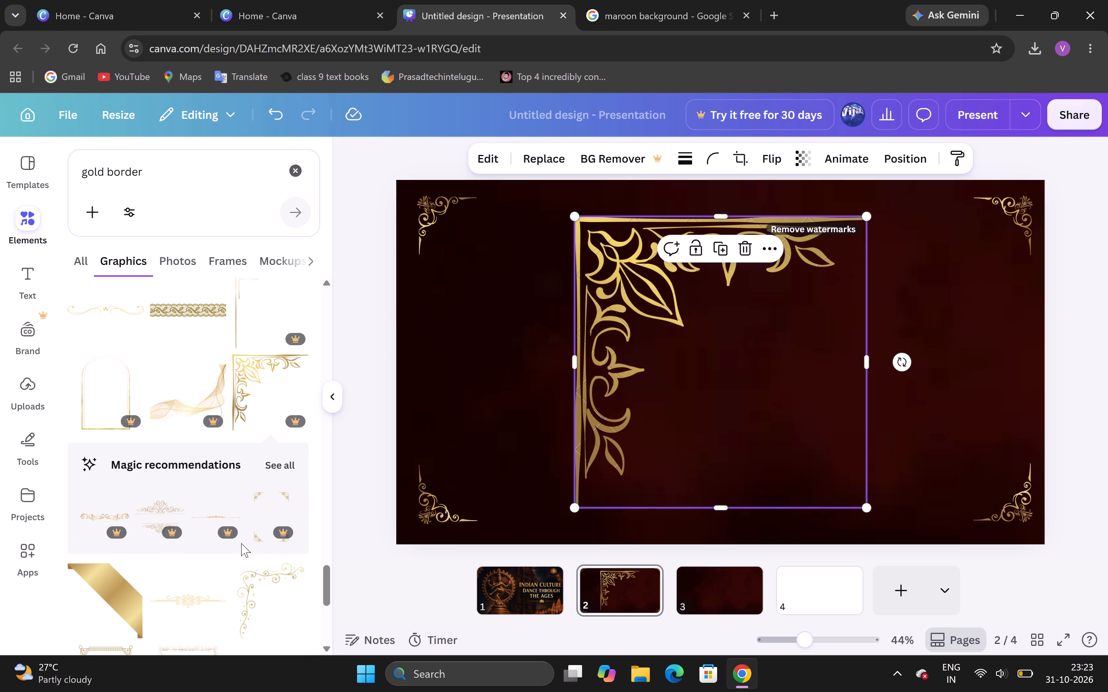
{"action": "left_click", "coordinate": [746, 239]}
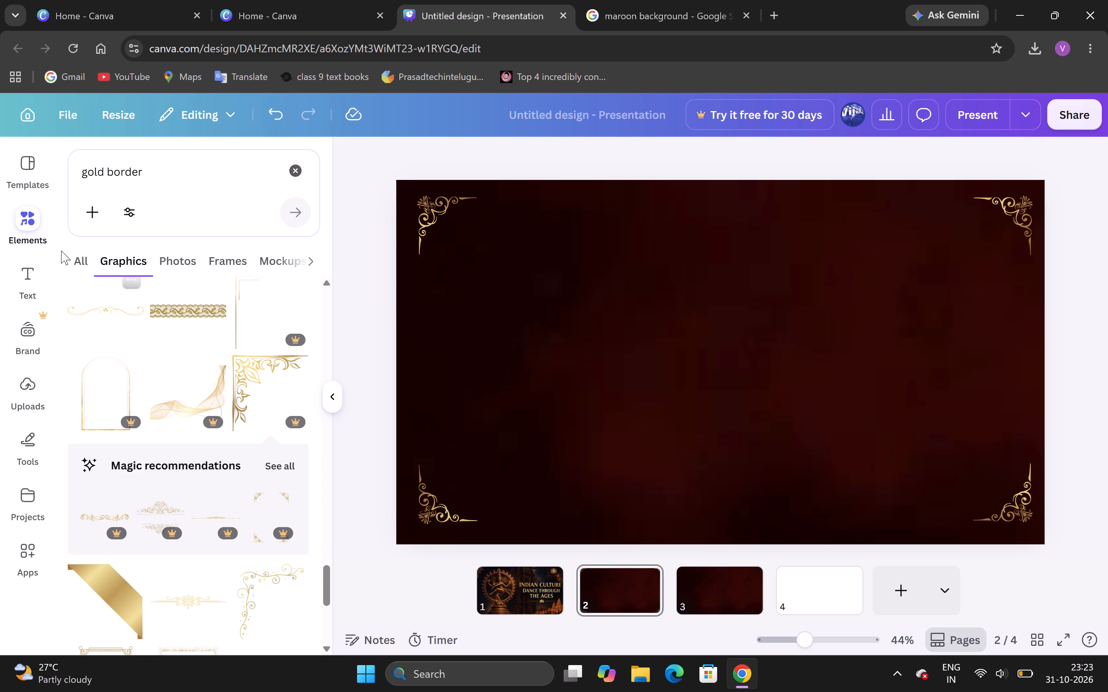
Add the thin curled divider with a small central bud to page 2 at about half size, near the bottom edge.
{"action": "left_click", "coordinate": [112, 319]}
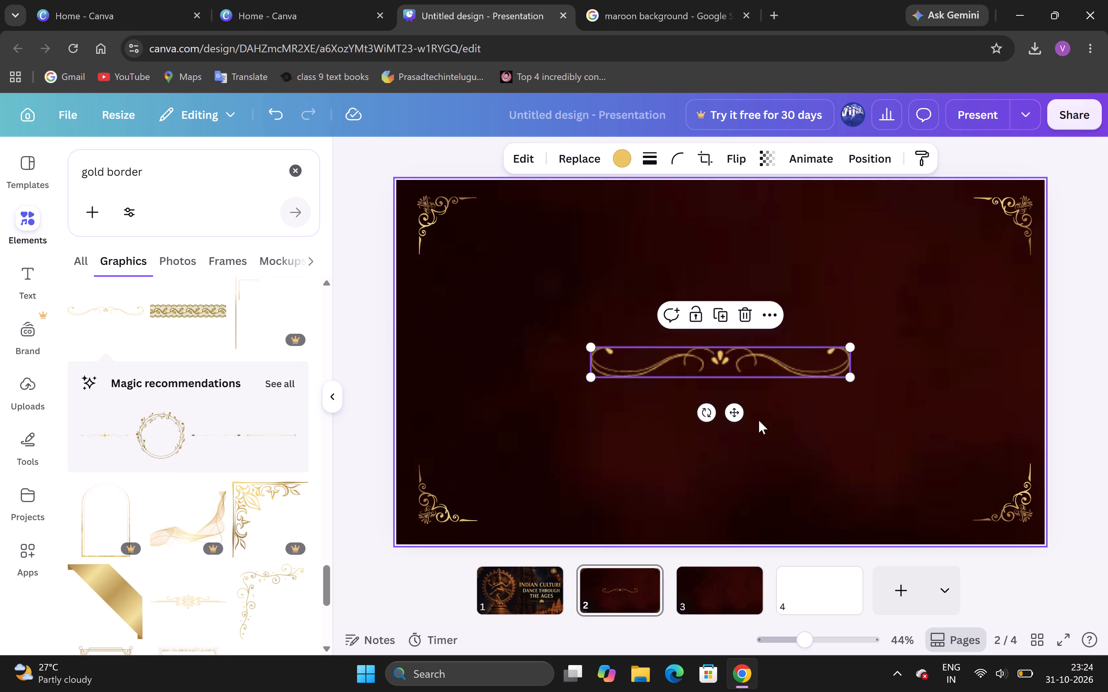
{"action": "left_click_drag", "start_coordinate": [849, 348], "coordinate": [800, 358]}
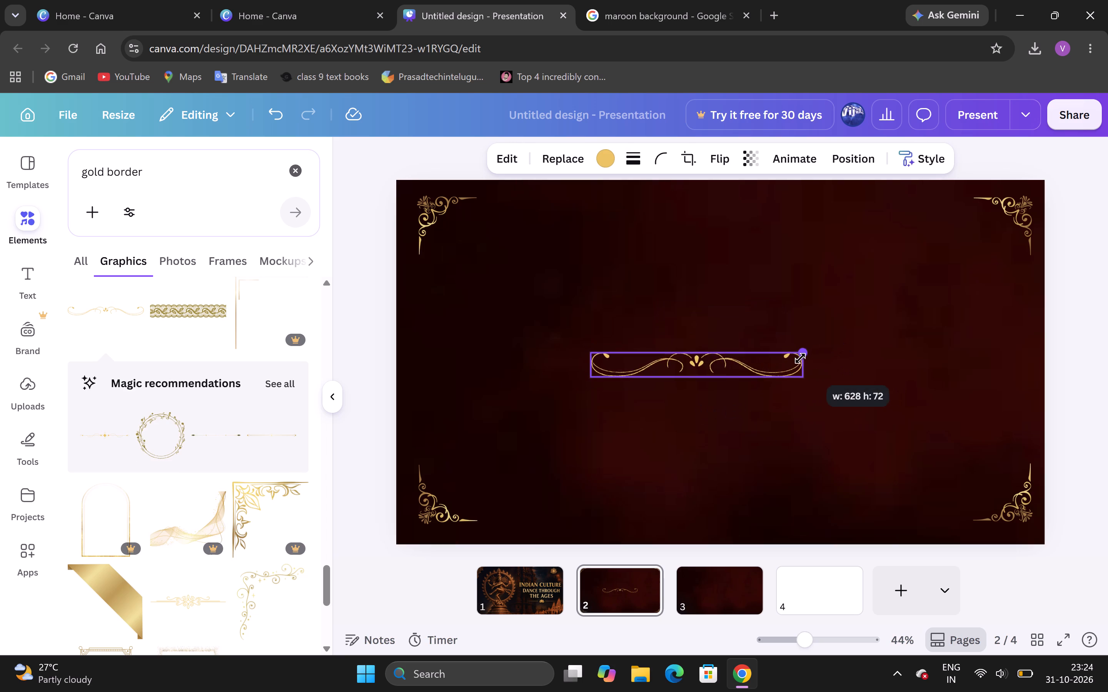
{"action": "left_click_drag", "start_coordinate": [800, 358], "coordinate": [723, 388]}
{"action": "left_click_drag", "start_coordinate": [677, 360], "coordinate": [692, 400]}
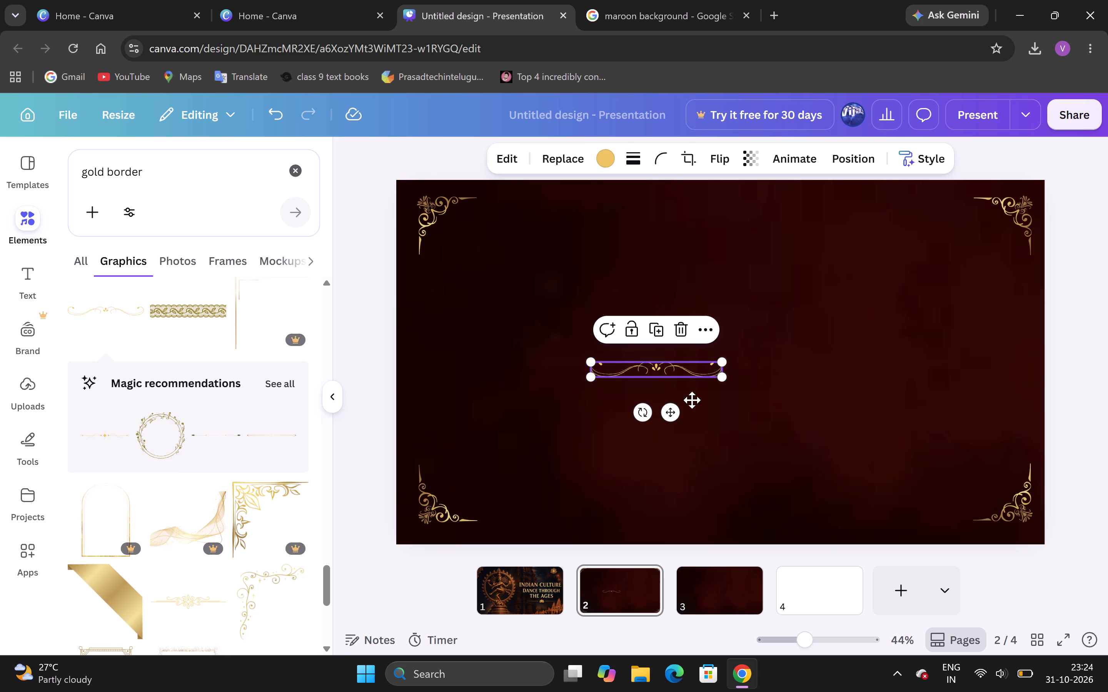
{"action": "left_click_drag", "start_coordinate": [692, 400], "coordinate": [734, 504]}
{"action": "left_click", "coordinate": [709, 434]}
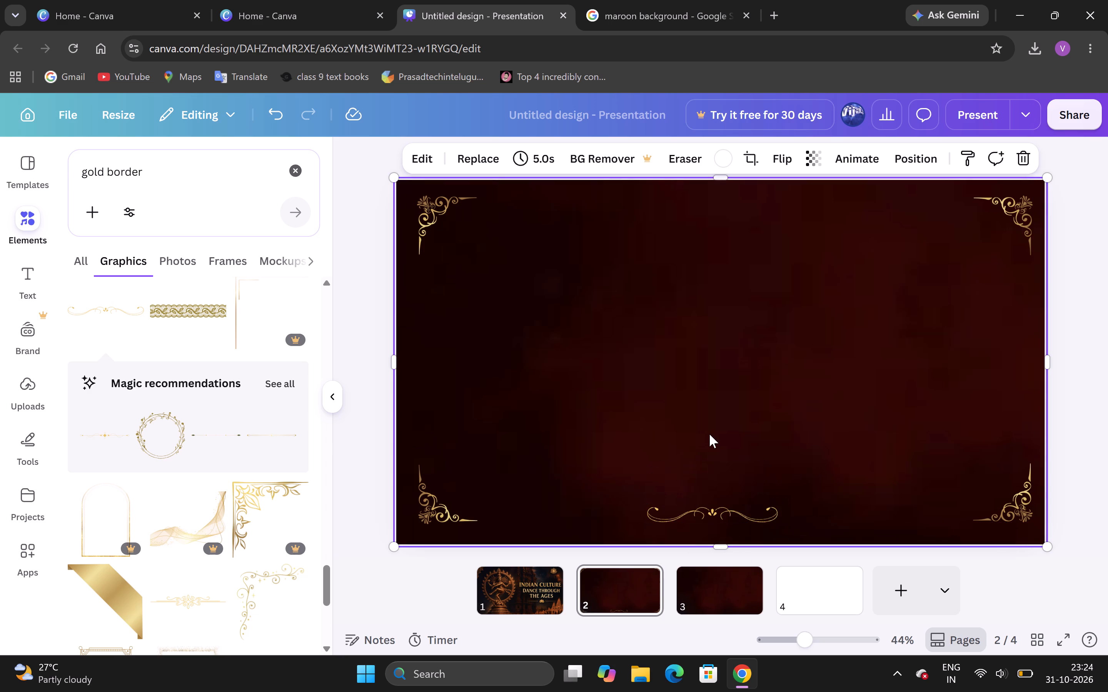
Shrink the curled divider to about three-quarters of its width and roughly centre it between page 2's bottom corner scrolls.
{"action": "left_click", "coordinate": [718, 502]}
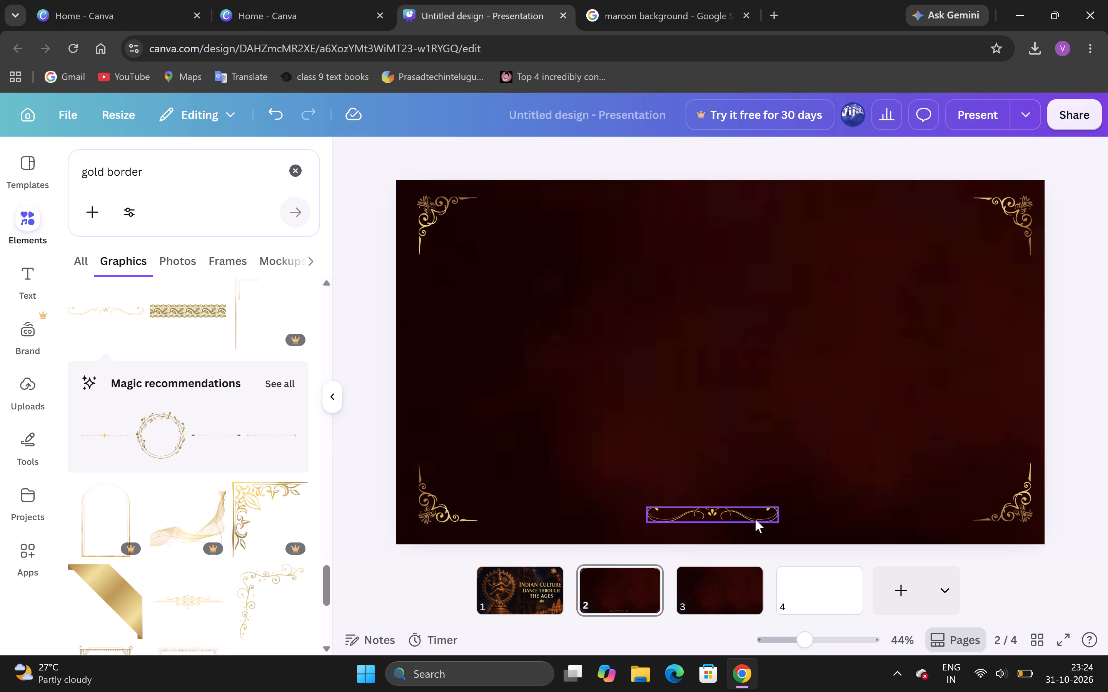
{"action": "left_click", "coordinate": [755, 519]}
{"action": "left_click_drag", "start_coordinate": [783, 522], "coordinate": [750, 516]}
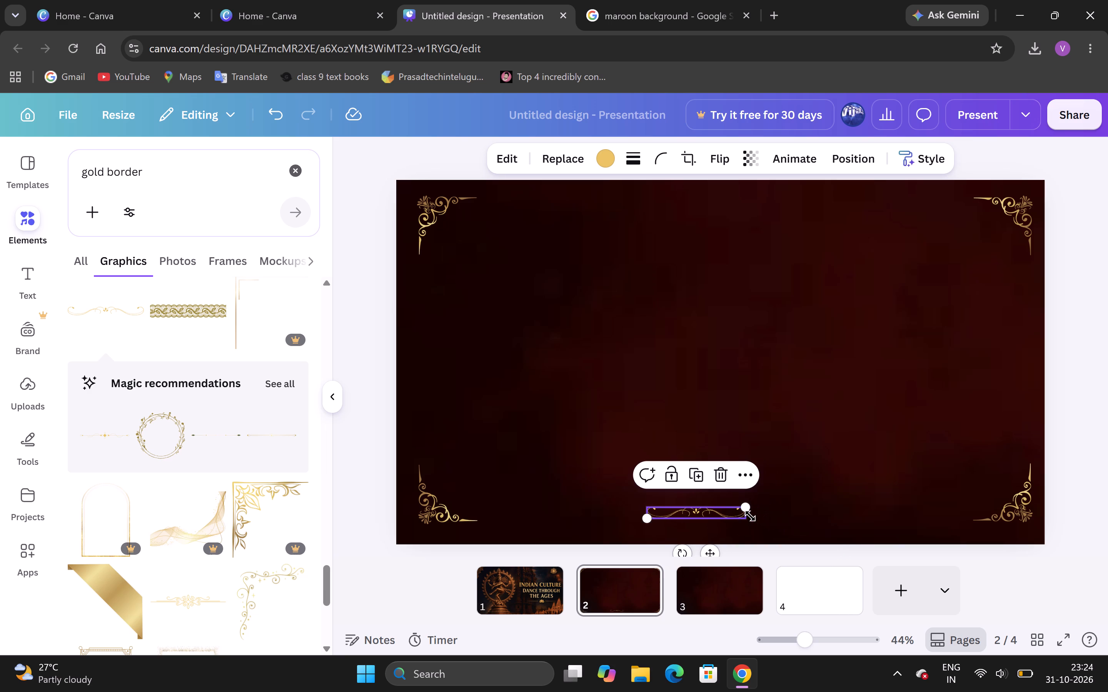
{"action": "left_click", "coordinate": [754, 418]}
{"action": "left_click", "coordinate": [714, 512]}
{"action": "left_click_drag", "start_coordinate": [714, 512], "coordinate": [722, 512]}
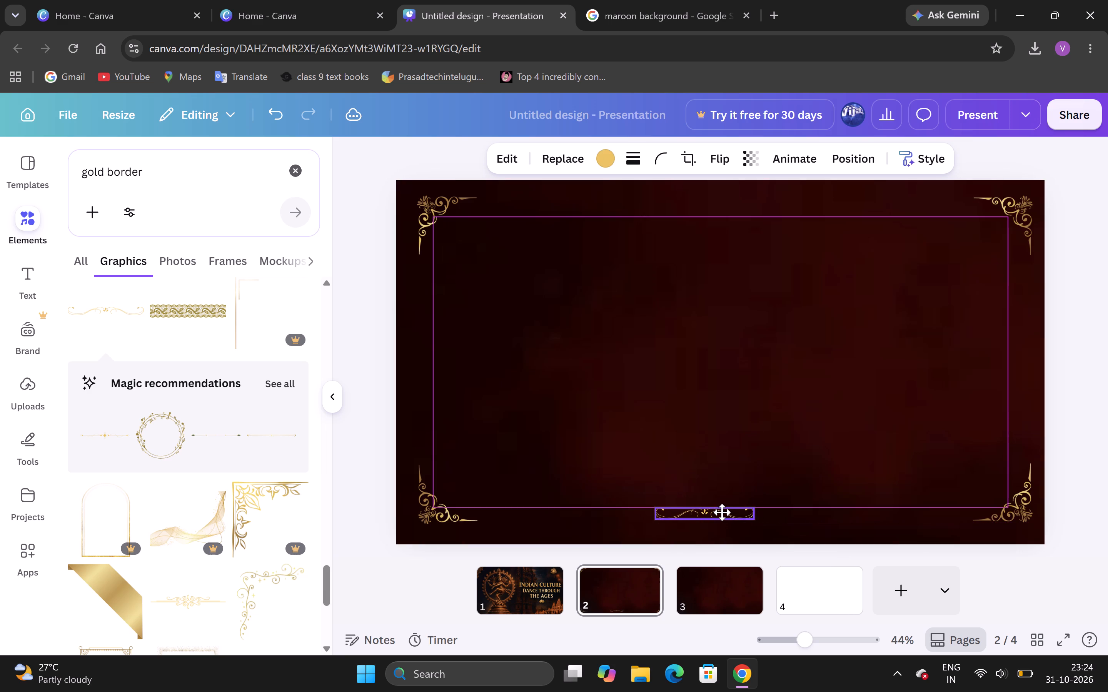
{"action": "left_click_drag", "start_coordinate": [722, 512], "coordinate": [722, 516]}
{"action": "left_click", "coordinate": [738, 399]}
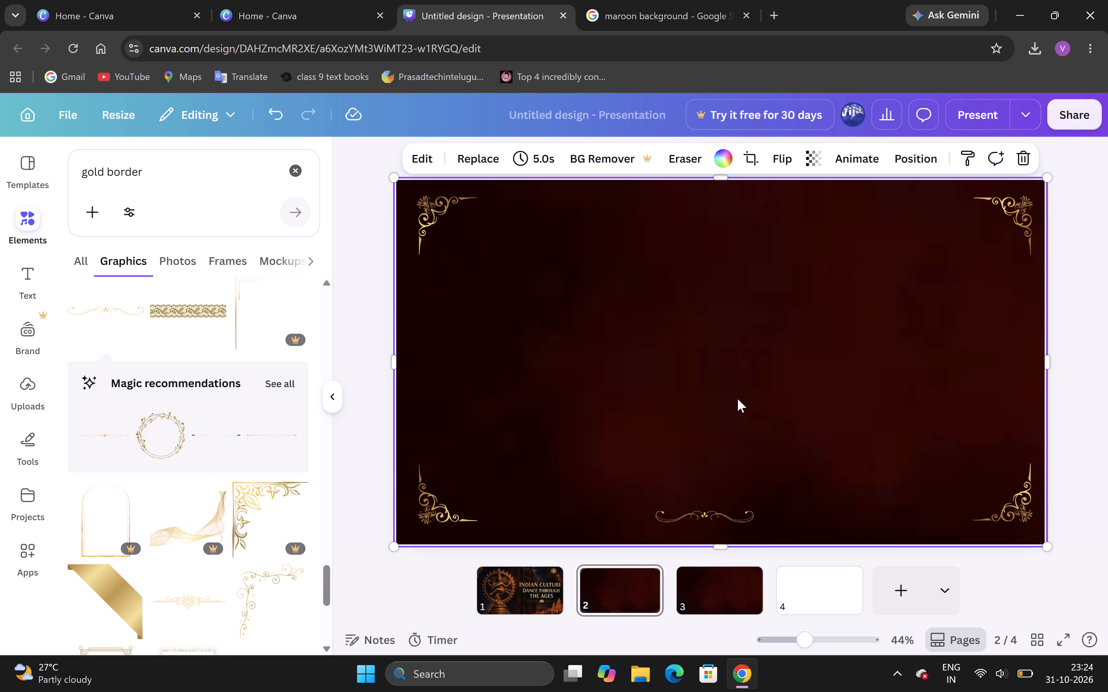
{"action": "left_click", "coordinate": [708, 519]}
{"action": "left_click_drag", "start_coordinate": [708, 519], "coordinate": [712, 519]}
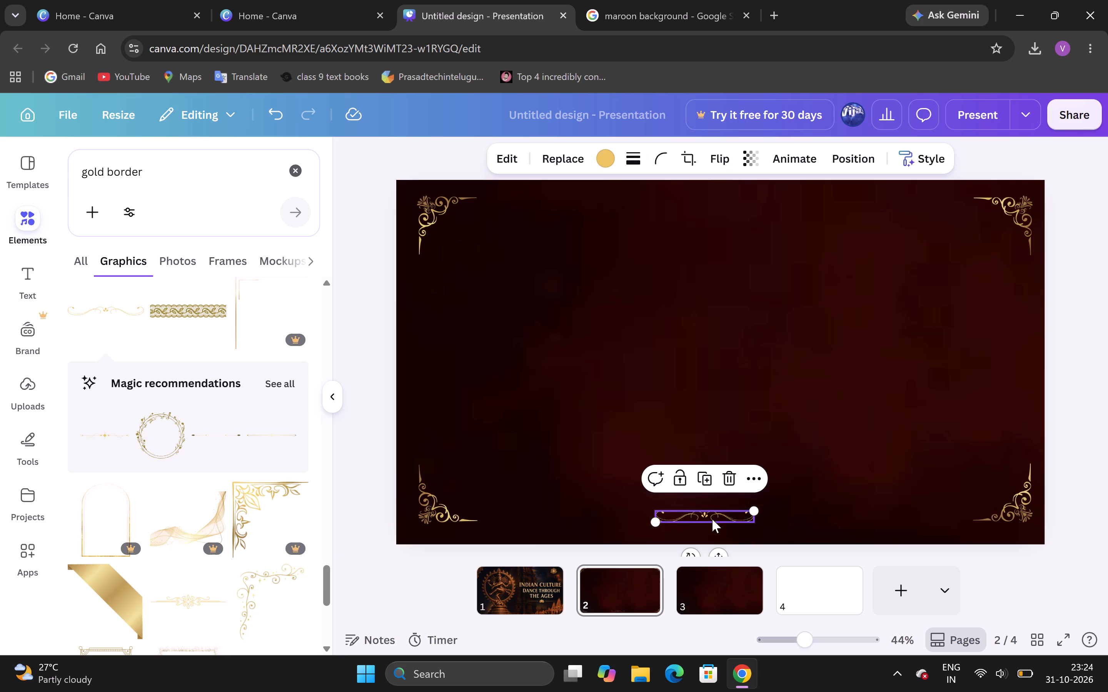
{"action": "left_click_drag", "start_coordinate": [712, 519], "coordinate": [718, 519]}
{"action": "left_click", "coordinate": [740, 413]}
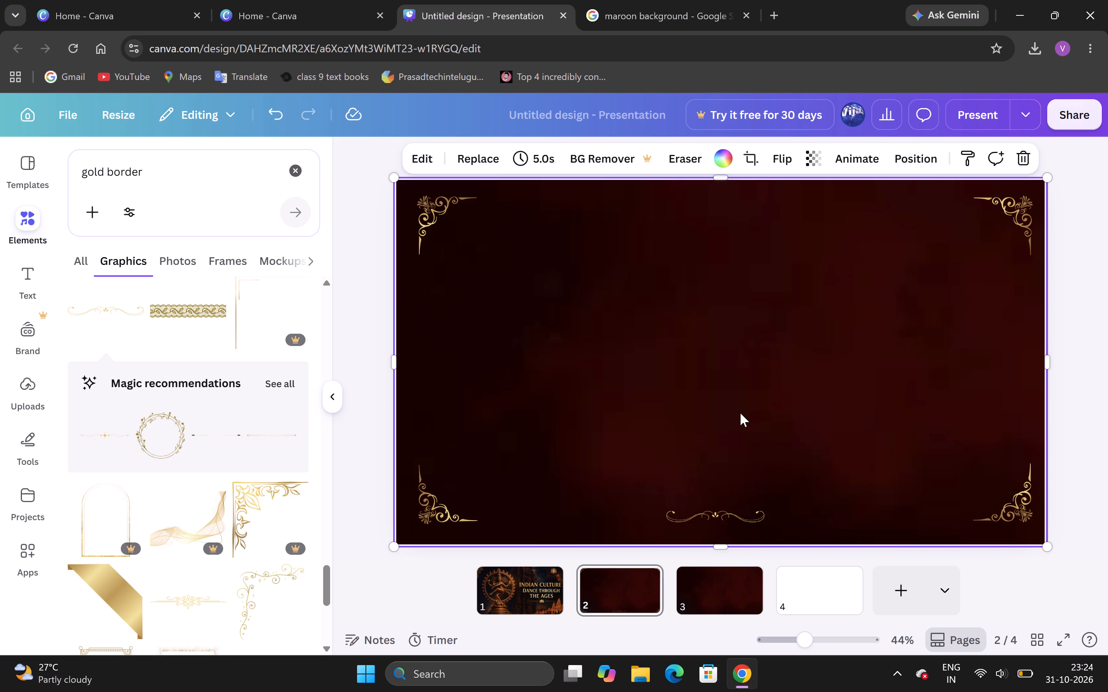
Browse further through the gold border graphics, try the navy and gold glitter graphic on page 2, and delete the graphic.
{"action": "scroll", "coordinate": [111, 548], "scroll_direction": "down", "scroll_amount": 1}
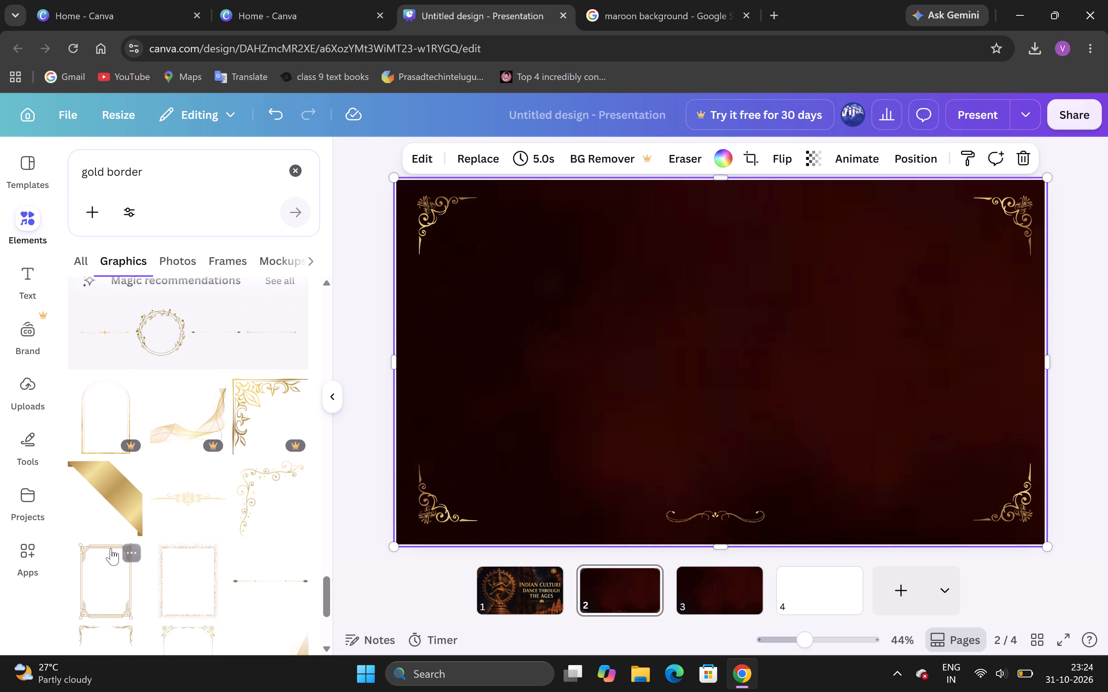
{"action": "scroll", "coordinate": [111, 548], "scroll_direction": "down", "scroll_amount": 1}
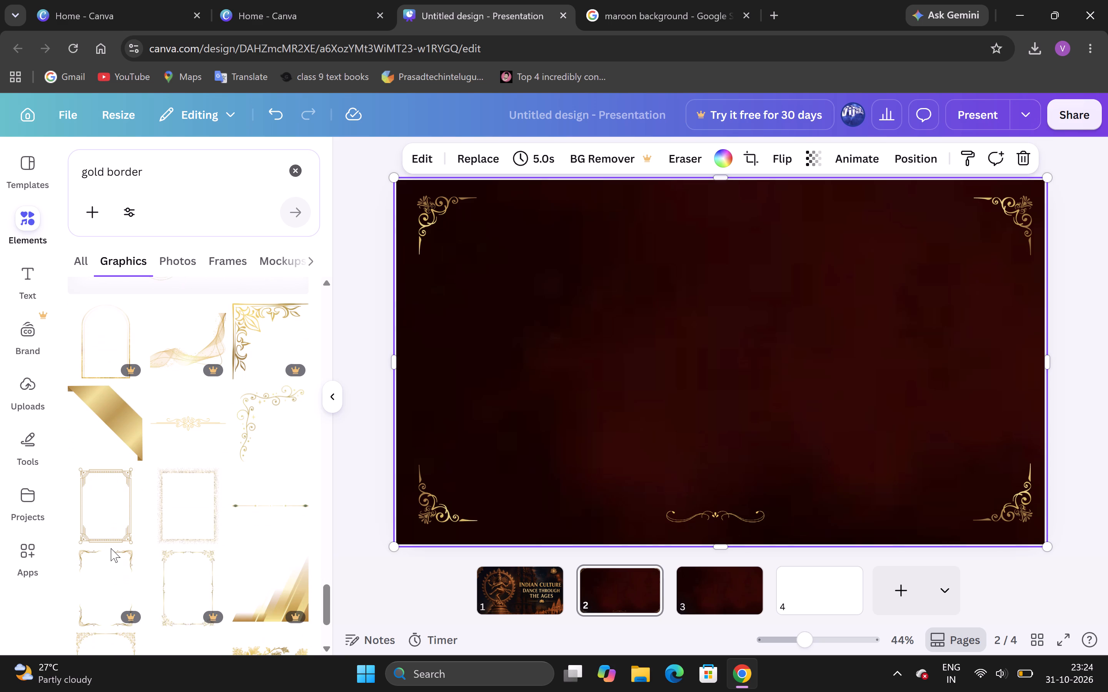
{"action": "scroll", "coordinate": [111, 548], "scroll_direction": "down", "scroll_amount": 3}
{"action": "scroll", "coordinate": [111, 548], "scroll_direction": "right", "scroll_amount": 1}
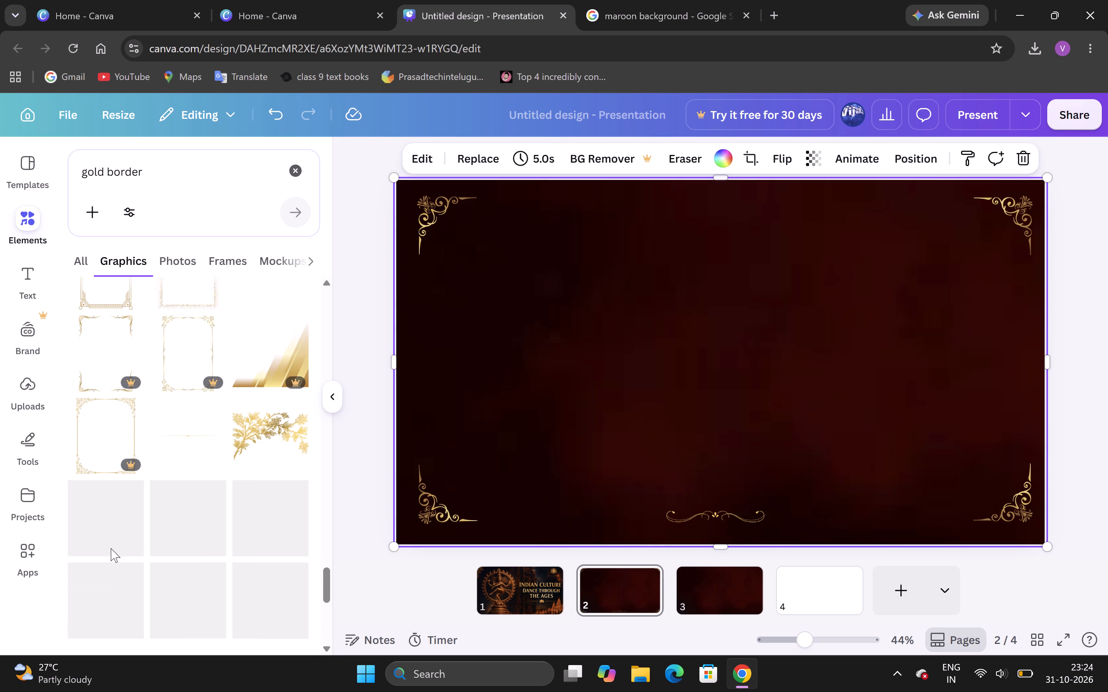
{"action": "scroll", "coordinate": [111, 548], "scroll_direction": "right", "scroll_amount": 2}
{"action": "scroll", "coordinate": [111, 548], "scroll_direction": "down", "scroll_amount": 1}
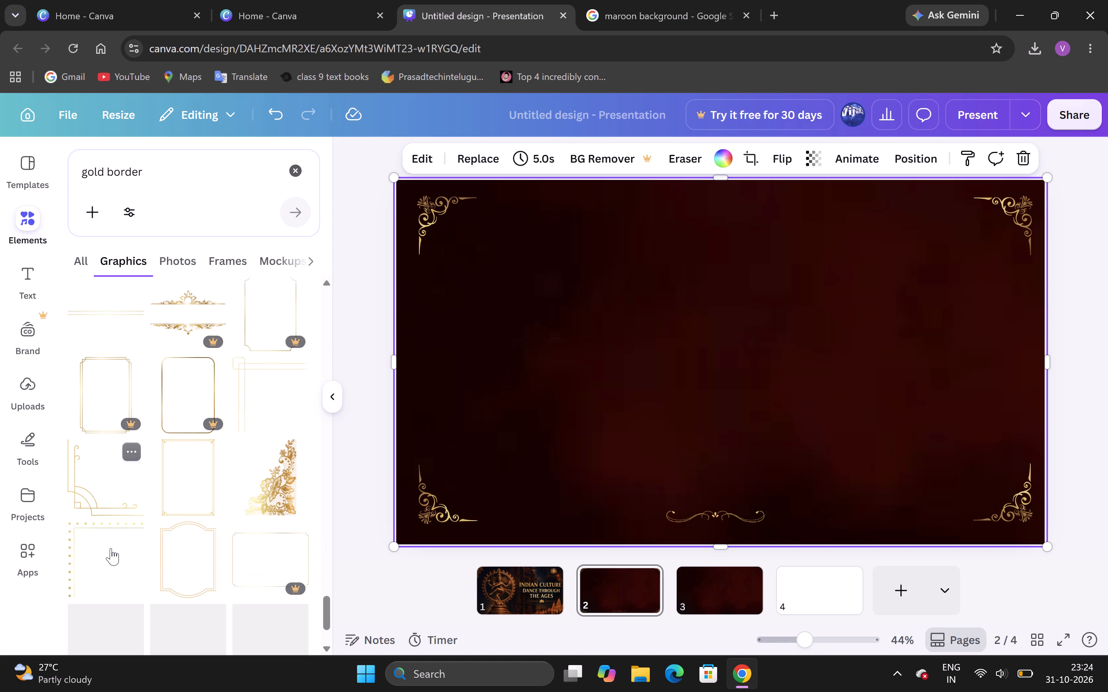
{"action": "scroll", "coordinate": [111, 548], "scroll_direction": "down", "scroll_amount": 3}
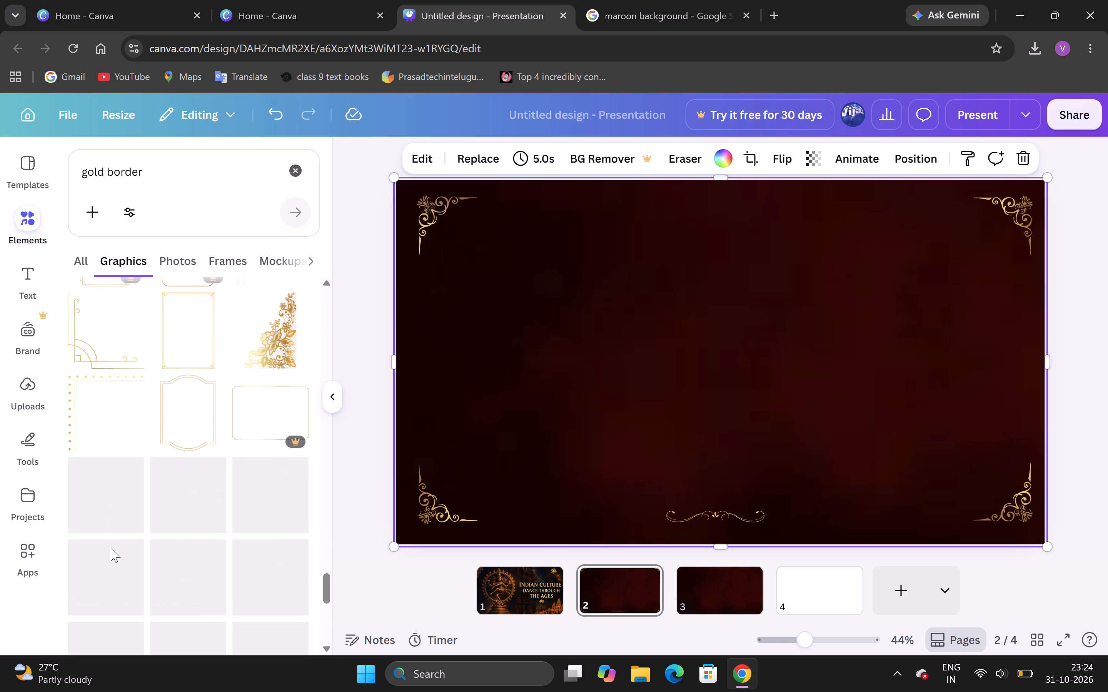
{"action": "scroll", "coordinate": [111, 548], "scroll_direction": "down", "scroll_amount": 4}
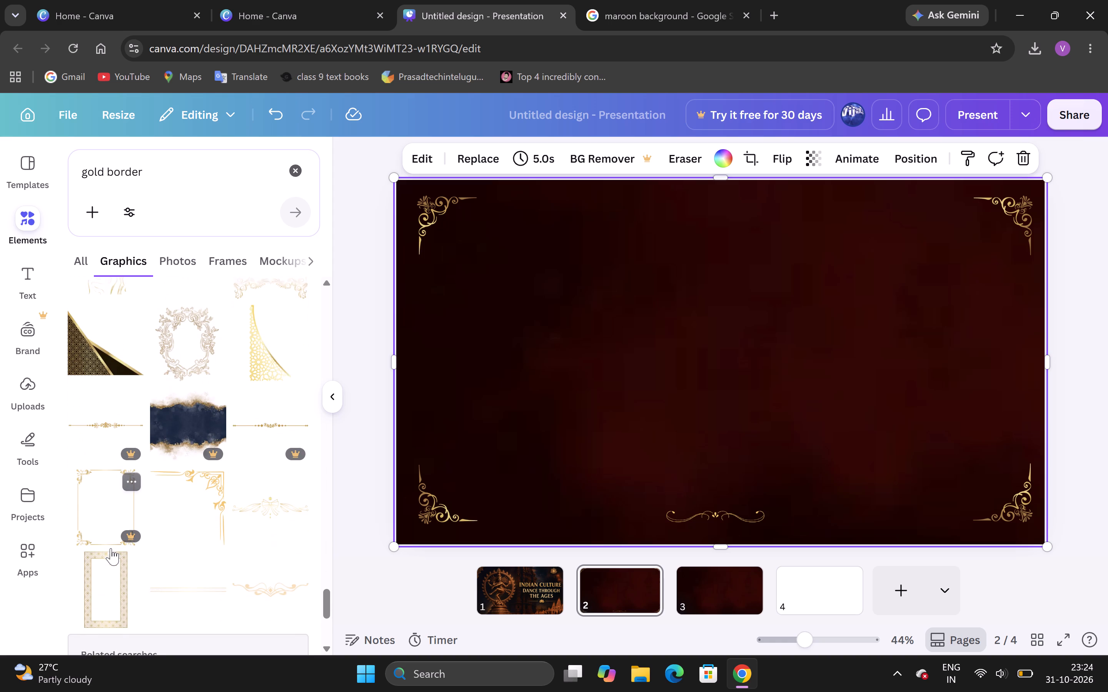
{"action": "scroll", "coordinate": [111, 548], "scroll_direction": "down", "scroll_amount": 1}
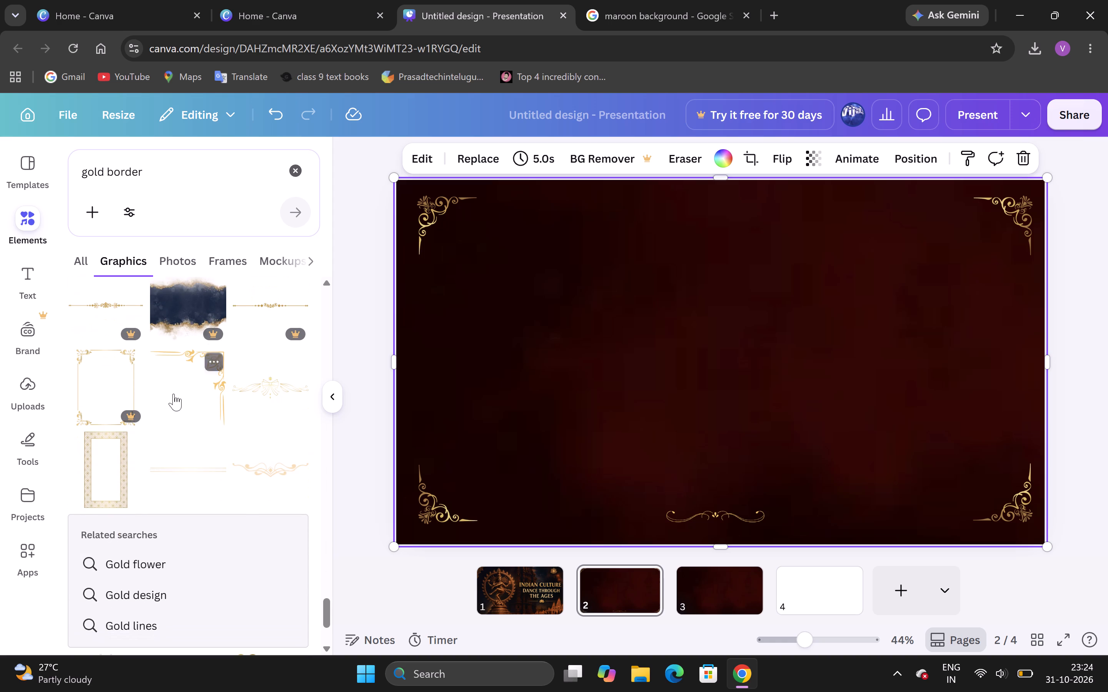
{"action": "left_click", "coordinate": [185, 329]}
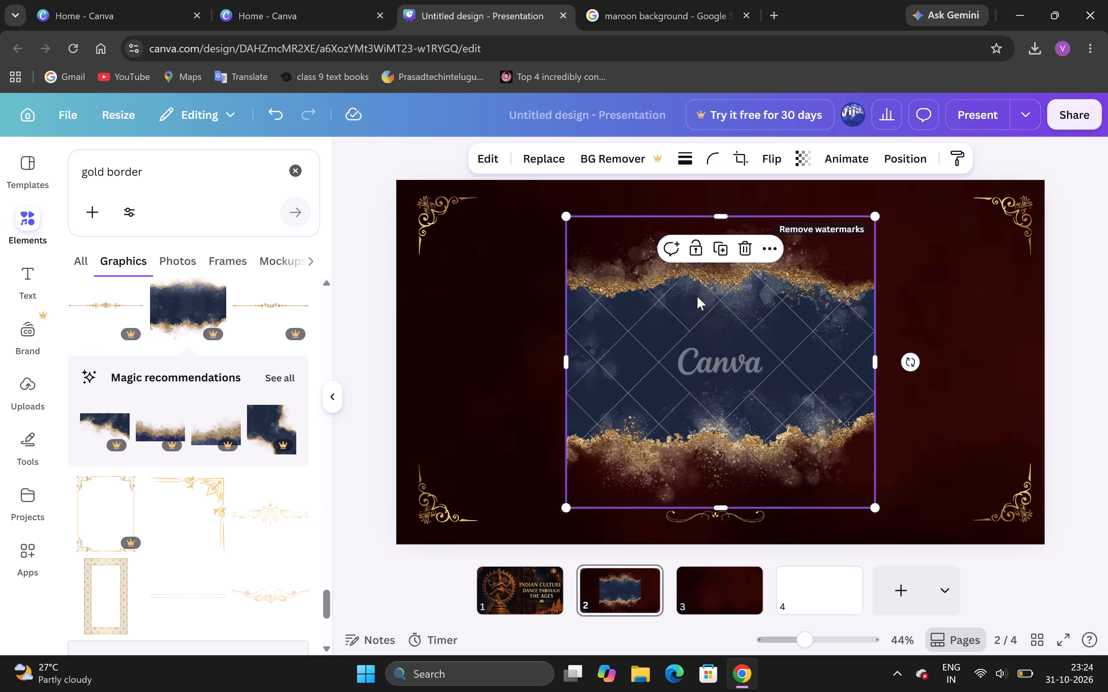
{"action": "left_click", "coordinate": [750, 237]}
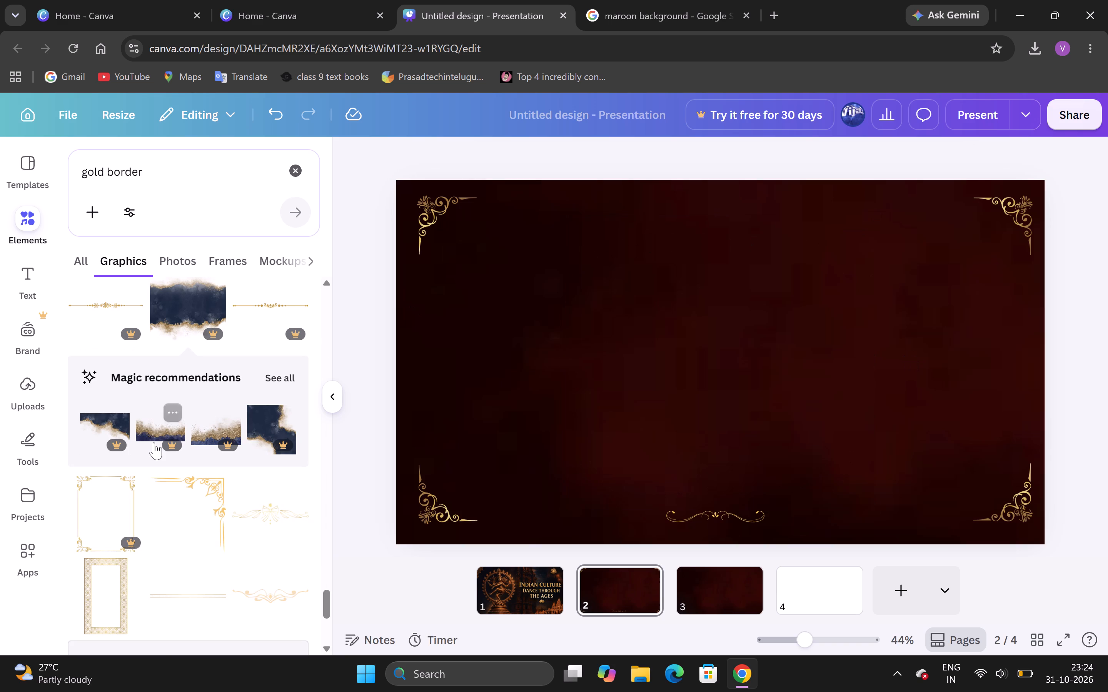
Add the thin gold double-line divider with a dotted centre to page 2, near the top edge between the corner scrolls.
{"action": "scroll", "coordinate": [154, 442], "scroll_direction": "down", "scroll_amount": 2}
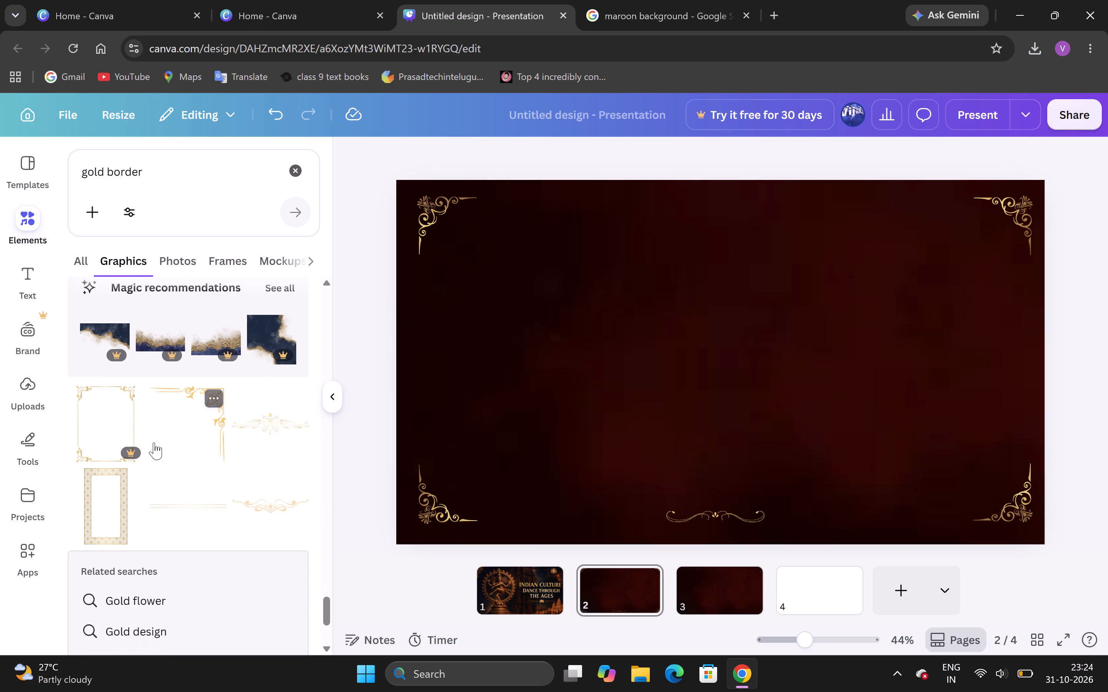
{"action": "scroll", "coordinate": [194, 459], "scroll_direction": "down", "scroll_amount": 2}
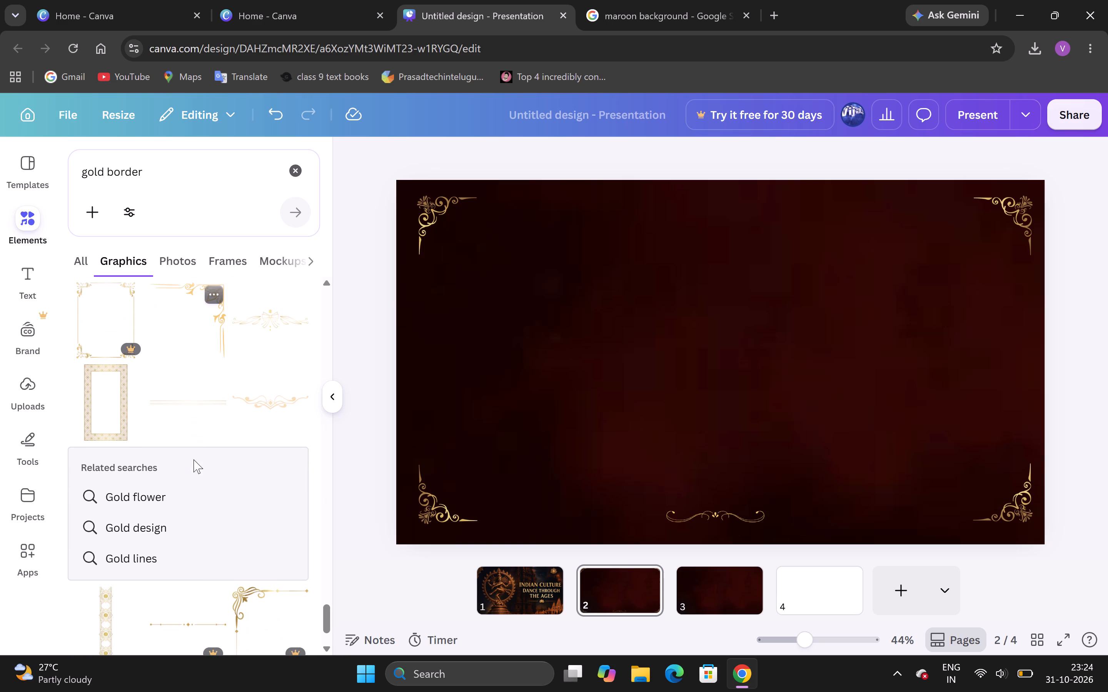
{"action": "left_click", "coordinate": [218, 407]}
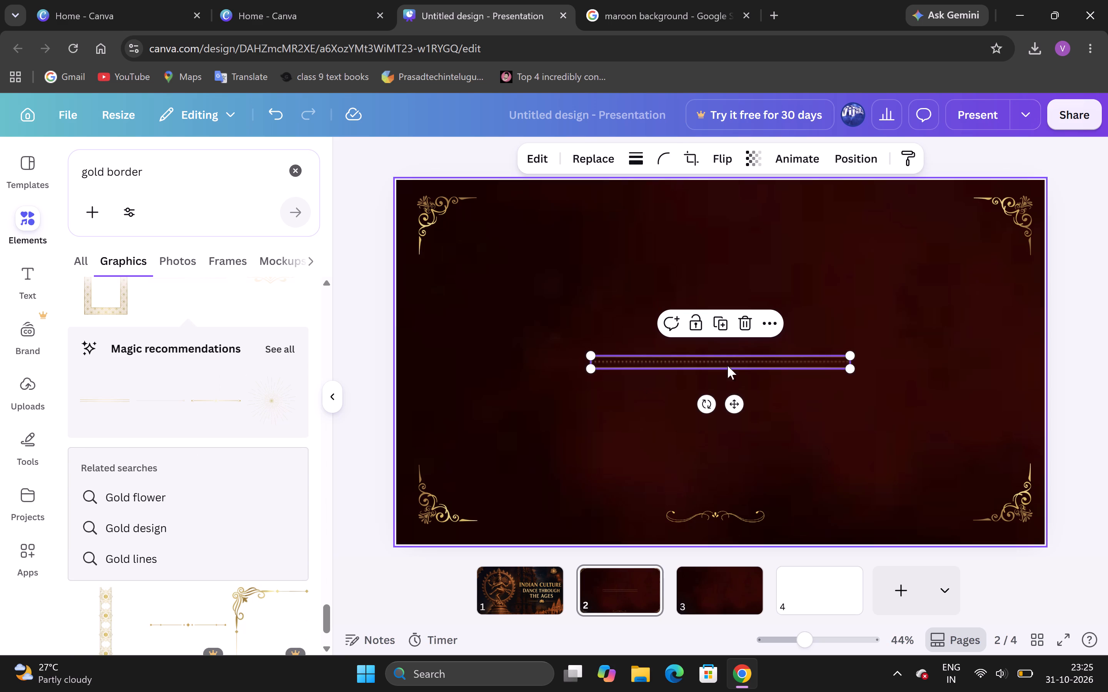
{"action": "left_click_drag", "start_coordinate": [724, 361], "coordinate": [683, 167]}
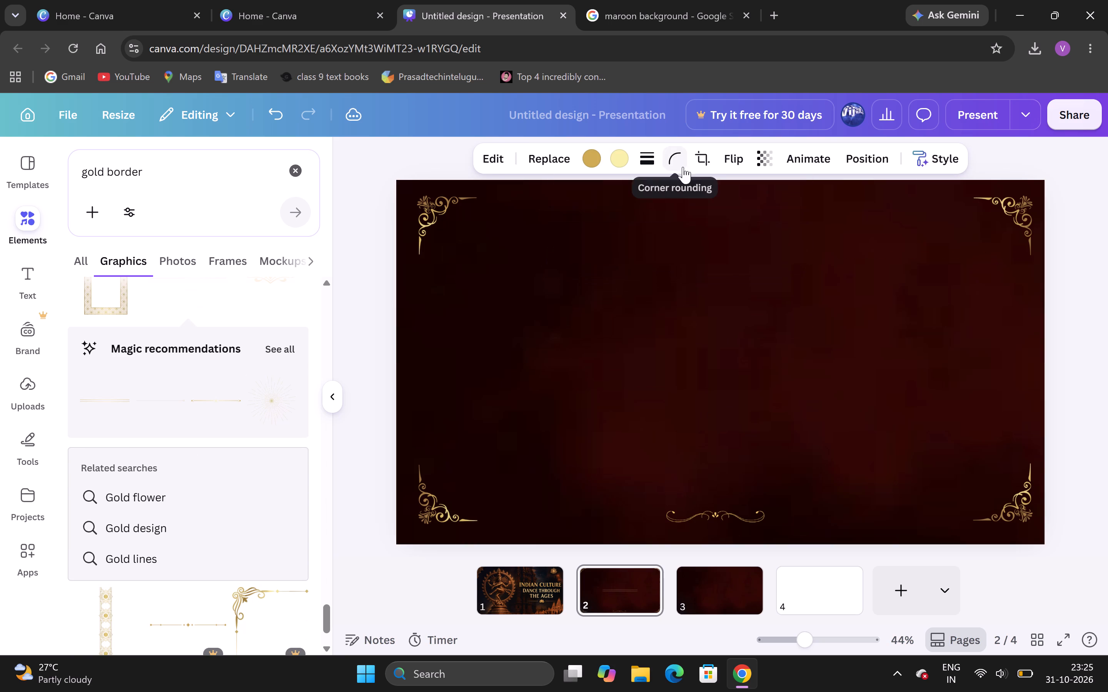
{"action": "left_click_drag", "start_coordinate": [683, 167], "coordinate": [678, 201]}
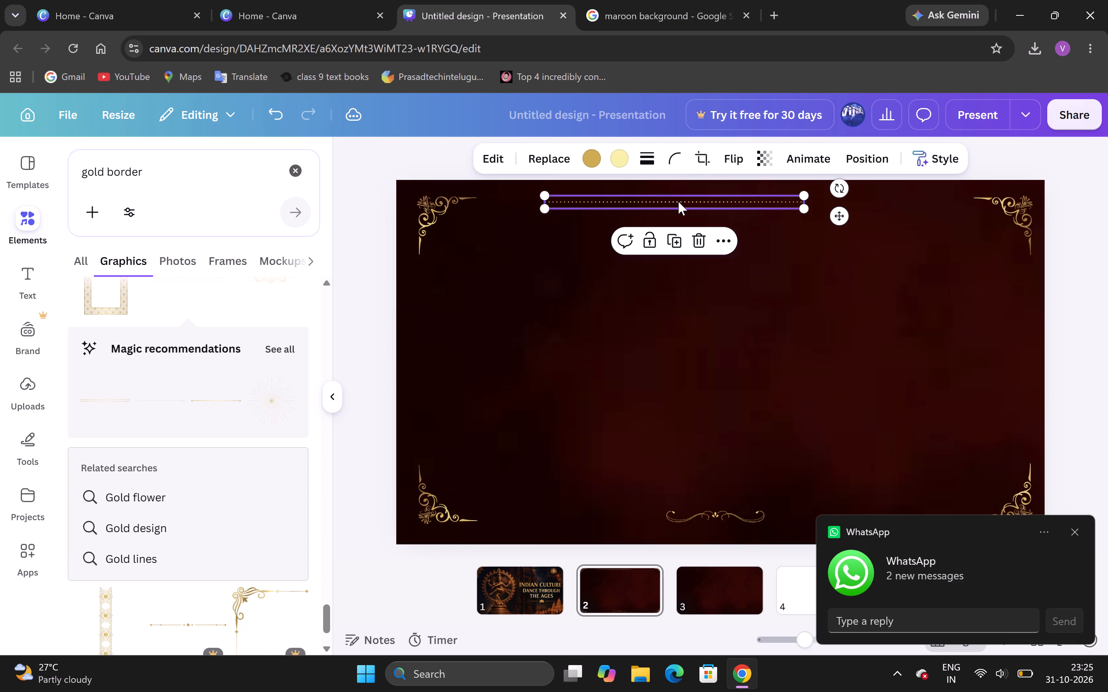
{"action": "left_click", "coordinate": [694, 269]}
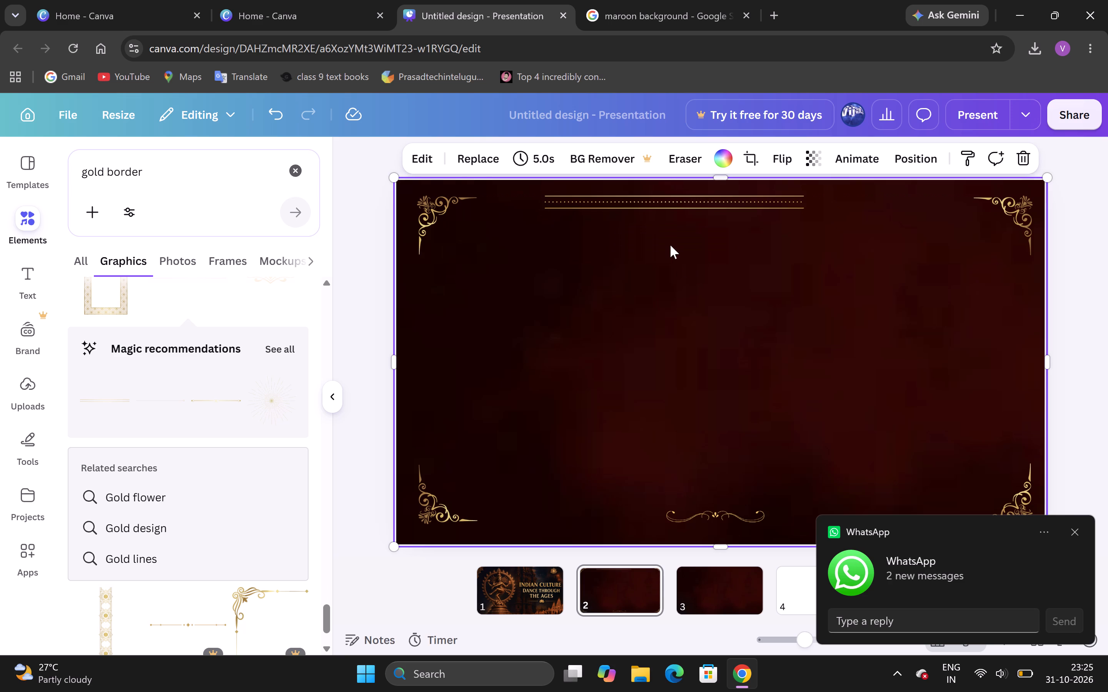
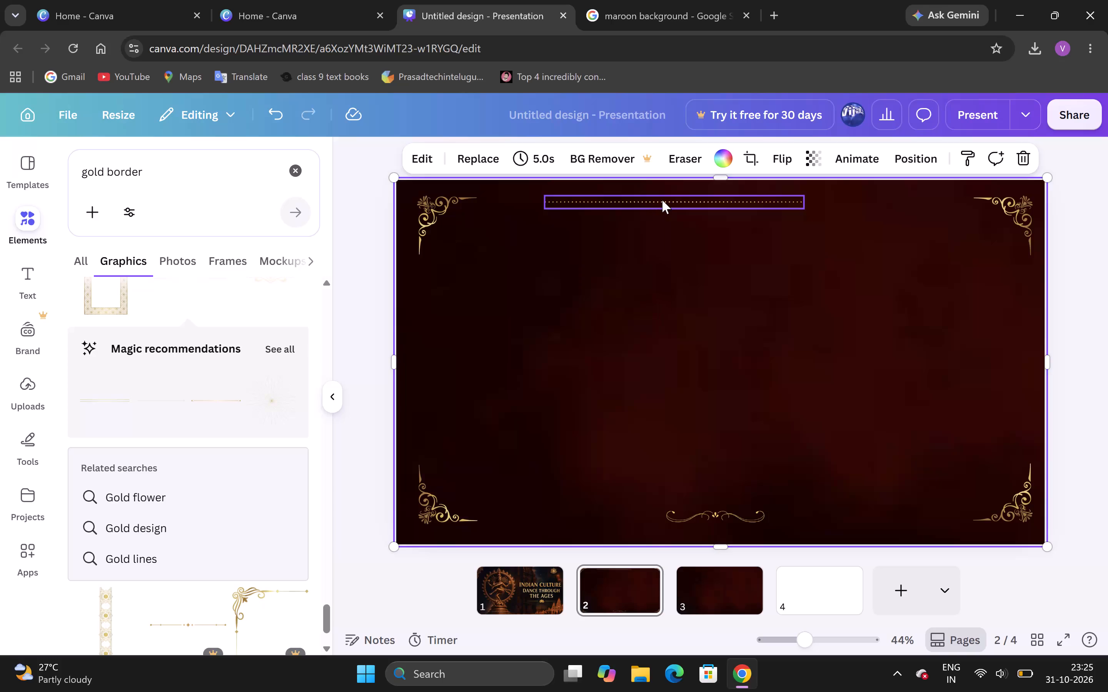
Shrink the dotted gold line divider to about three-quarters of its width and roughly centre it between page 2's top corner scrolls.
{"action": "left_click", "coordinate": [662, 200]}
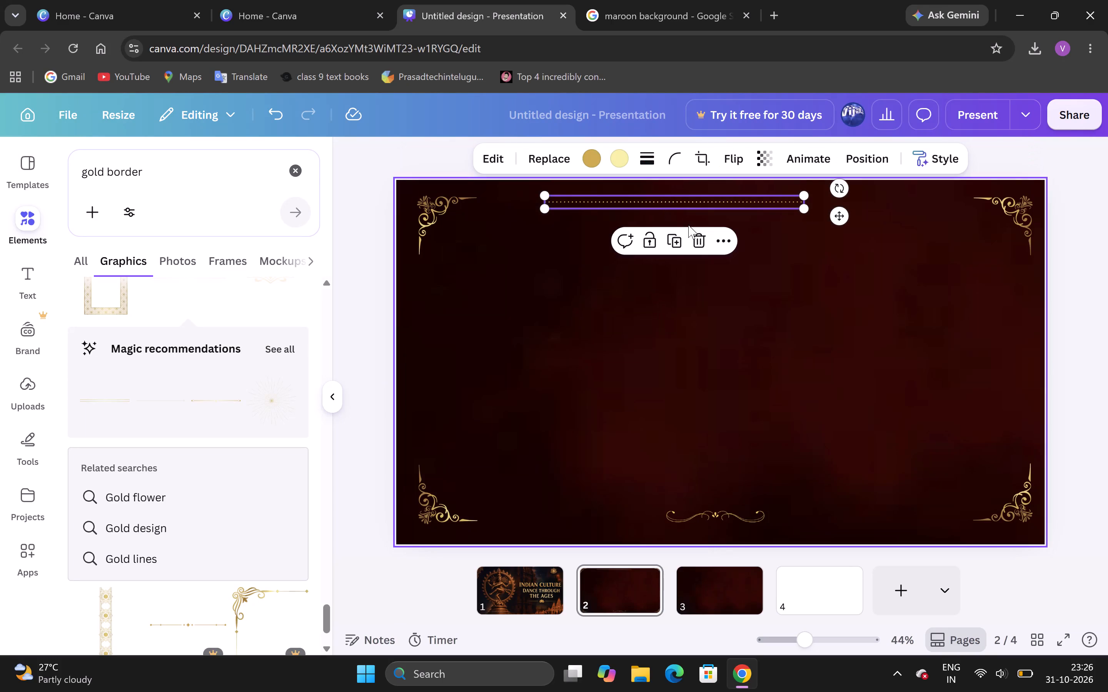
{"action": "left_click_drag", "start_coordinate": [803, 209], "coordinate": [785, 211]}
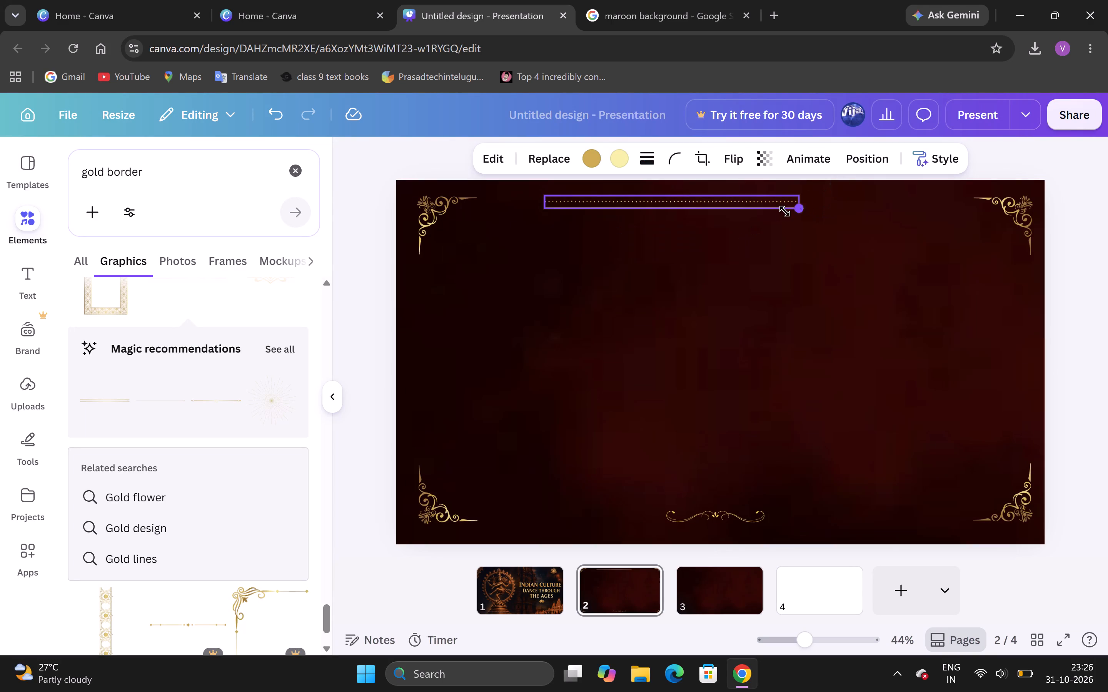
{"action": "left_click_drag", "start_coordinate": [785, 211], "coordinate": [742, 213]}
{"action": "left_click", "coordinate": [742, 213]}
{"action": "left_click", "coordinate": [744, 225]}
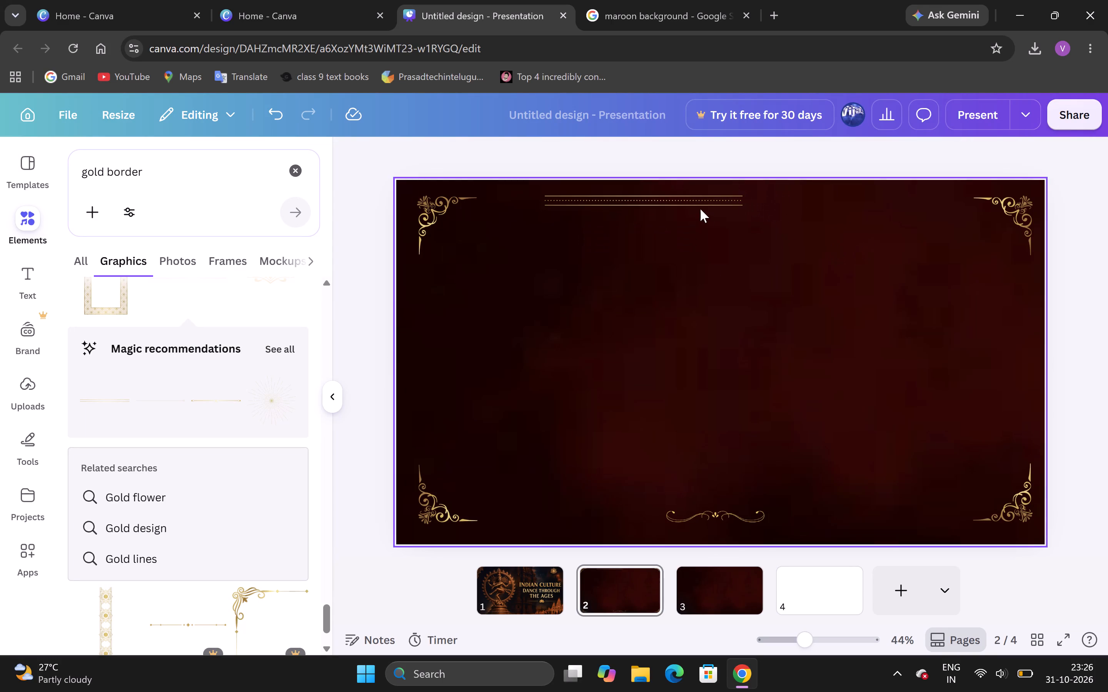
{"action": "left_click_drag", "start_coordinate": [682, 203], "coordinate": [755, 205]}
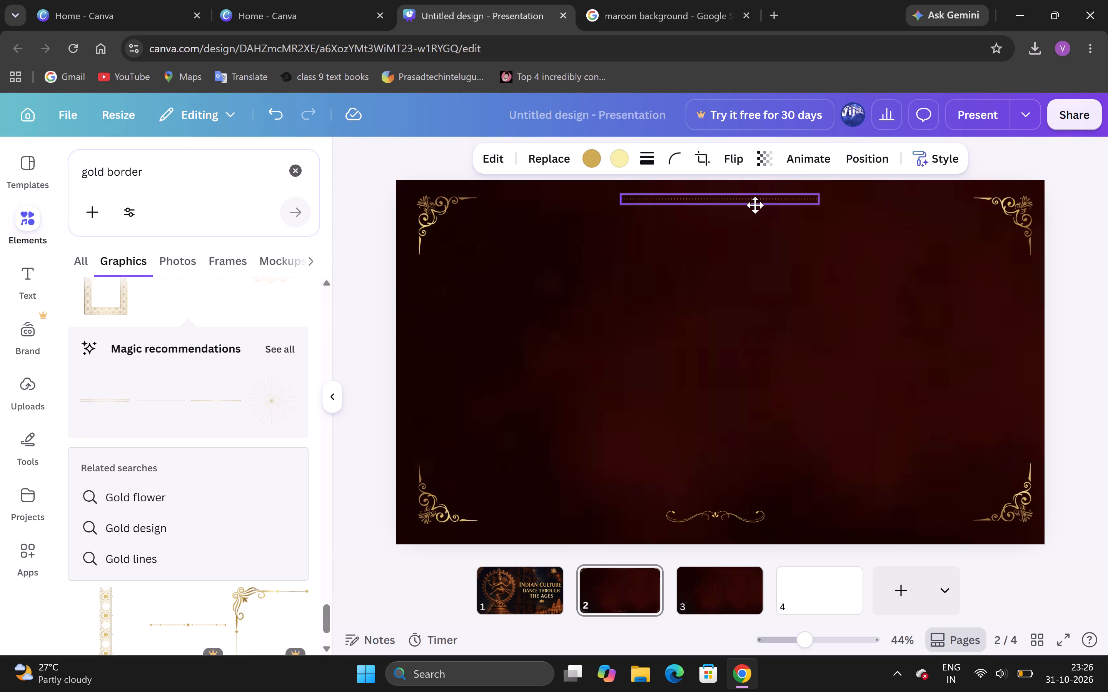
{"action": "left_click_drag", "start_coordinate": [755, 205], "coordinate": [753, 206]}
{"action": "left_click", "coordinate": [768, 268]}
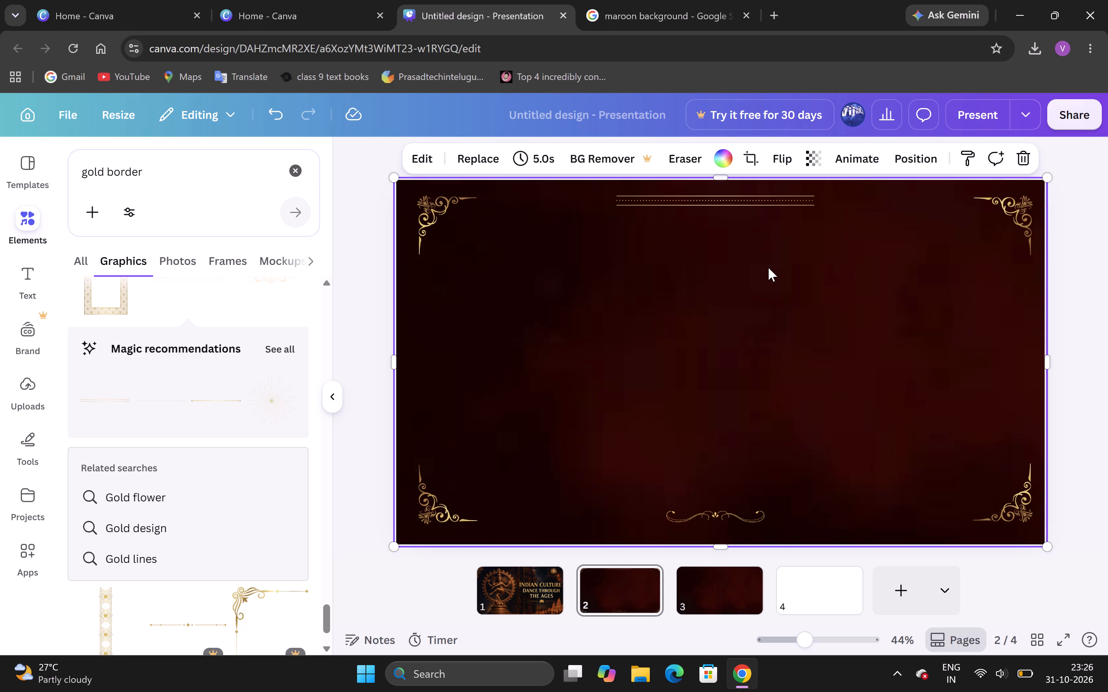
Delete the dotted gold line divider between the top corner scrolls of page 2.
{"action": "left_click", "coordinate": [769, 201]}
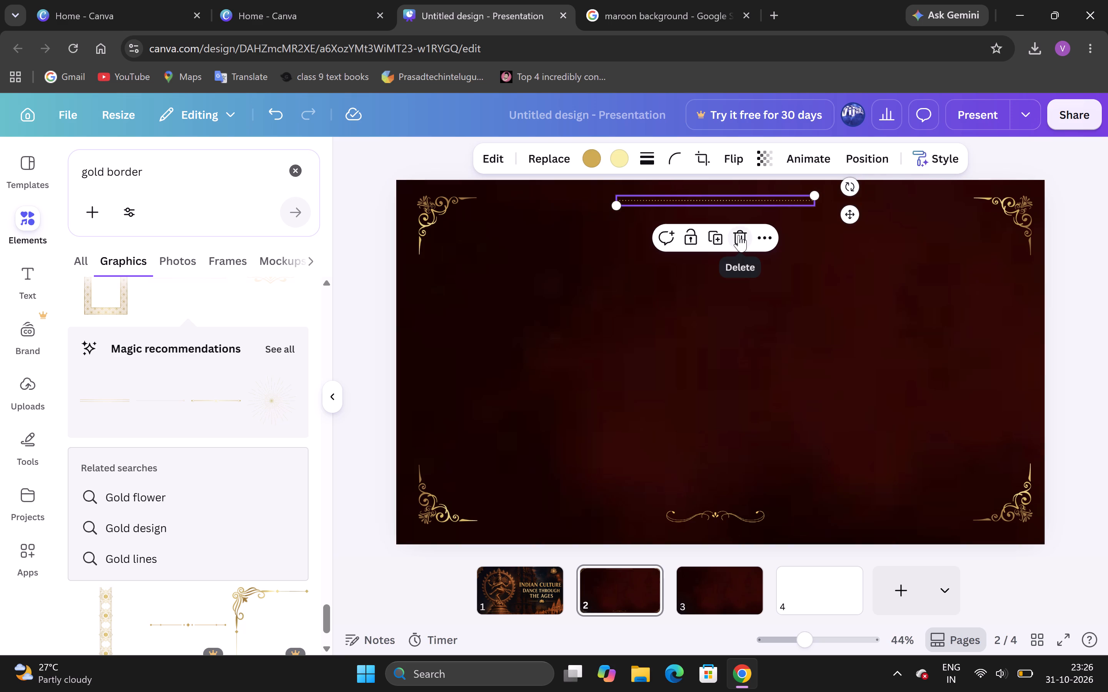
{"action": "left_click", "coordinate": [739, 235]}
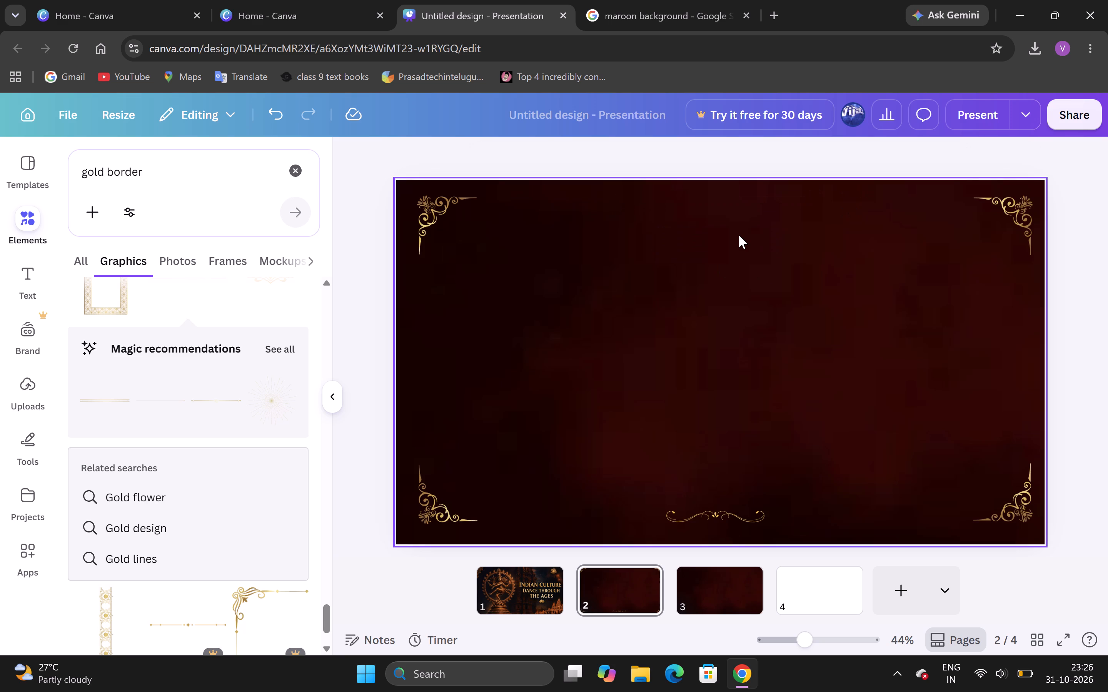
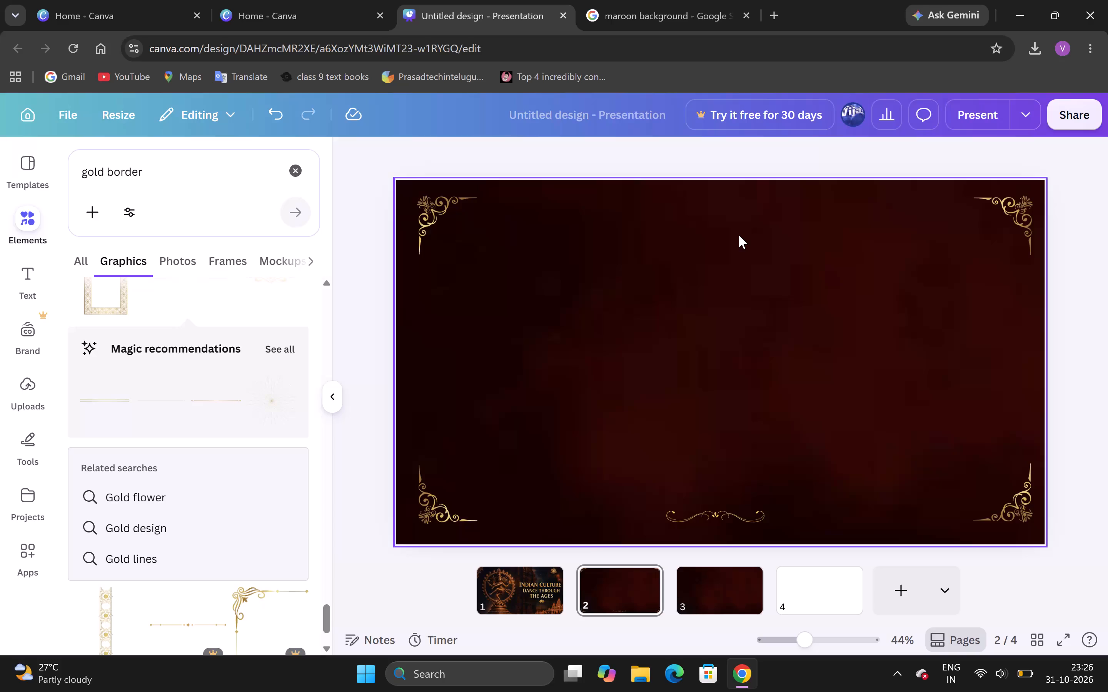
Nudge page 2's top-right and bottom-right gold corner scrolls slightly inward from the right edge, keeping them vertically aligned with each other.
{"action": "left_click", "coordinate": [1000, 216]}
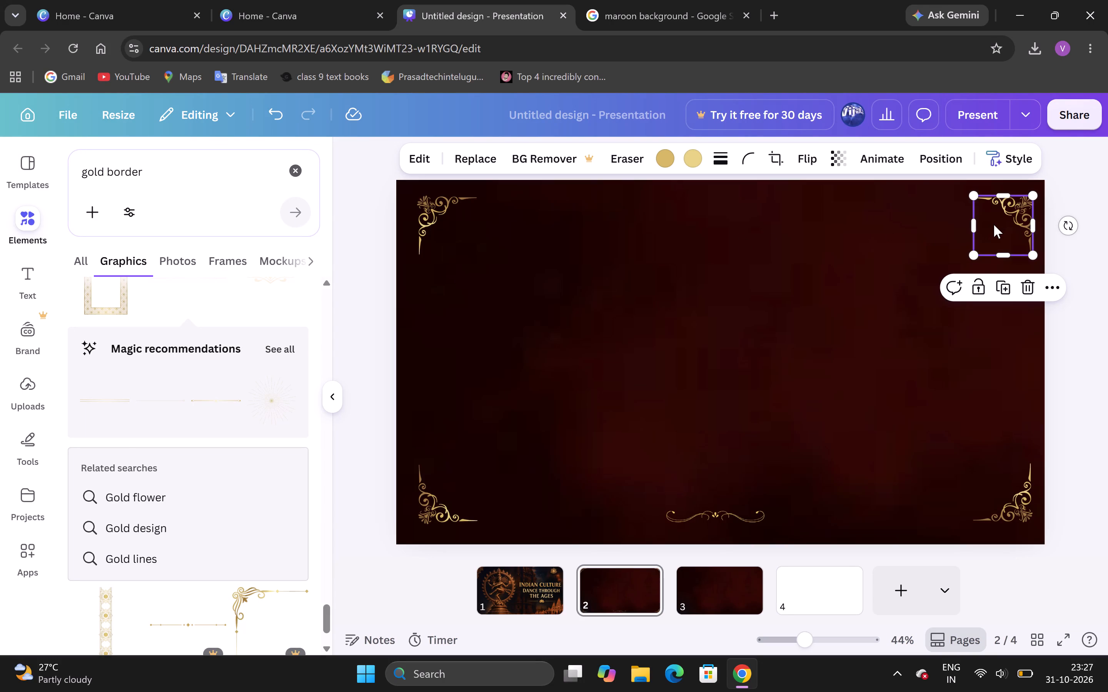
{"action": "left_click_drag", "start_coordinate": [994, 225], "coordinate": [986, 223]}
{"action": "left_click", "coordinate": [963, 363]}
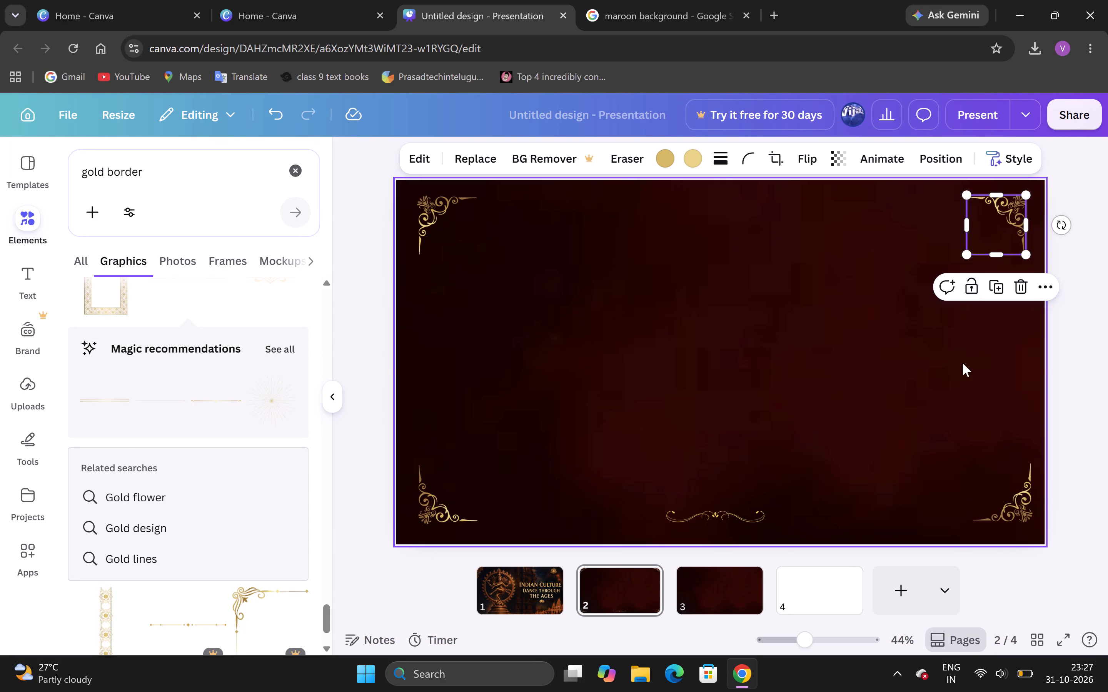
{"action": "left_click", "coordinate": [996, 489]}
{"action": "left_click_drag", "start_coordinate": [996, 489], "coordinate": [988, 491]}
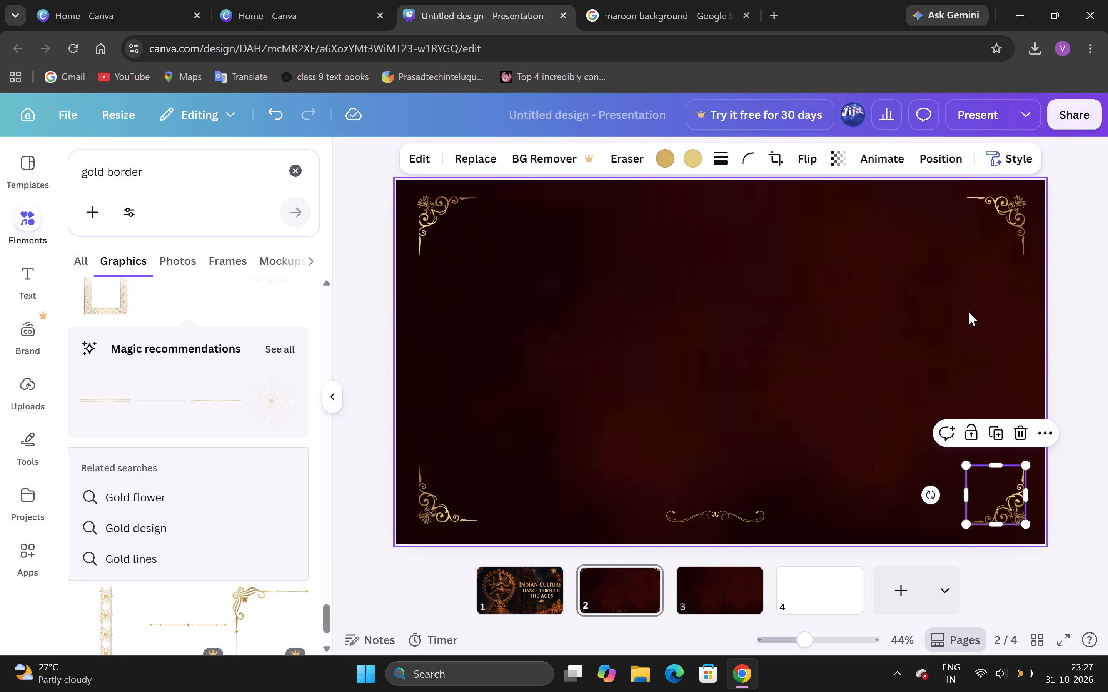
{"action": "left_click", "coordinate": [969, 312]}
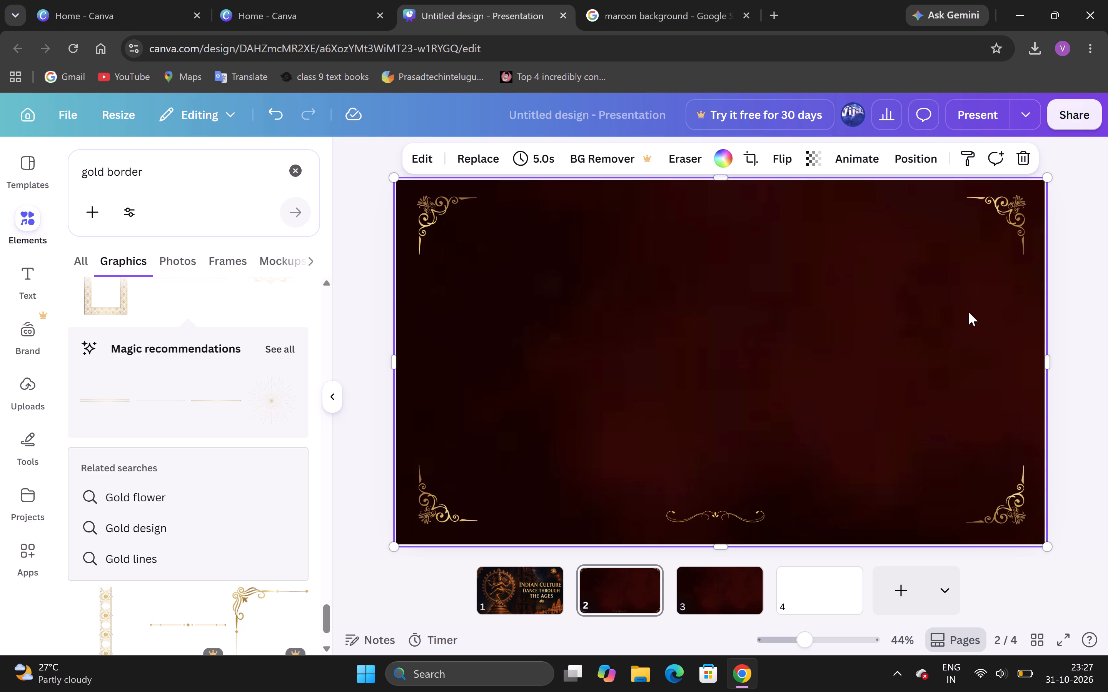
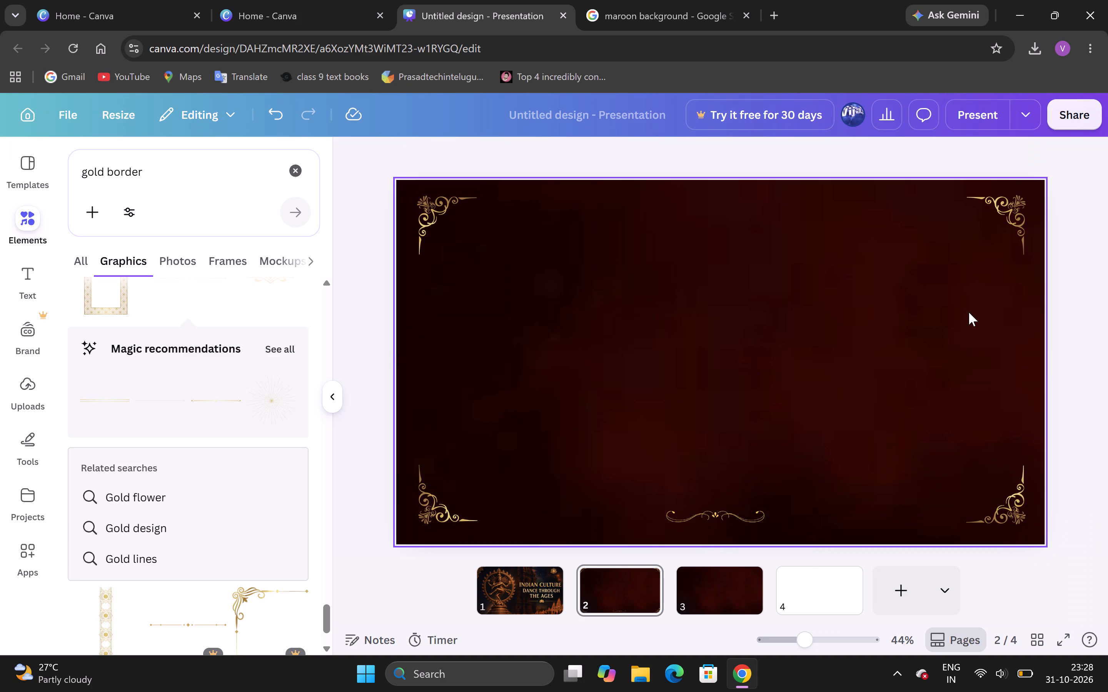
Select the maroon background image on page 2.
{"action": "left_click", "coordinate": [969, 312]}
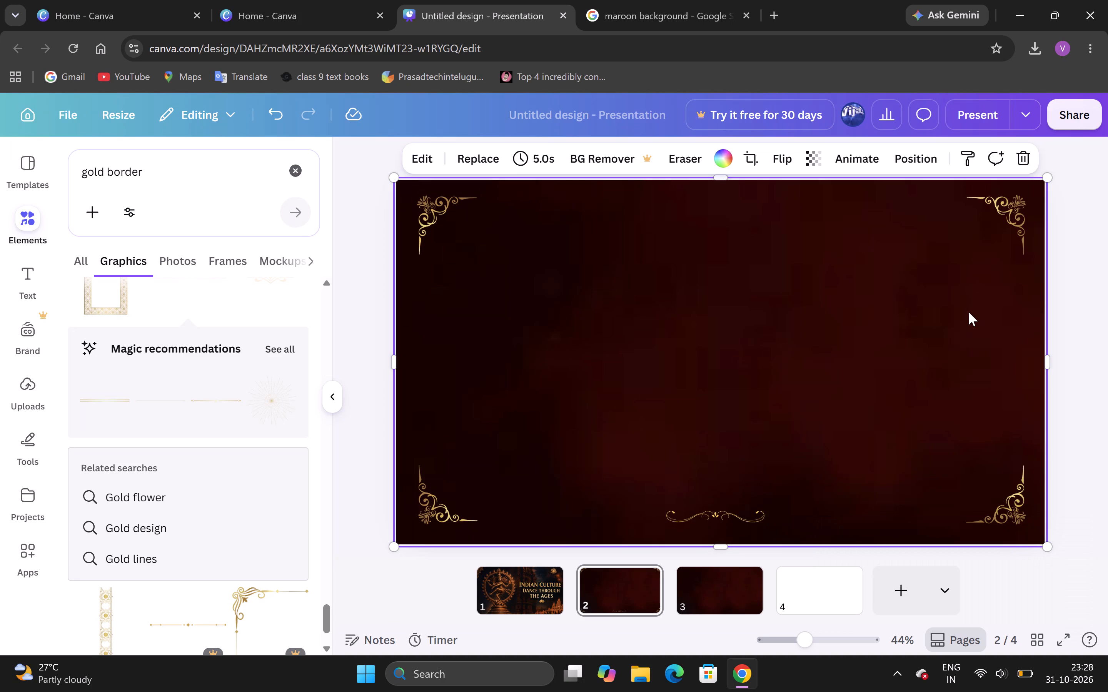
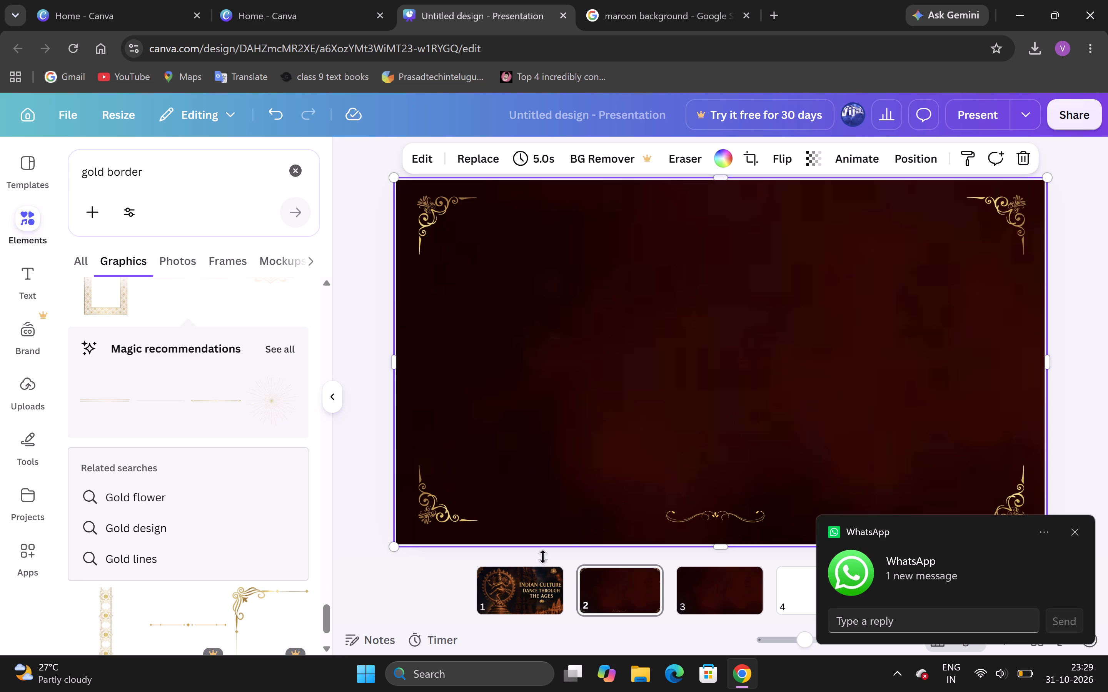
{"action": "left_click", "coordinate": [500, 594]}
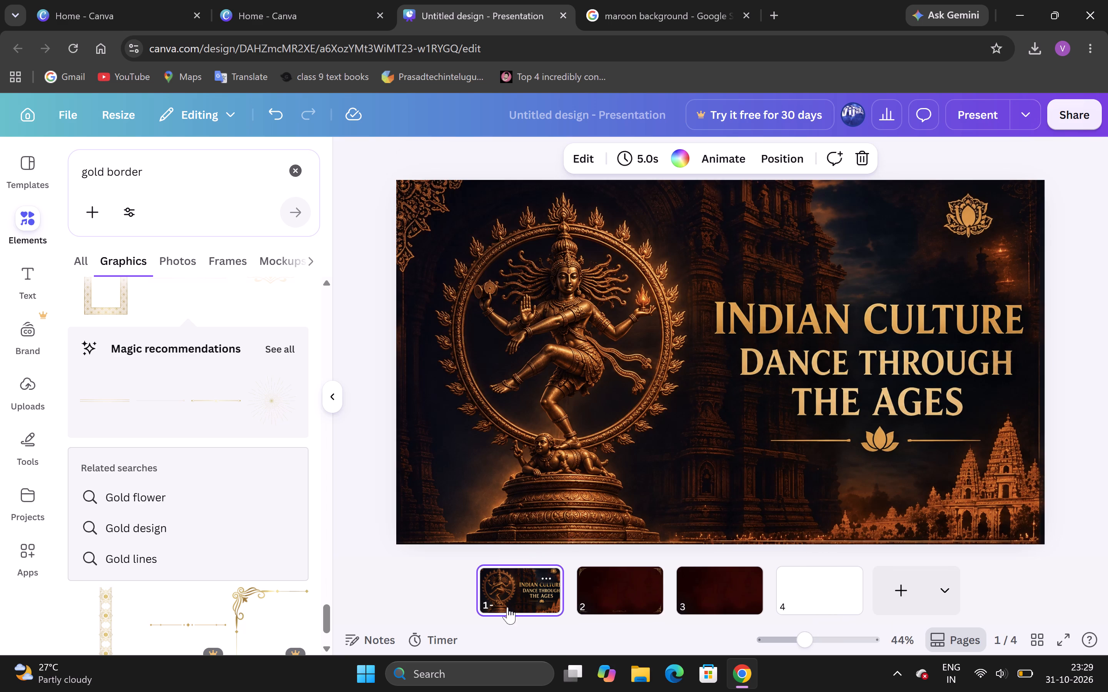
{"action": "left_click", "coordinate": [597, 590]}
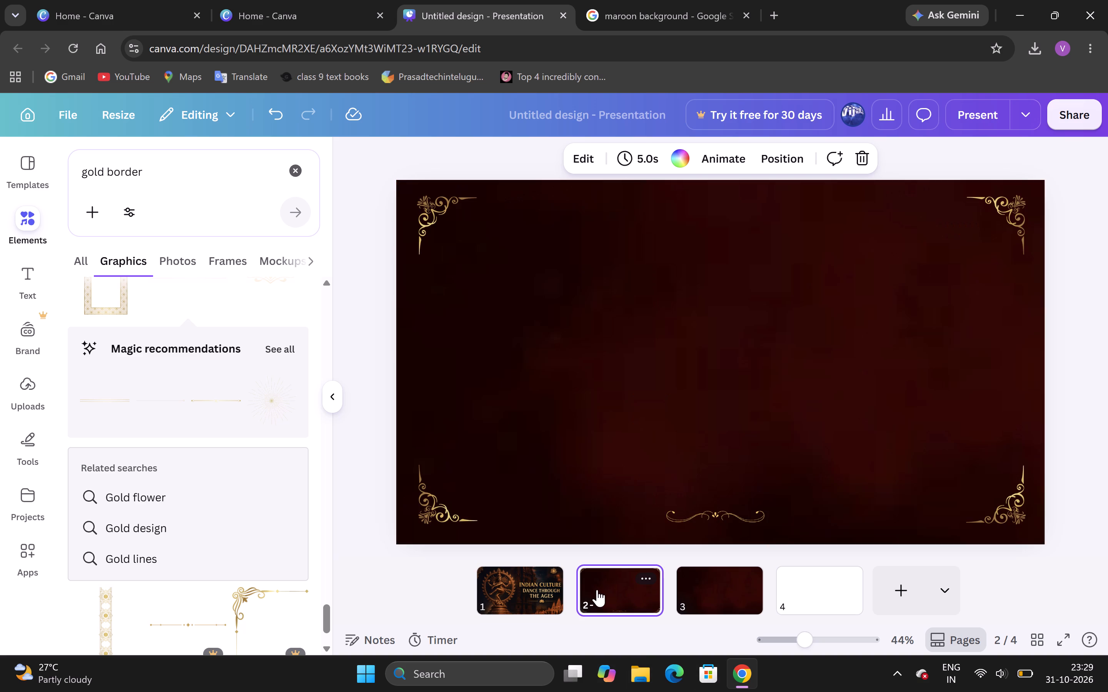
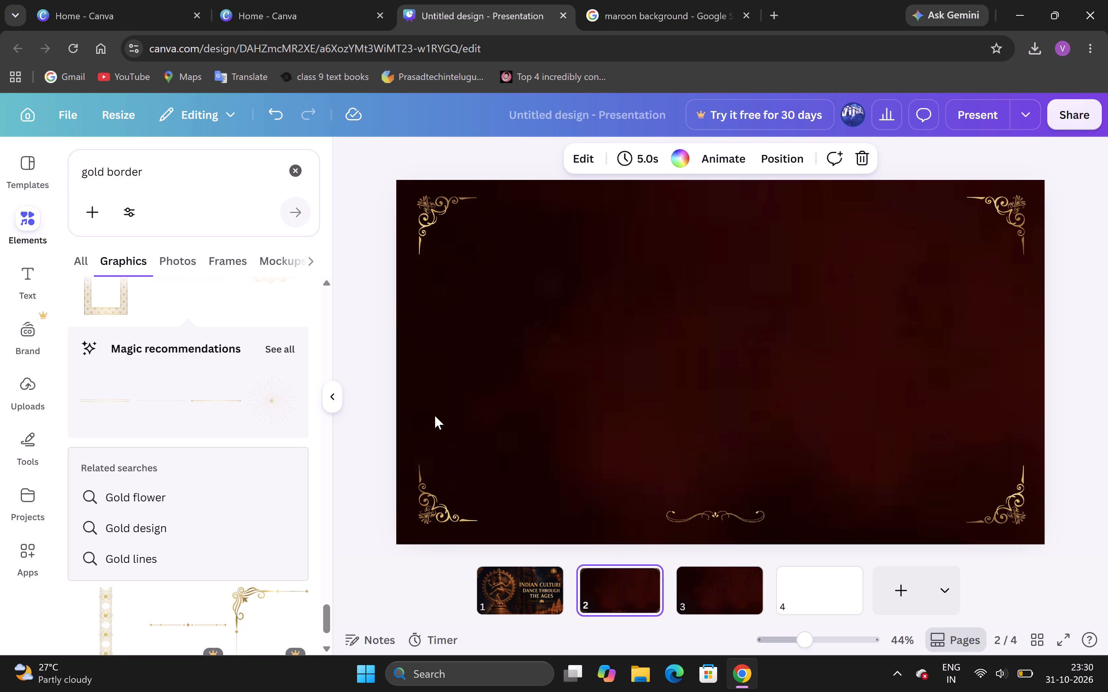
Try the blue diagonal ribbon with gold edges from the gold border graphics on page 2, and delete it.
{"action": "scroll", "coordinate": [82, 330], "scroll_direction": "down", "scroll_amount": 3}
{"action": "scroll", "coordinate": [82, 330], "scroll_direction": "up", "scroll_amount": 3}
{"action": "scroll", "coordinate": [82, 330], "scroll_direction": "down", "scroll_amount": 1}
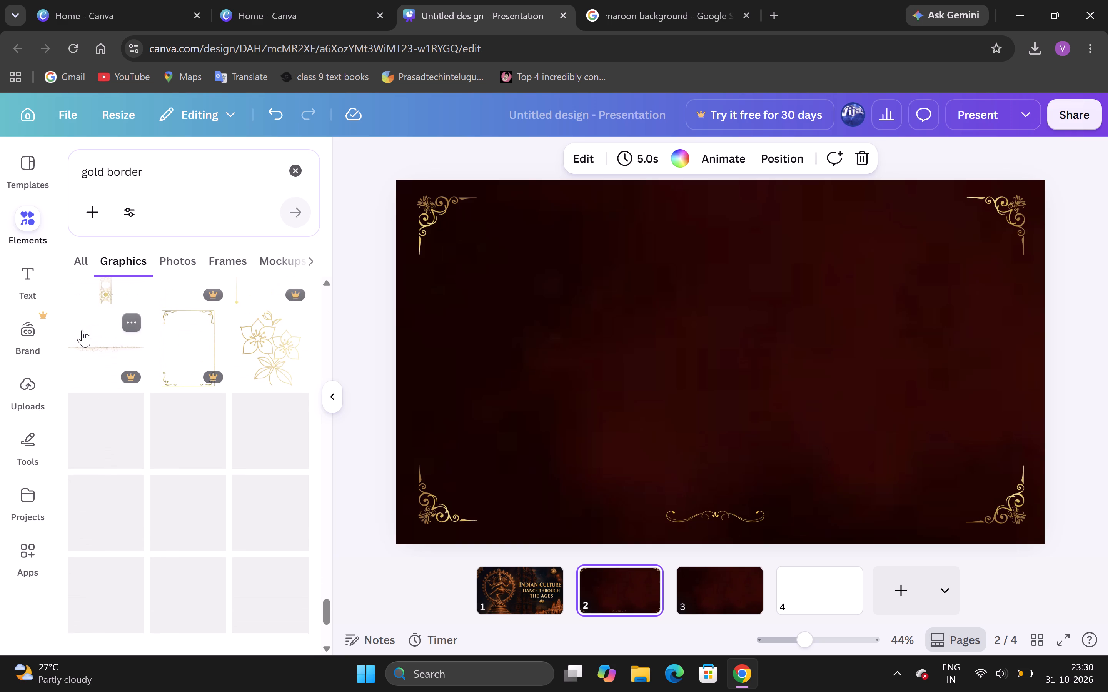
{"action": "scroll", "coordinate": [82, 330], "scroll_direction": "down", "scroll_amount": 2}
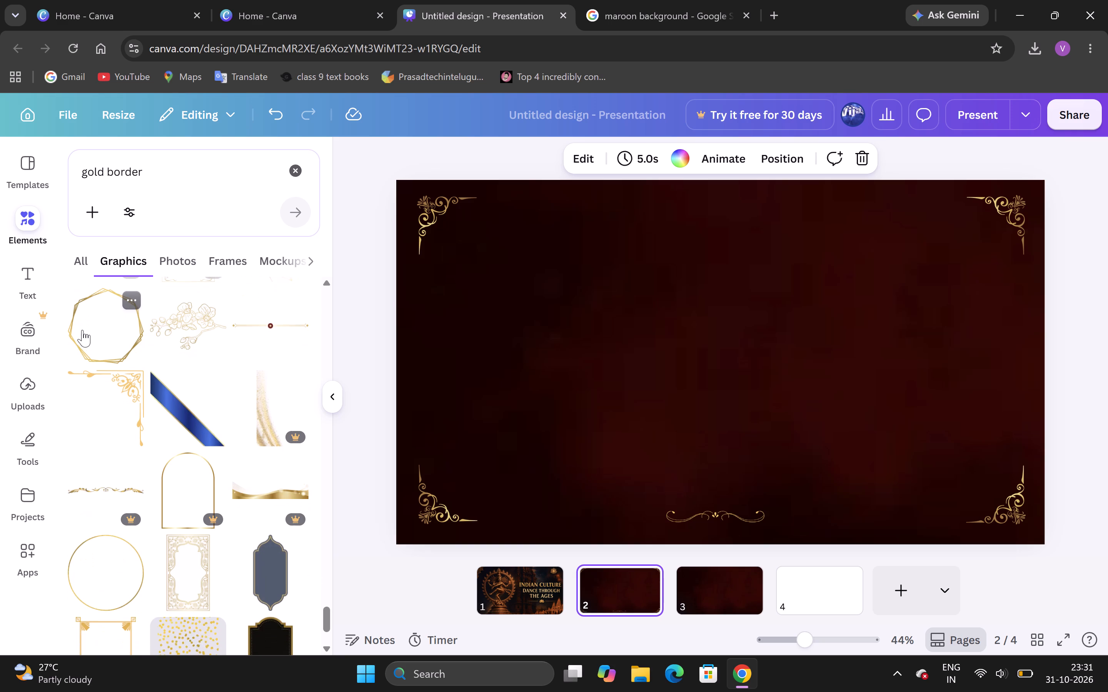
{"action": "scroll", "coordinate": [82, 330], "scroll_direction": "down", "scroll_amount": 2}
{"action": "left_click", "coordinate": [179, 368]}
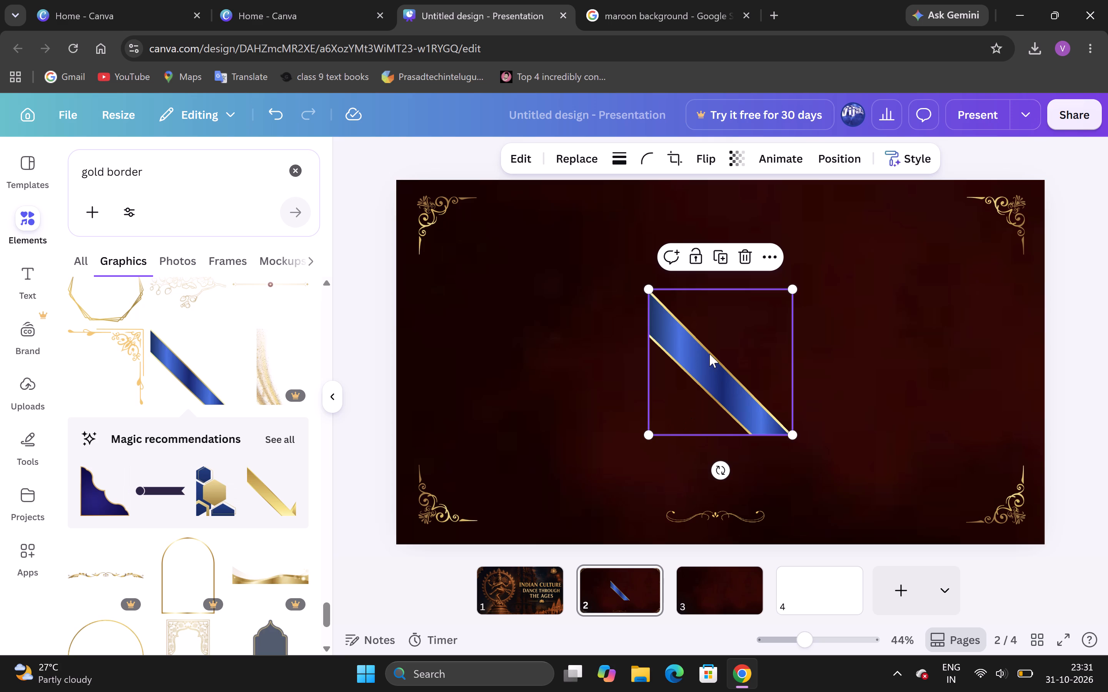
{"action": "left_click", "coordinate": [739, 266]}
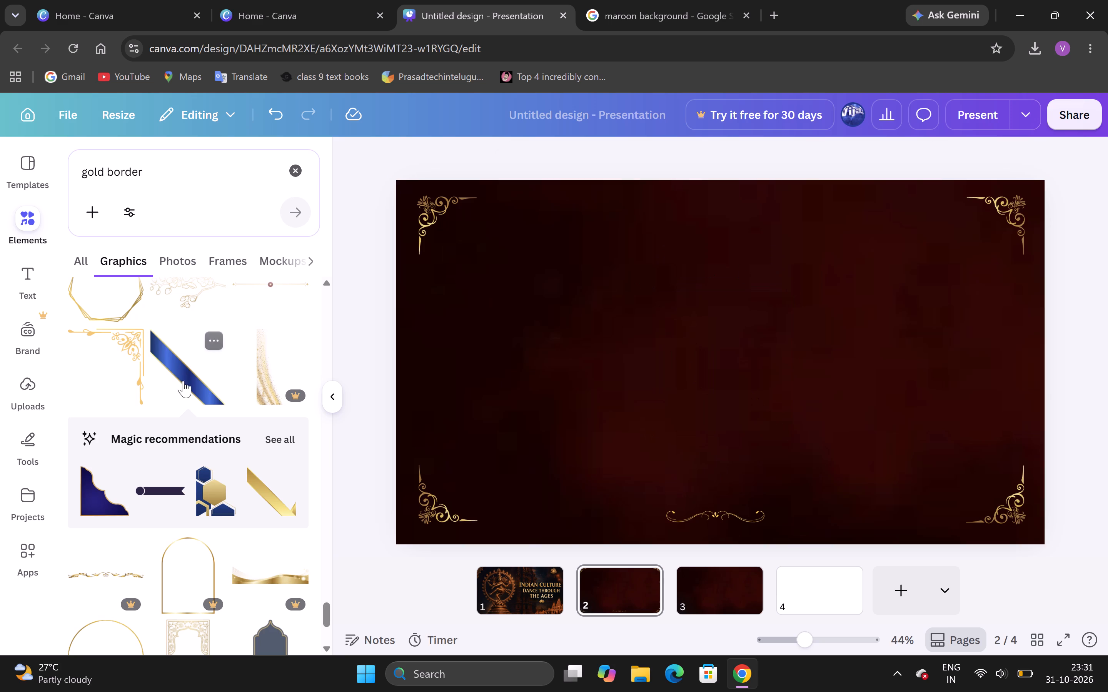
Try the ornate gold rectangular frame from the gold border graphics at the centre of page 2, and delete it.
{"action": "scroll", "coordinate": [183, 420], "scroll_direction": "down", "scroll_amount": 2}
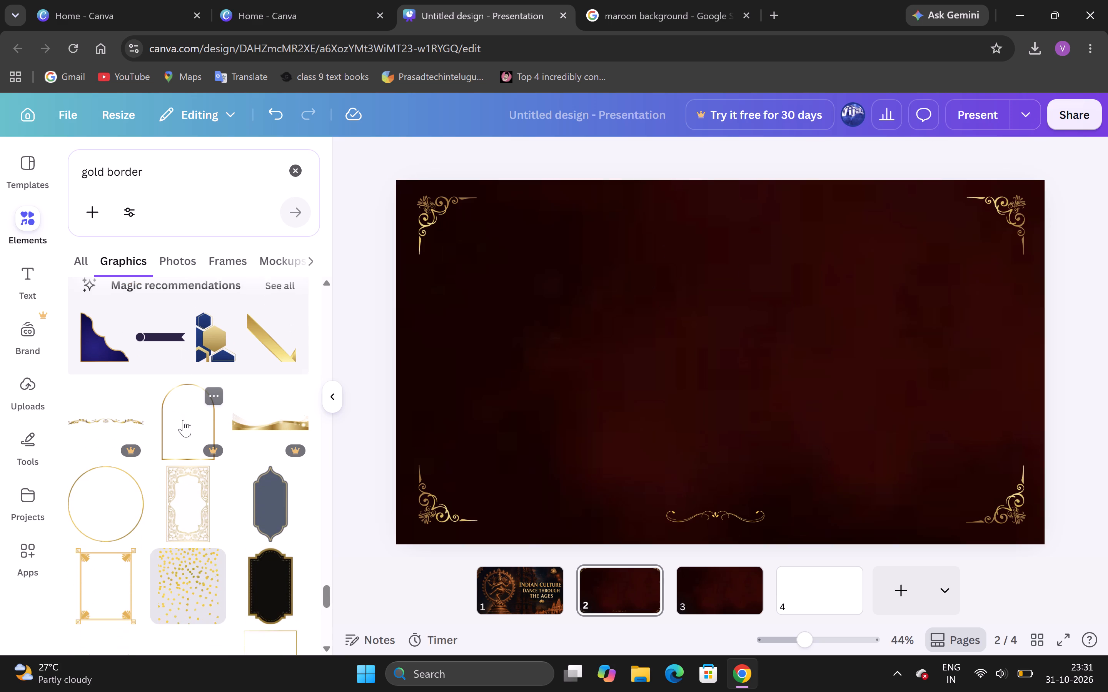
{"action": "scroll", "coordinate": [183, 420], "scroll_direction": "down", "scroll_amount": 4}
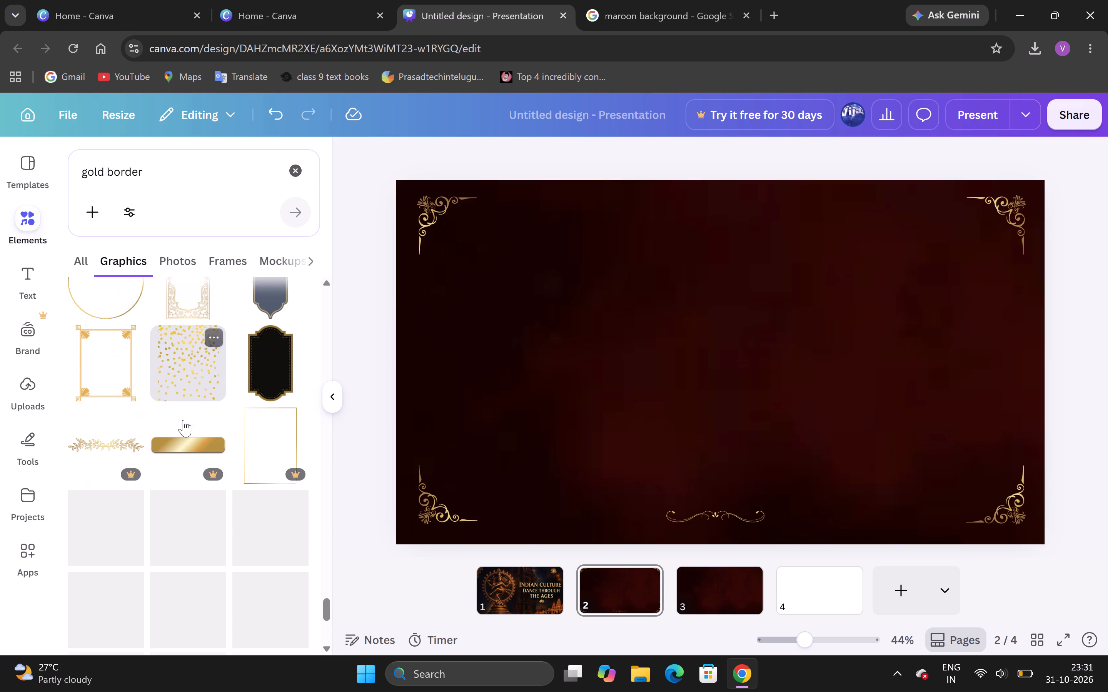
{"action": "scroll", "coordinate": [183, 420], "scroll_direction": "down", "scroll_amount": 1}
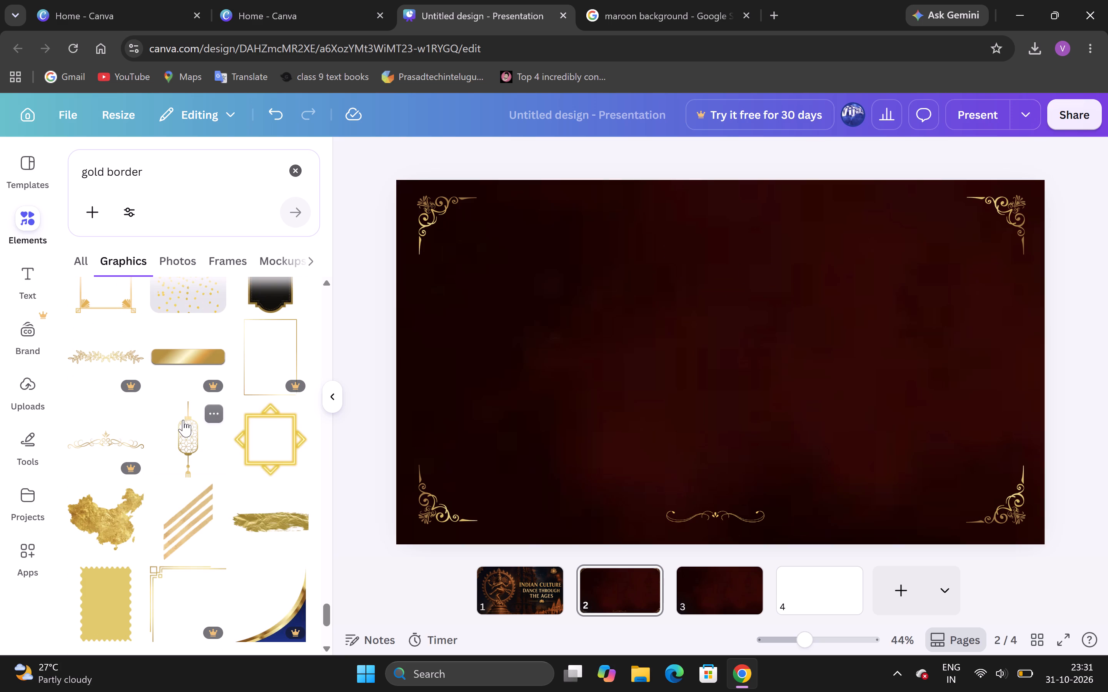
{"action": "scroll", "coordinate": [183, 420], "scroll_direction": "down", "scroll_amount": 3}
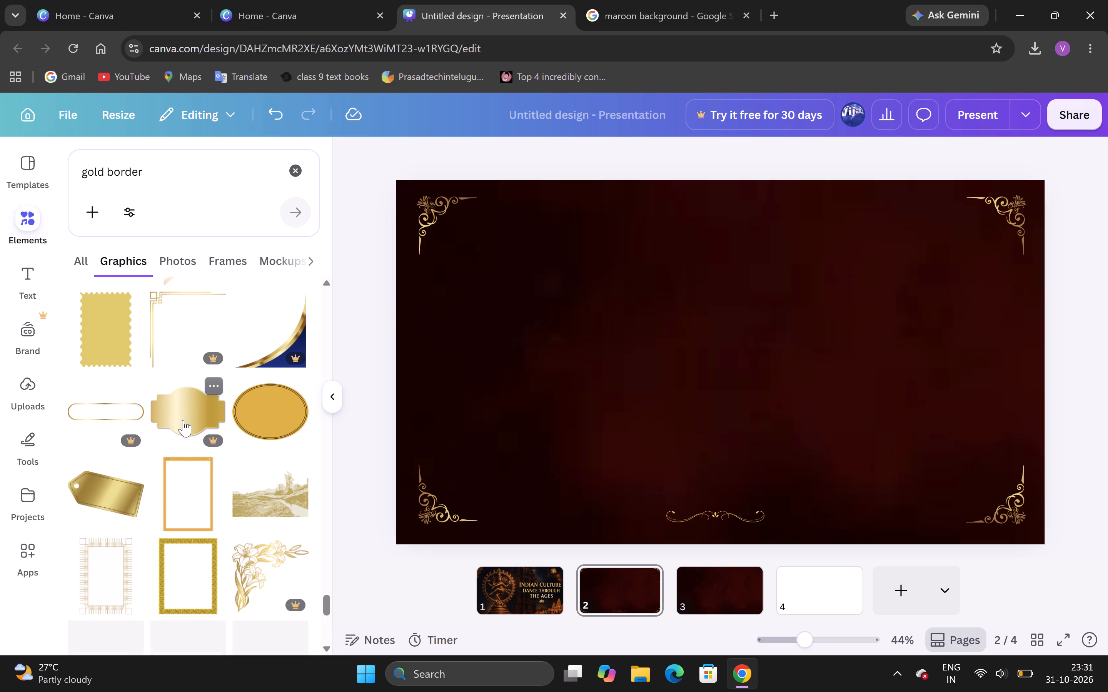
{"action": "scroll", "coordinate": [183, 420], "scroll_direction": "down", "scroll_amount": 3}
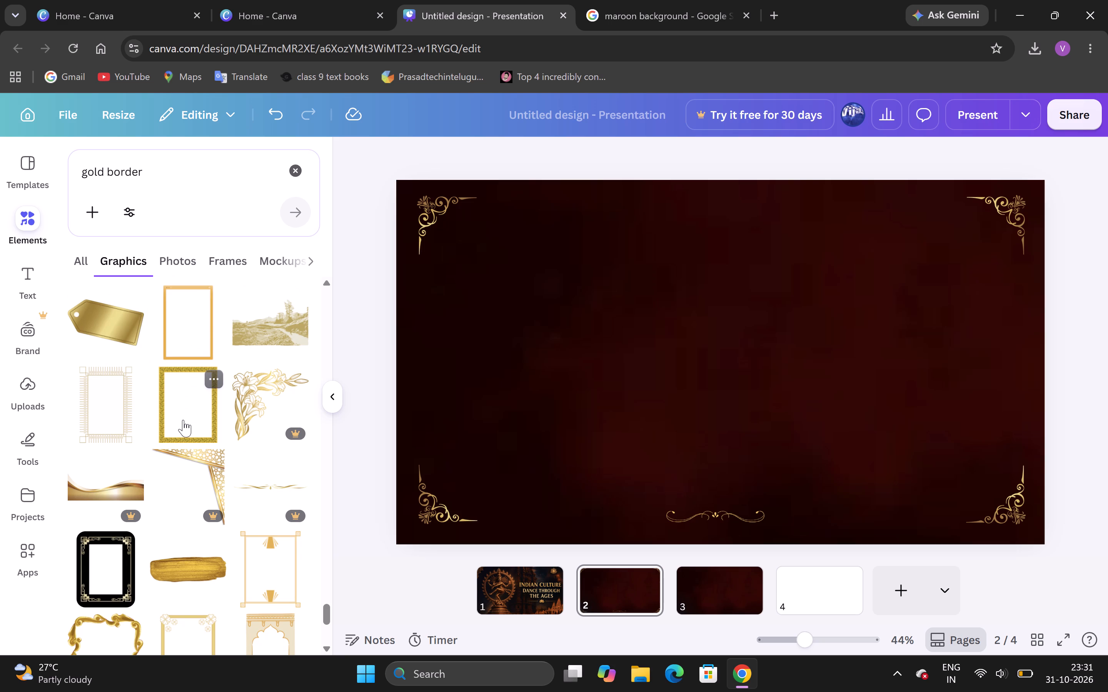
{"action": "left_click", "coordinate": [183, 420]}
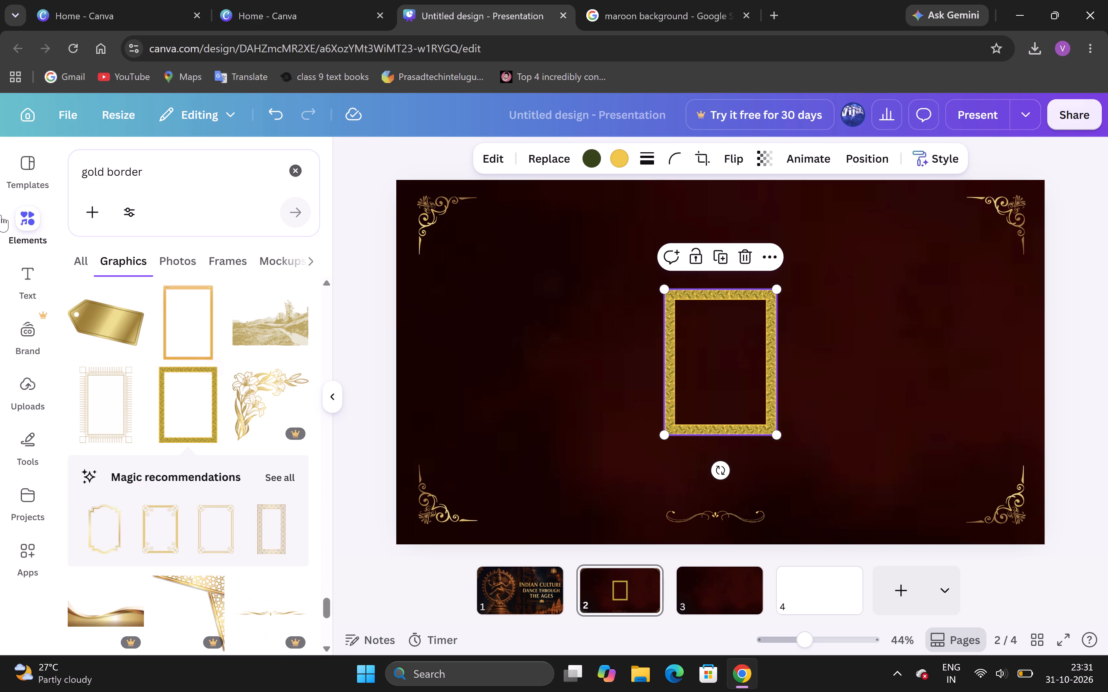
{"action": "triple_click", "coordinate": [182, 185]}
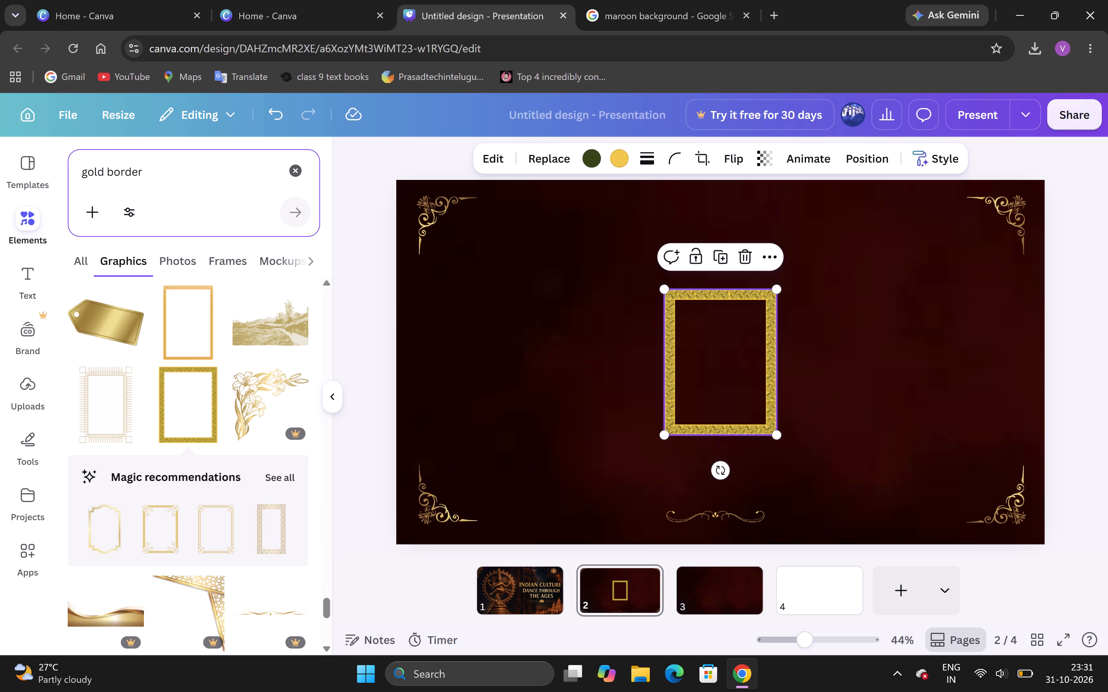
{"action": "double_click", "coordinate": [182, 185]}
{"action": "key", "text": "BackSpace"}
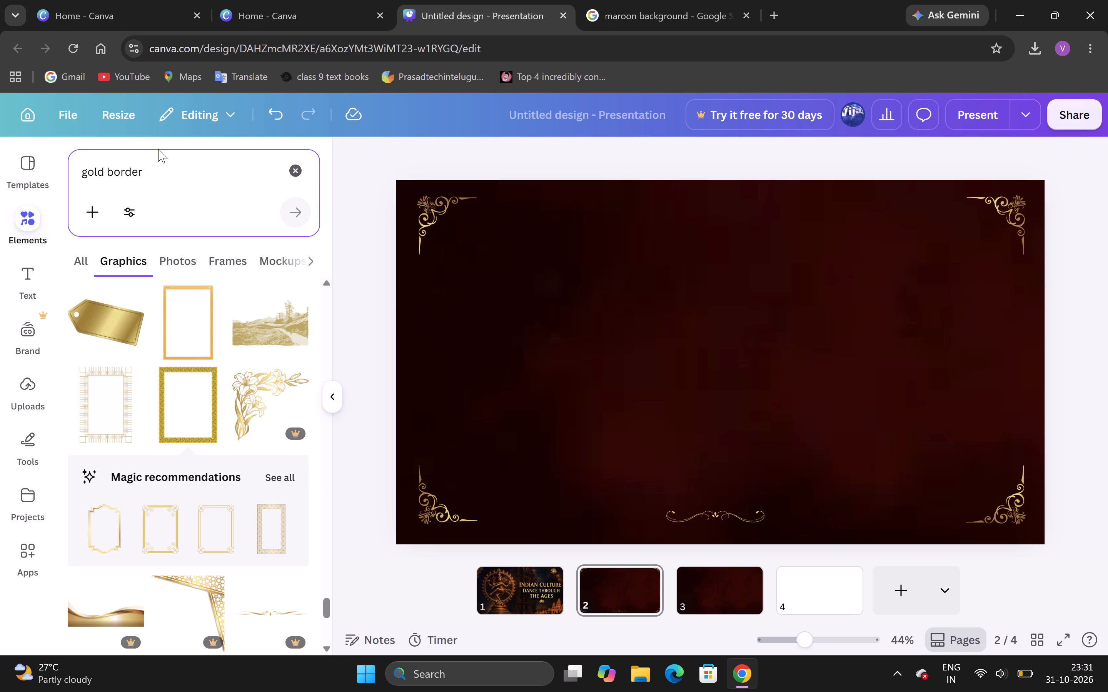
Replace the gold border search with a graphics search for "indian danc3".
{"action": "left_click", "coordinate": [158, 166]}
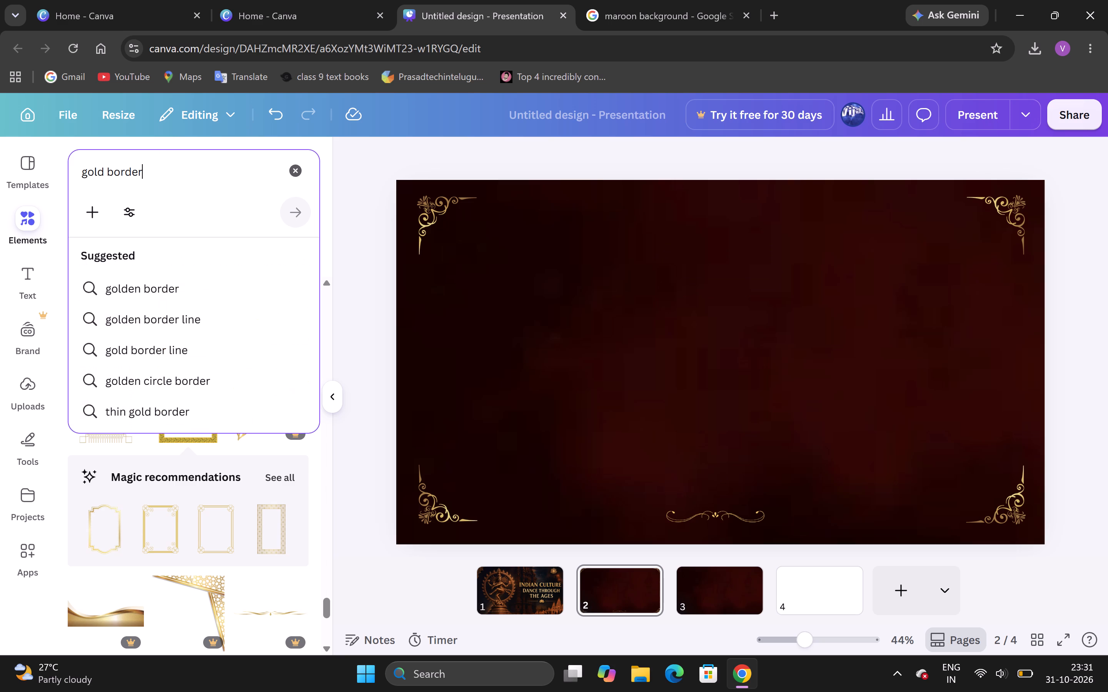
{"action": "key", "text": "BackSpace"}
{"action": "key", "text": "BackSpace"}
{"action": "key", "text": "BackSpace"}
{"action": "key", "text": "BackSpace"}
{"action": "key", "text": "BackSpace"}
{"action": "key", "text": "BackSpace"}
{"action": "key", "text": "BackSpace"}
{"action": "key", "text": "BackSpace"}
{"action": "key", "text": "BackSpace"}
{"action": "key", "text": "BackSpace"}
{"action": "key", "text": "BackSpace"}
{"action": "key", "text": "BackSpace"}
{"action": "key", "text": "BackSpace"}
{"action": "key", "text": "BackSpace"}
{"action": "key", "text": "BackSpace"}
{"action": "key", "text": "BackSpace"}
{"action": "key", "text": "BackSpace"}
{"action": "key", "text": "BackSpace"}
{"action": "key", "text": "BackSpace"}
{"action": "key", "text": "BackSpace"}
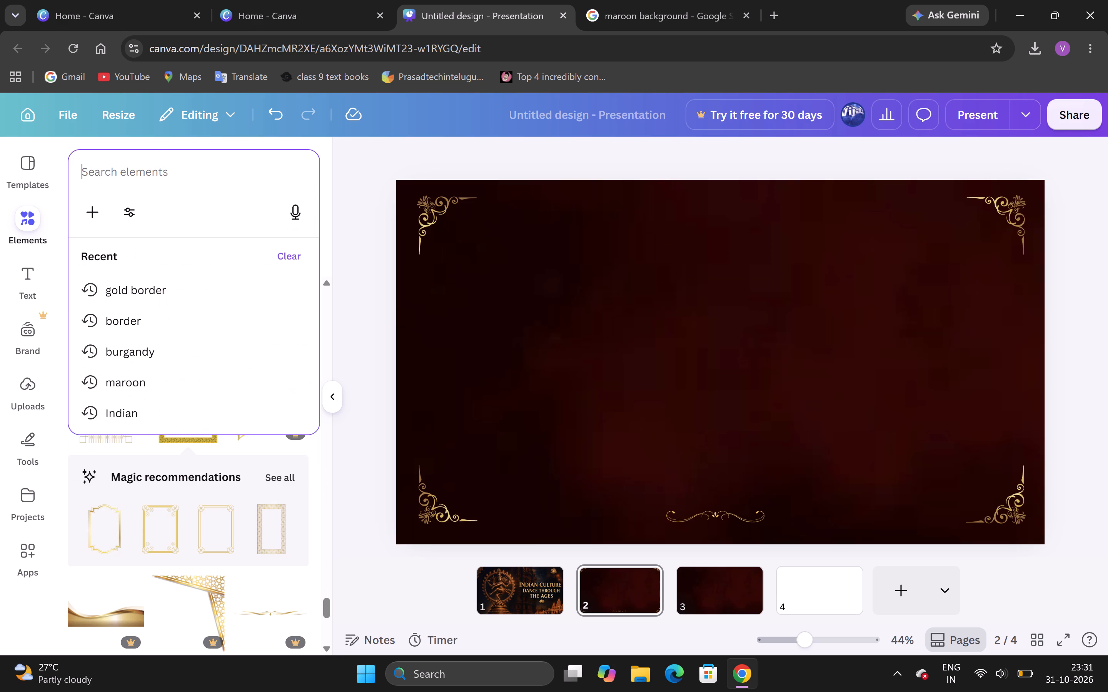
{"action": "type", "text": "indin"}
{"action": "key", "text": "BackSpace"}
{"action": "type", "text": "an danc3"}
{"action": "key", "text": "Return"}
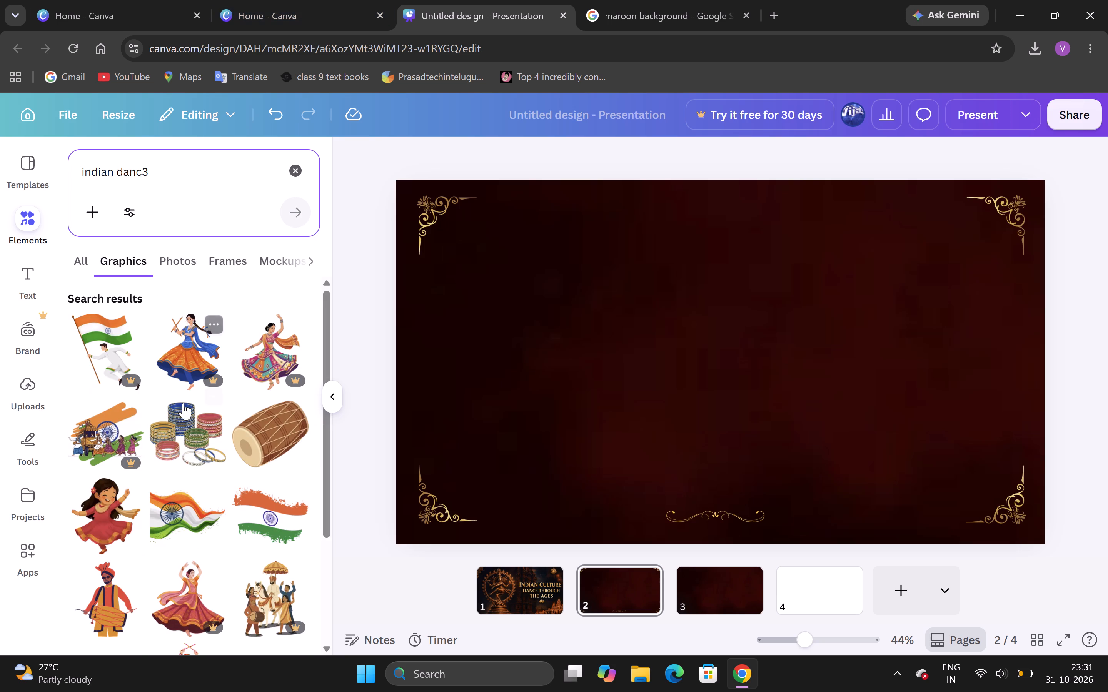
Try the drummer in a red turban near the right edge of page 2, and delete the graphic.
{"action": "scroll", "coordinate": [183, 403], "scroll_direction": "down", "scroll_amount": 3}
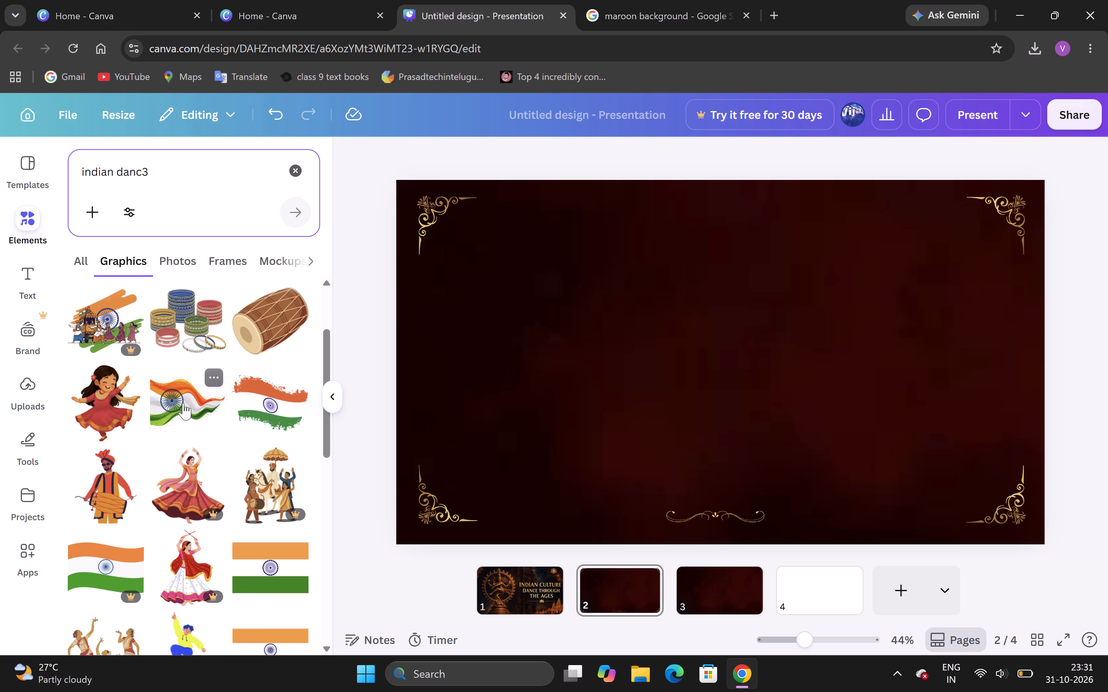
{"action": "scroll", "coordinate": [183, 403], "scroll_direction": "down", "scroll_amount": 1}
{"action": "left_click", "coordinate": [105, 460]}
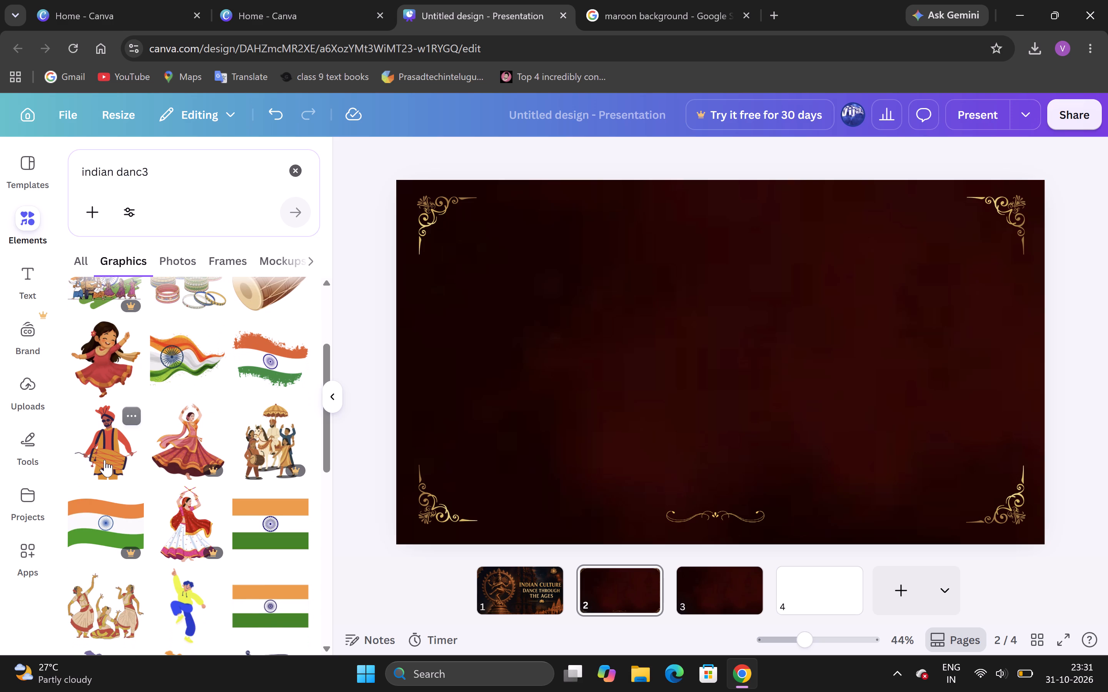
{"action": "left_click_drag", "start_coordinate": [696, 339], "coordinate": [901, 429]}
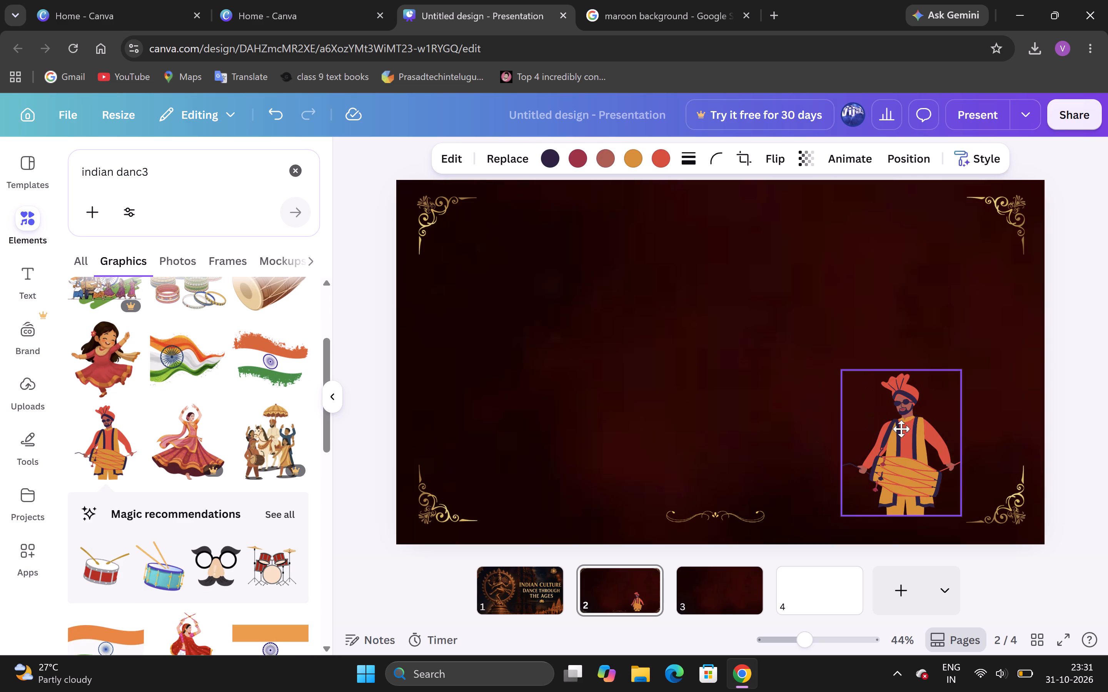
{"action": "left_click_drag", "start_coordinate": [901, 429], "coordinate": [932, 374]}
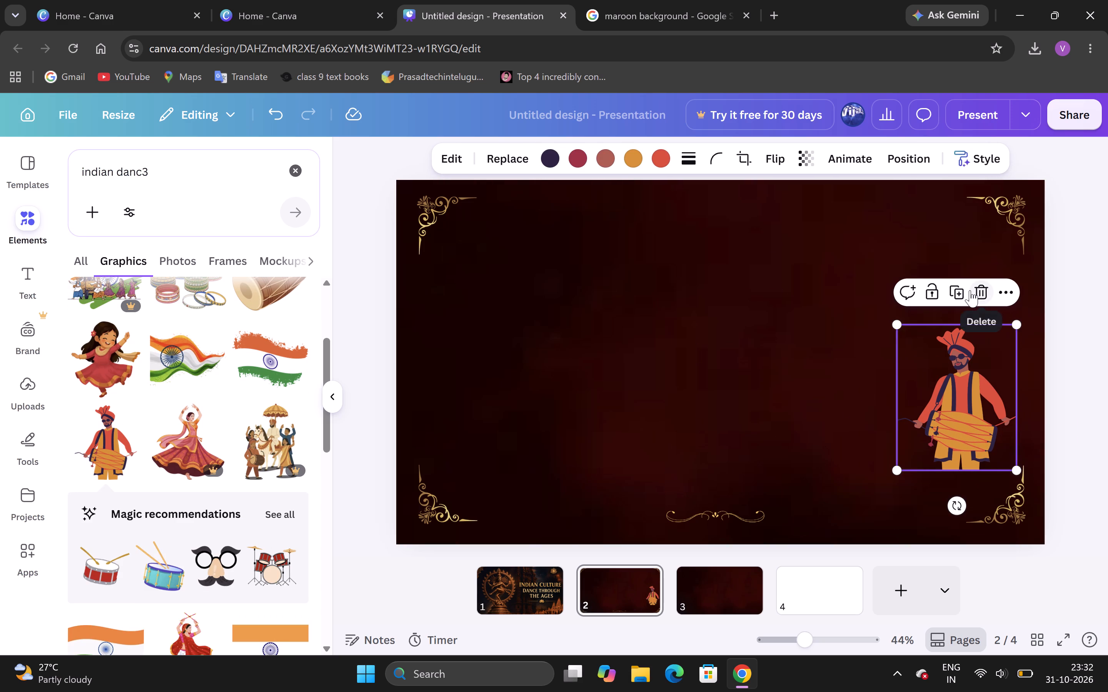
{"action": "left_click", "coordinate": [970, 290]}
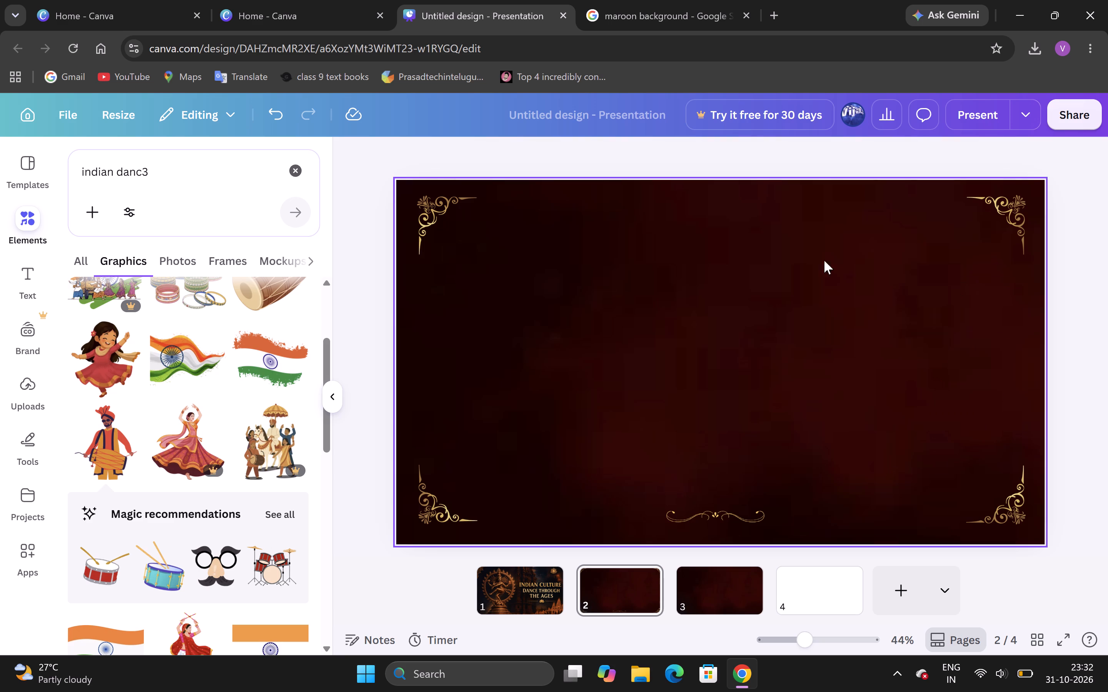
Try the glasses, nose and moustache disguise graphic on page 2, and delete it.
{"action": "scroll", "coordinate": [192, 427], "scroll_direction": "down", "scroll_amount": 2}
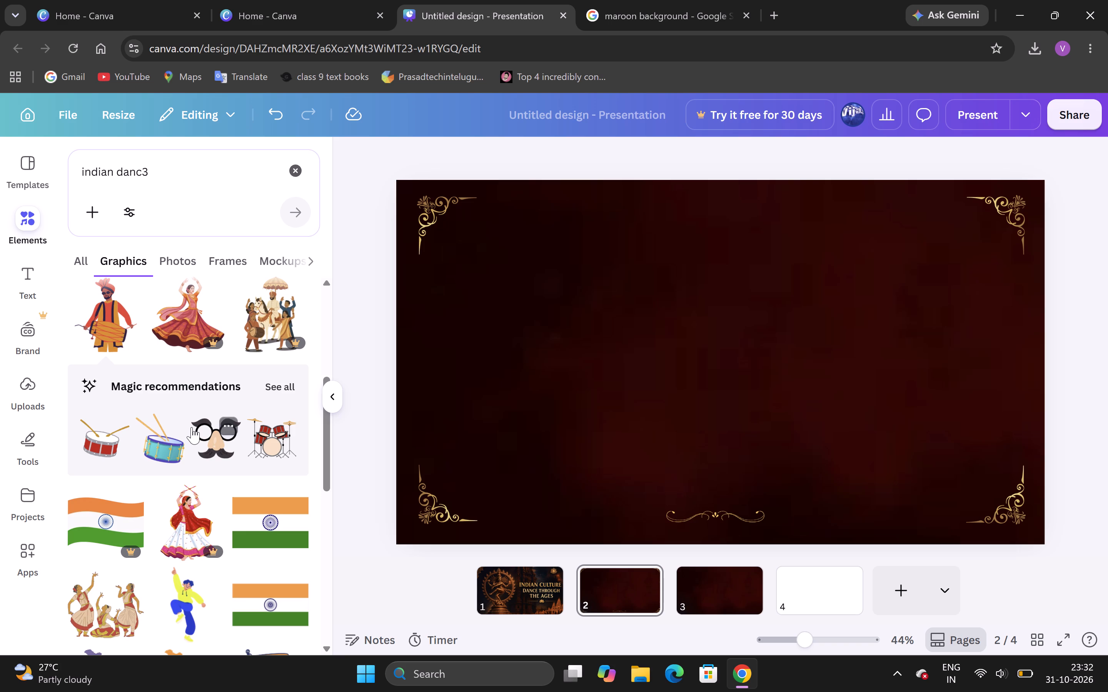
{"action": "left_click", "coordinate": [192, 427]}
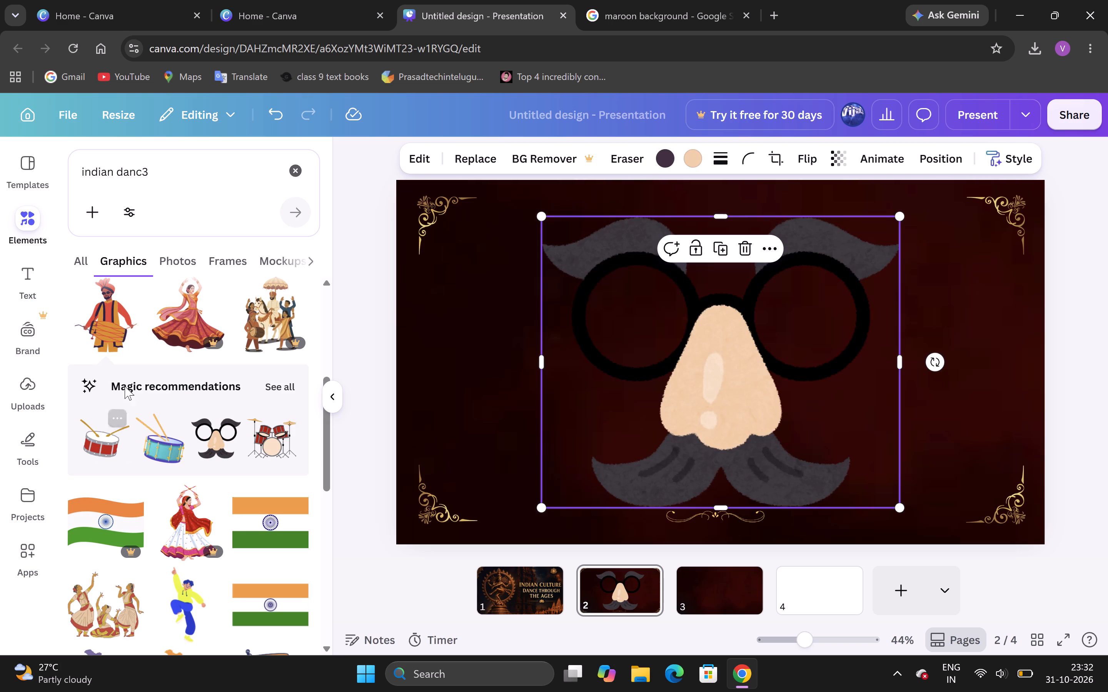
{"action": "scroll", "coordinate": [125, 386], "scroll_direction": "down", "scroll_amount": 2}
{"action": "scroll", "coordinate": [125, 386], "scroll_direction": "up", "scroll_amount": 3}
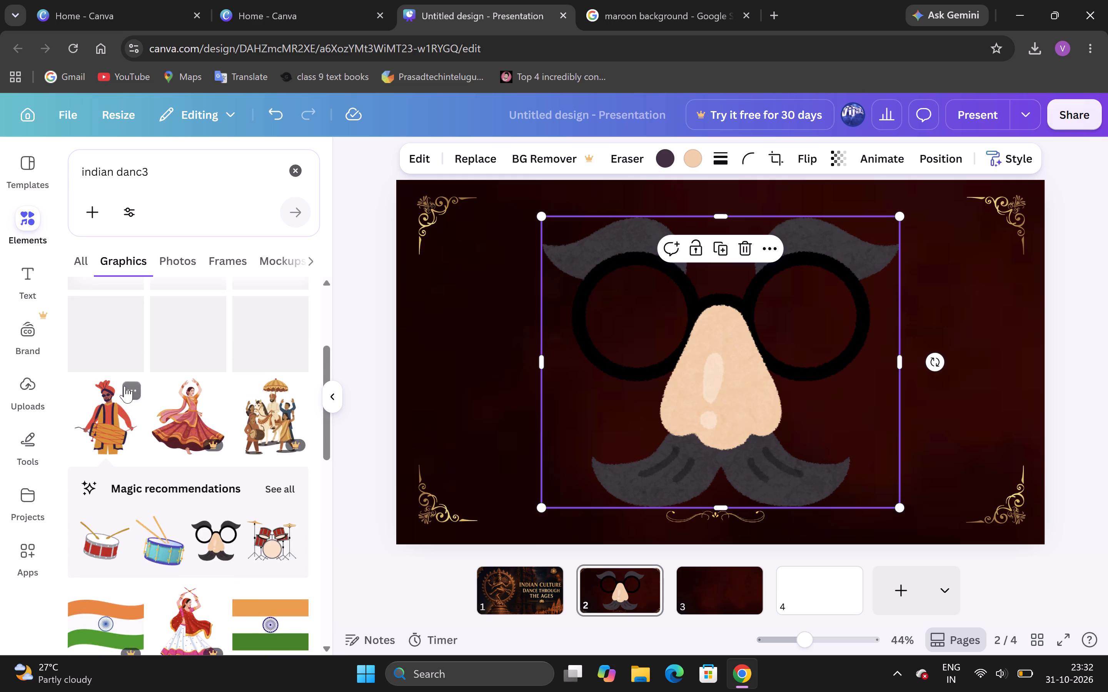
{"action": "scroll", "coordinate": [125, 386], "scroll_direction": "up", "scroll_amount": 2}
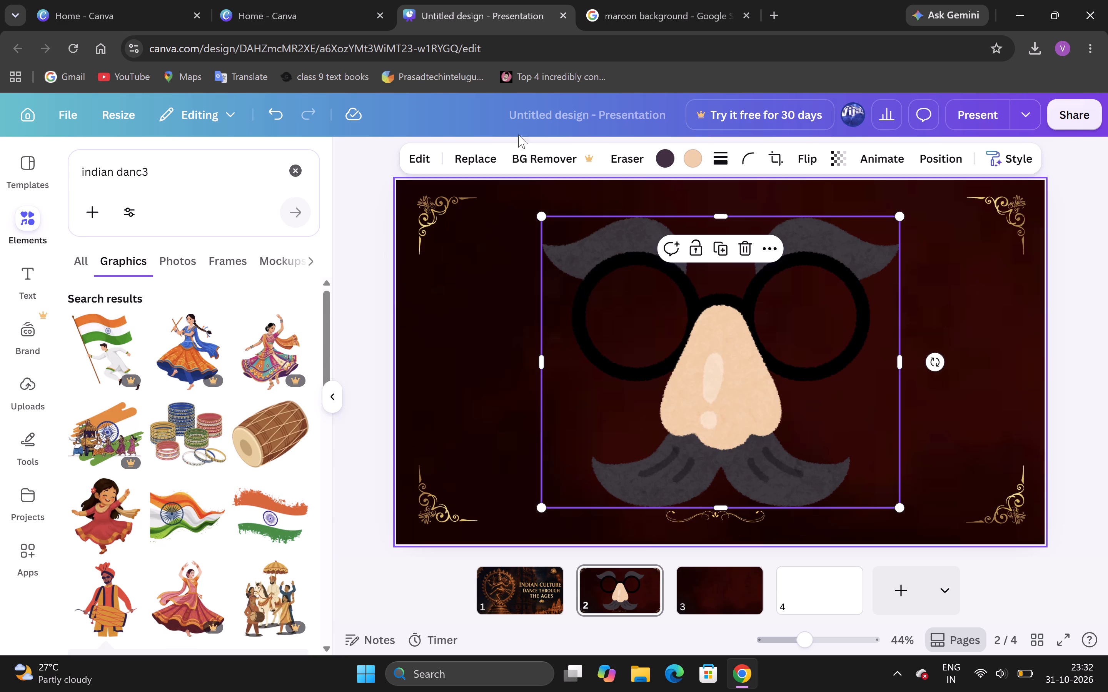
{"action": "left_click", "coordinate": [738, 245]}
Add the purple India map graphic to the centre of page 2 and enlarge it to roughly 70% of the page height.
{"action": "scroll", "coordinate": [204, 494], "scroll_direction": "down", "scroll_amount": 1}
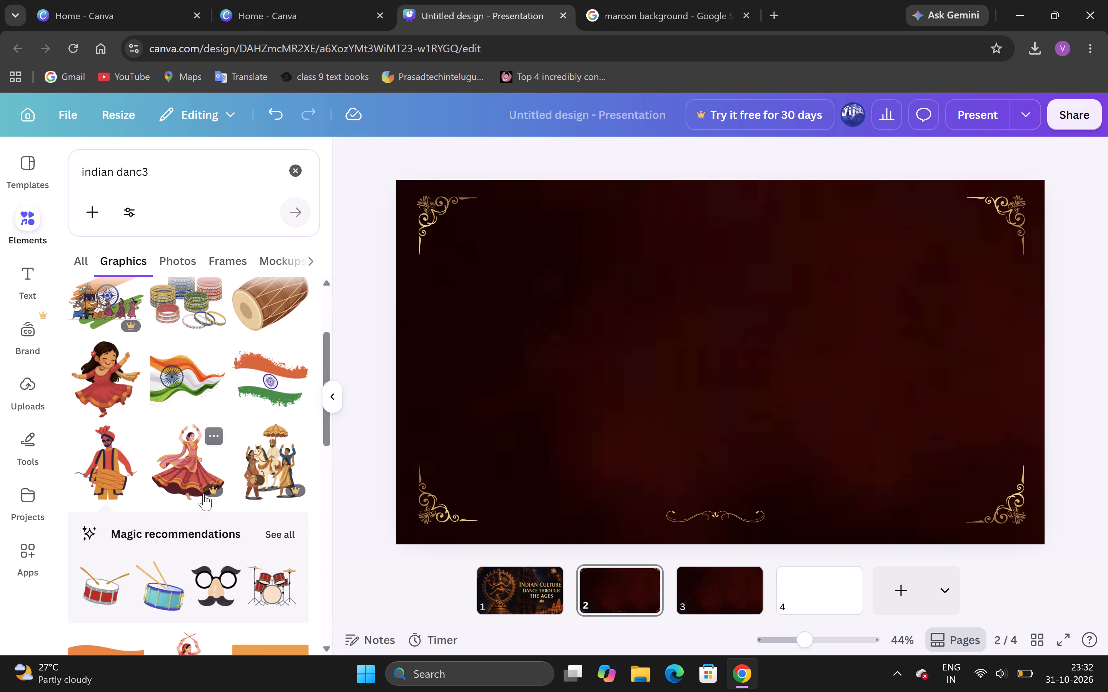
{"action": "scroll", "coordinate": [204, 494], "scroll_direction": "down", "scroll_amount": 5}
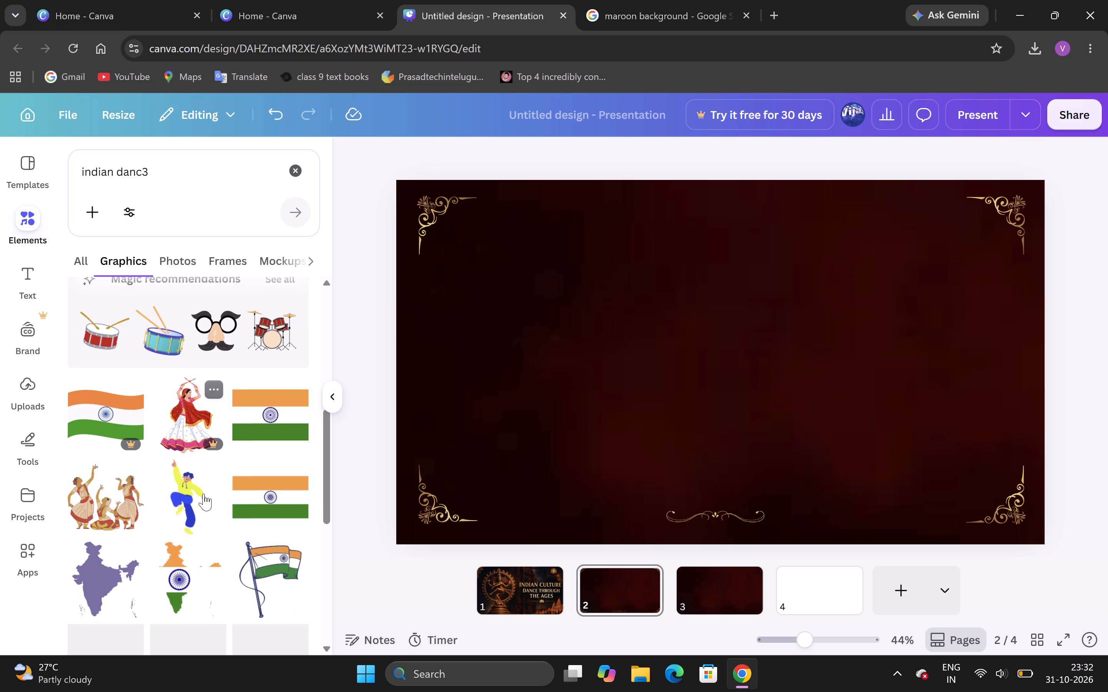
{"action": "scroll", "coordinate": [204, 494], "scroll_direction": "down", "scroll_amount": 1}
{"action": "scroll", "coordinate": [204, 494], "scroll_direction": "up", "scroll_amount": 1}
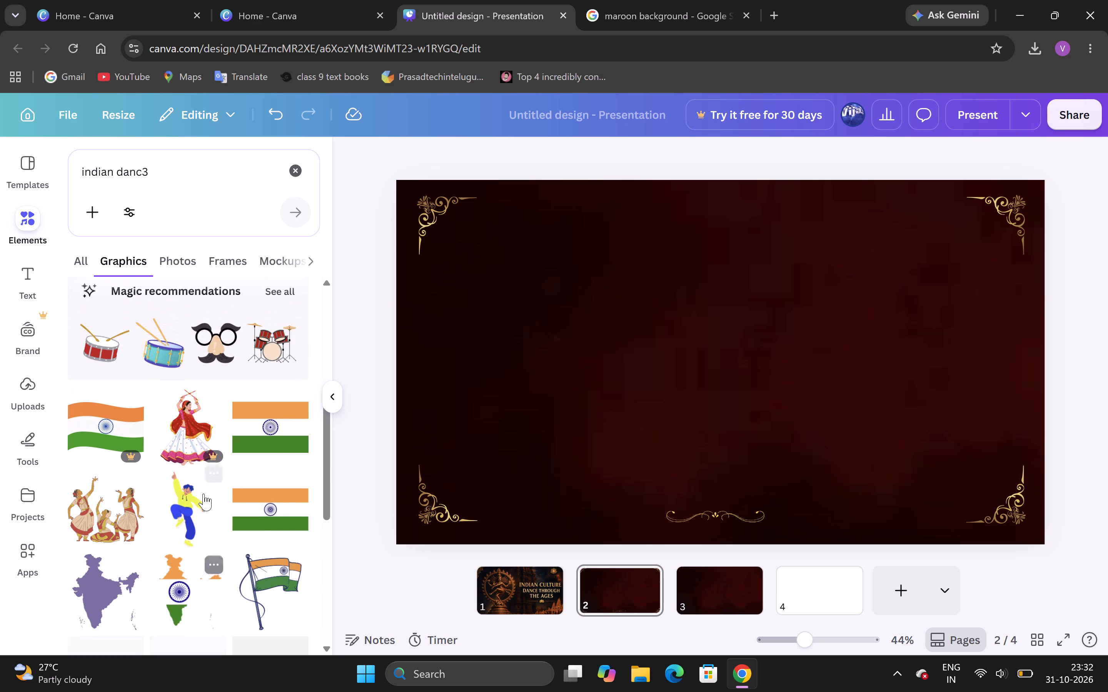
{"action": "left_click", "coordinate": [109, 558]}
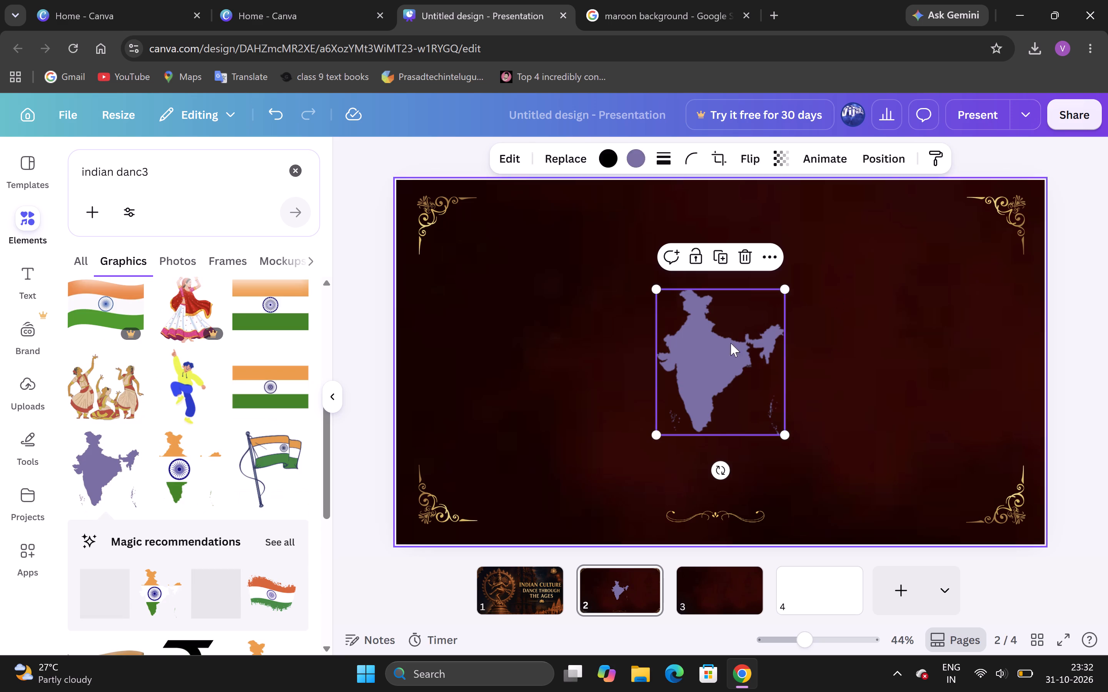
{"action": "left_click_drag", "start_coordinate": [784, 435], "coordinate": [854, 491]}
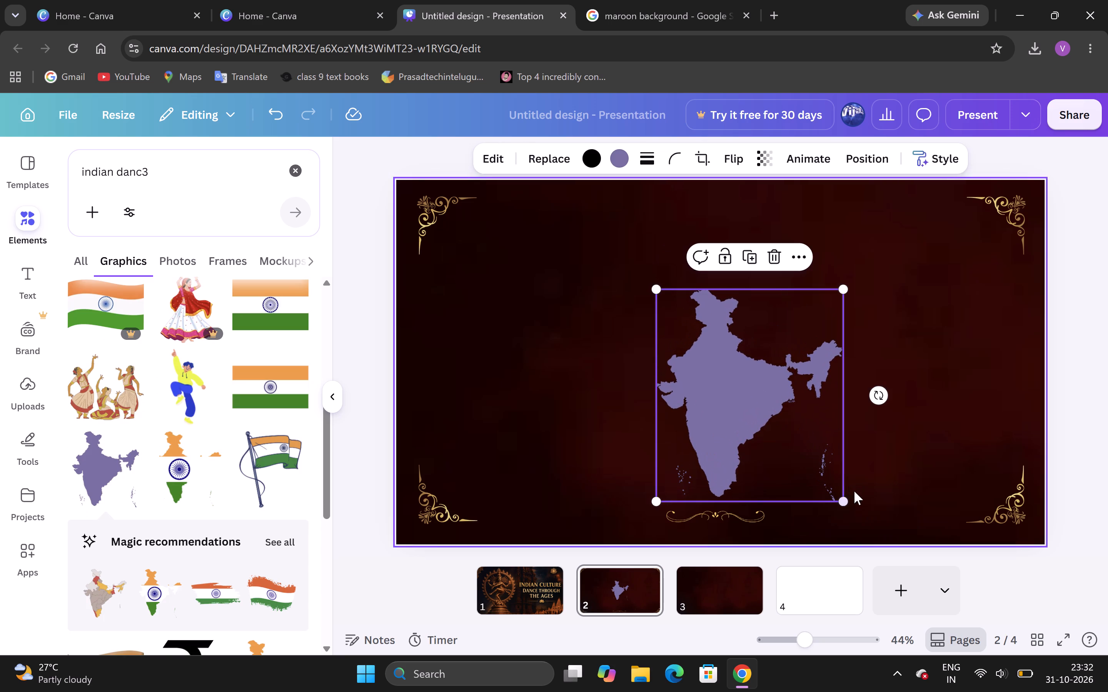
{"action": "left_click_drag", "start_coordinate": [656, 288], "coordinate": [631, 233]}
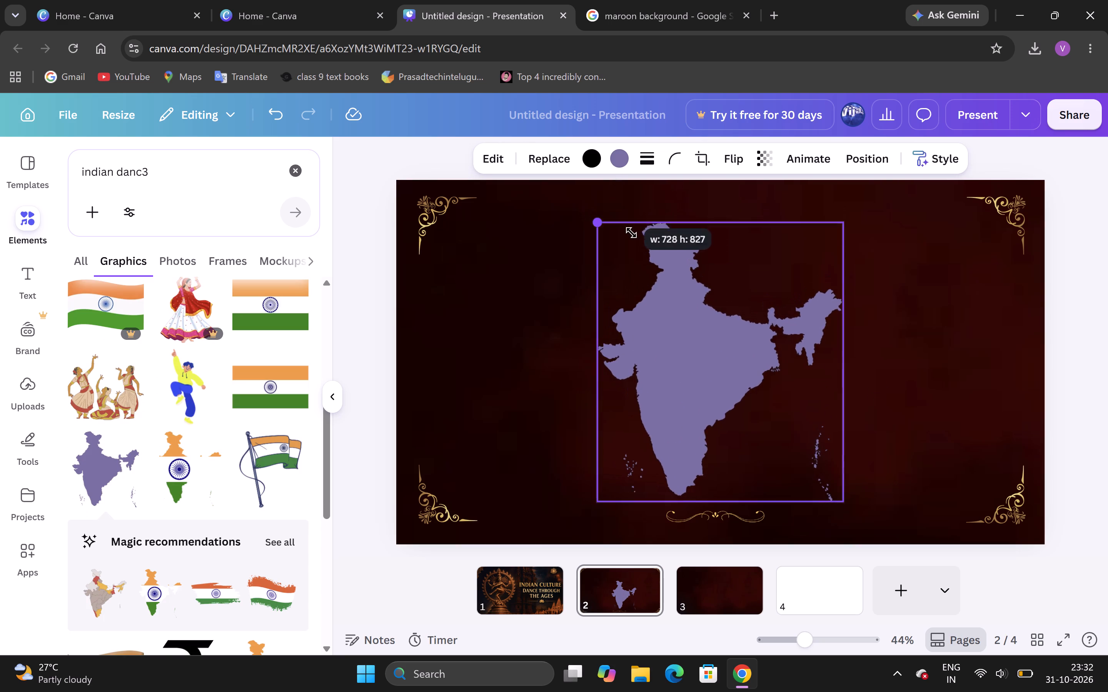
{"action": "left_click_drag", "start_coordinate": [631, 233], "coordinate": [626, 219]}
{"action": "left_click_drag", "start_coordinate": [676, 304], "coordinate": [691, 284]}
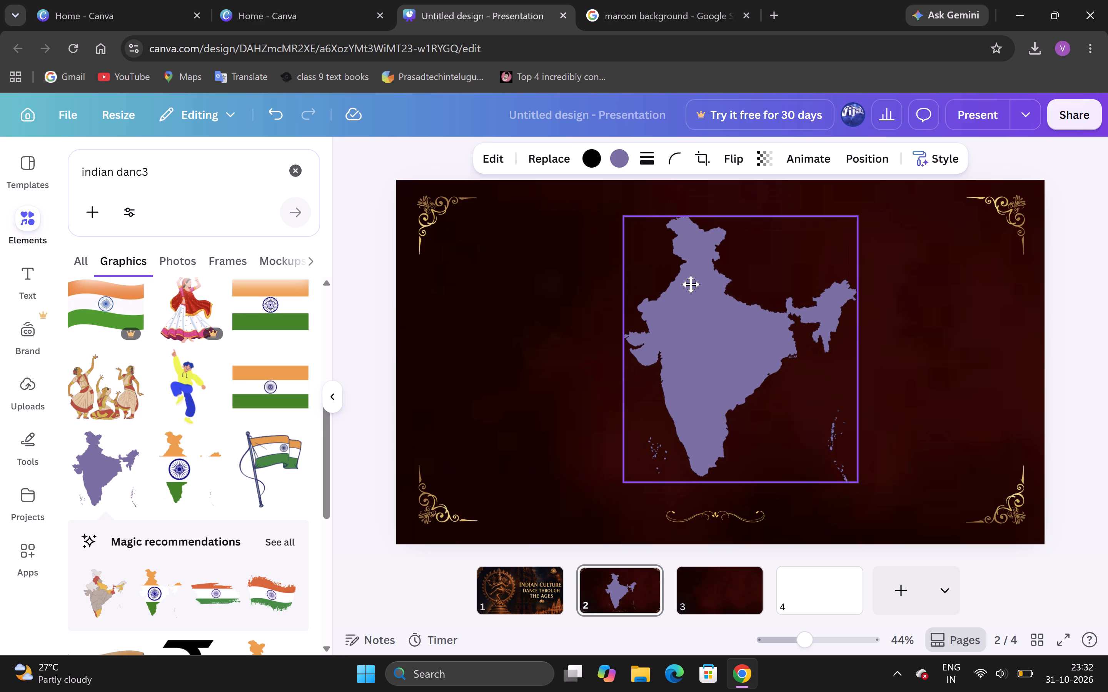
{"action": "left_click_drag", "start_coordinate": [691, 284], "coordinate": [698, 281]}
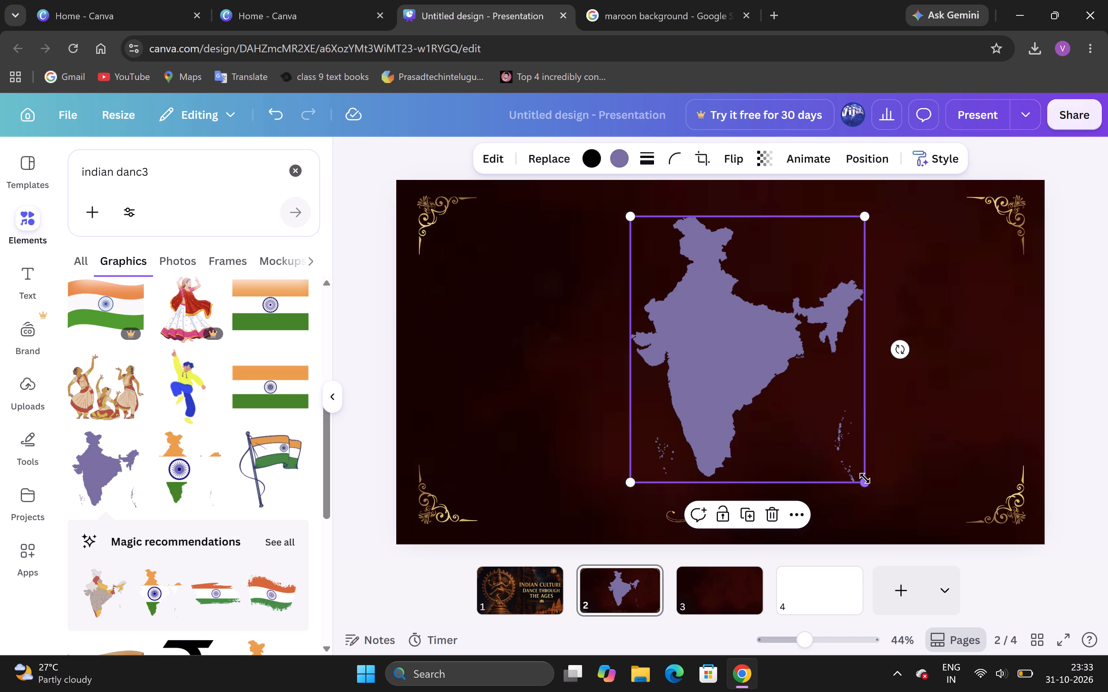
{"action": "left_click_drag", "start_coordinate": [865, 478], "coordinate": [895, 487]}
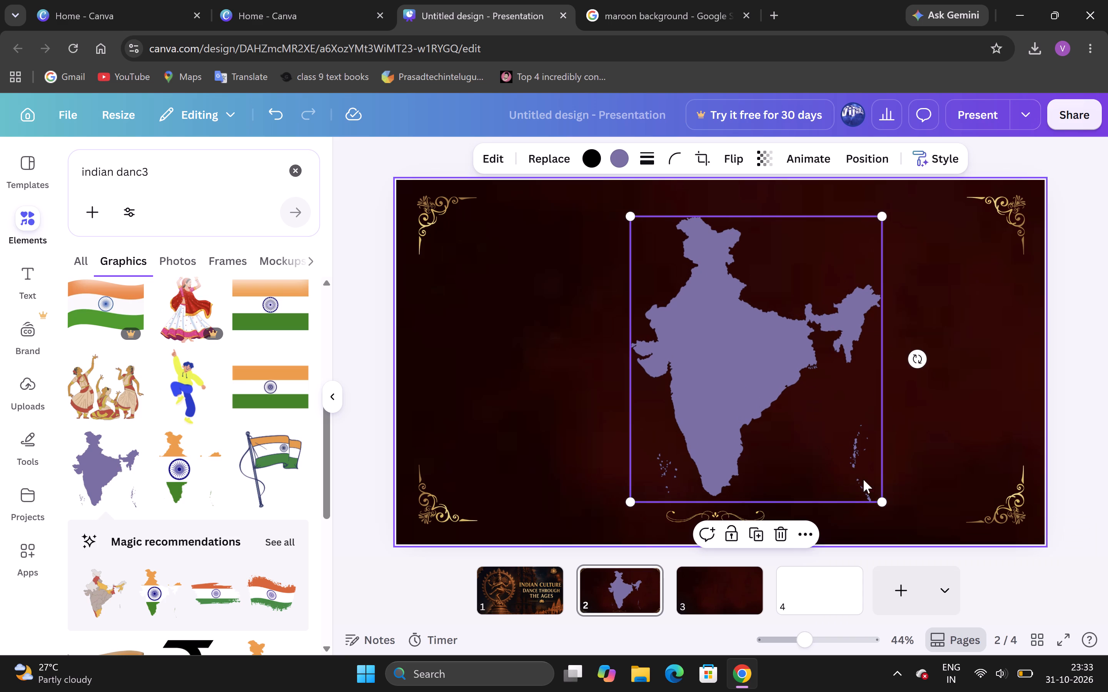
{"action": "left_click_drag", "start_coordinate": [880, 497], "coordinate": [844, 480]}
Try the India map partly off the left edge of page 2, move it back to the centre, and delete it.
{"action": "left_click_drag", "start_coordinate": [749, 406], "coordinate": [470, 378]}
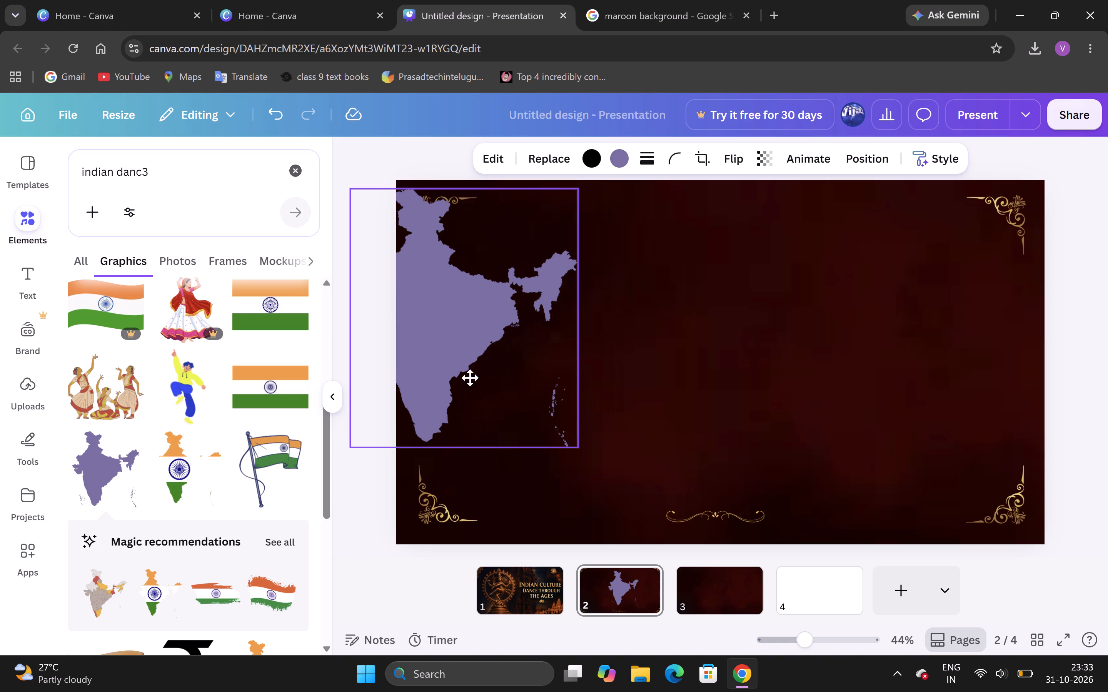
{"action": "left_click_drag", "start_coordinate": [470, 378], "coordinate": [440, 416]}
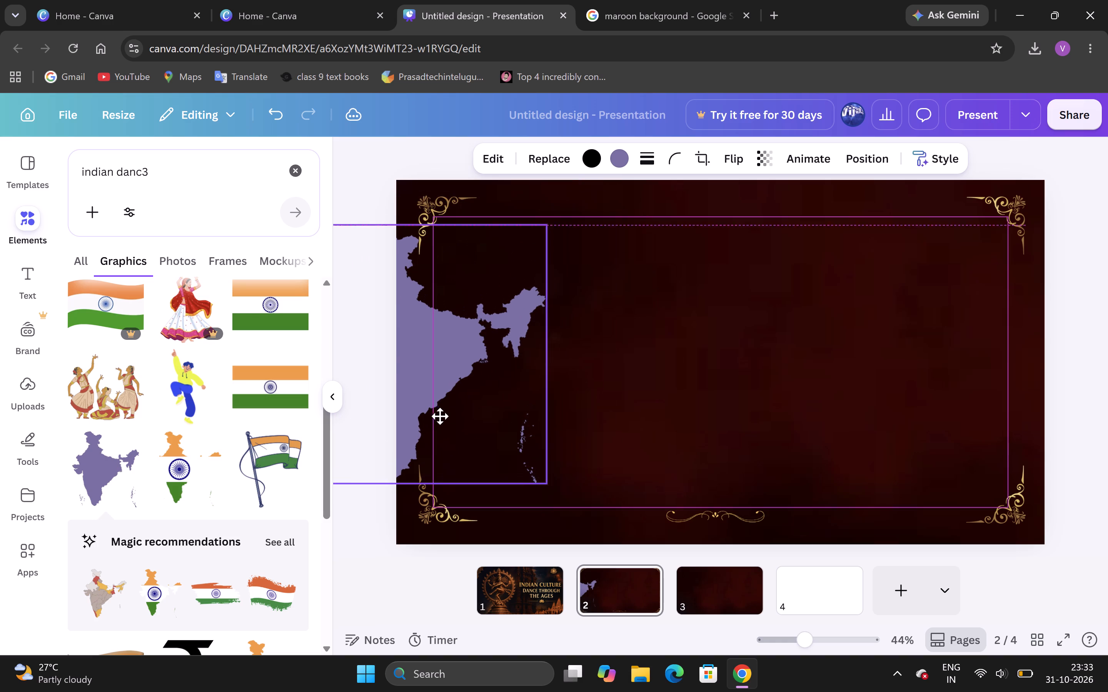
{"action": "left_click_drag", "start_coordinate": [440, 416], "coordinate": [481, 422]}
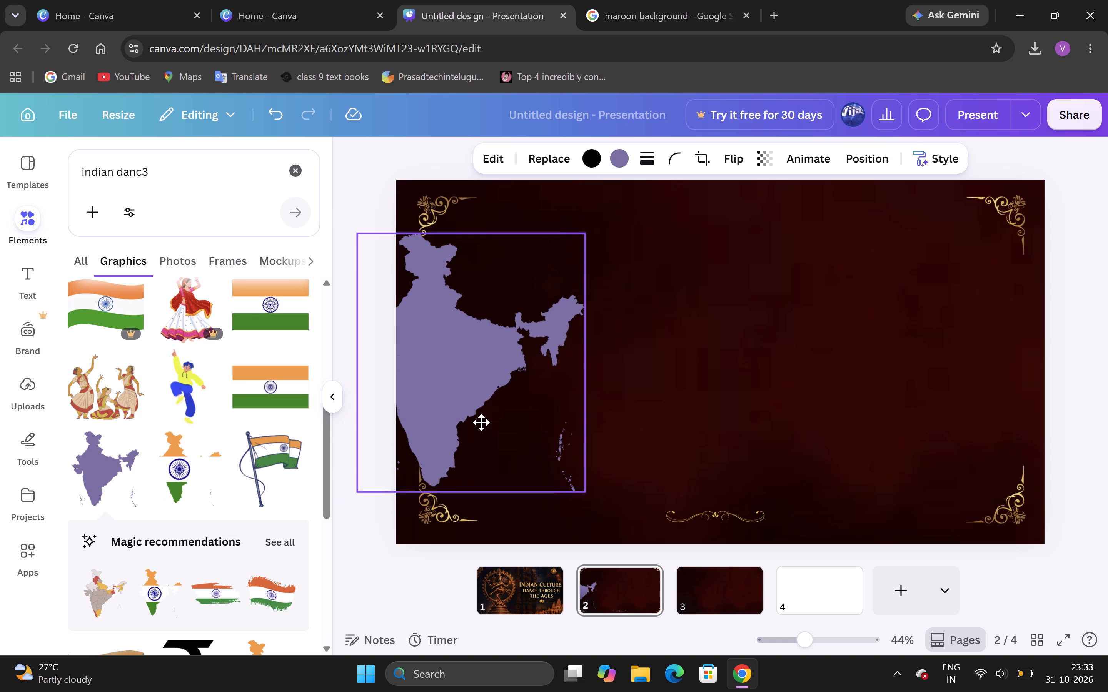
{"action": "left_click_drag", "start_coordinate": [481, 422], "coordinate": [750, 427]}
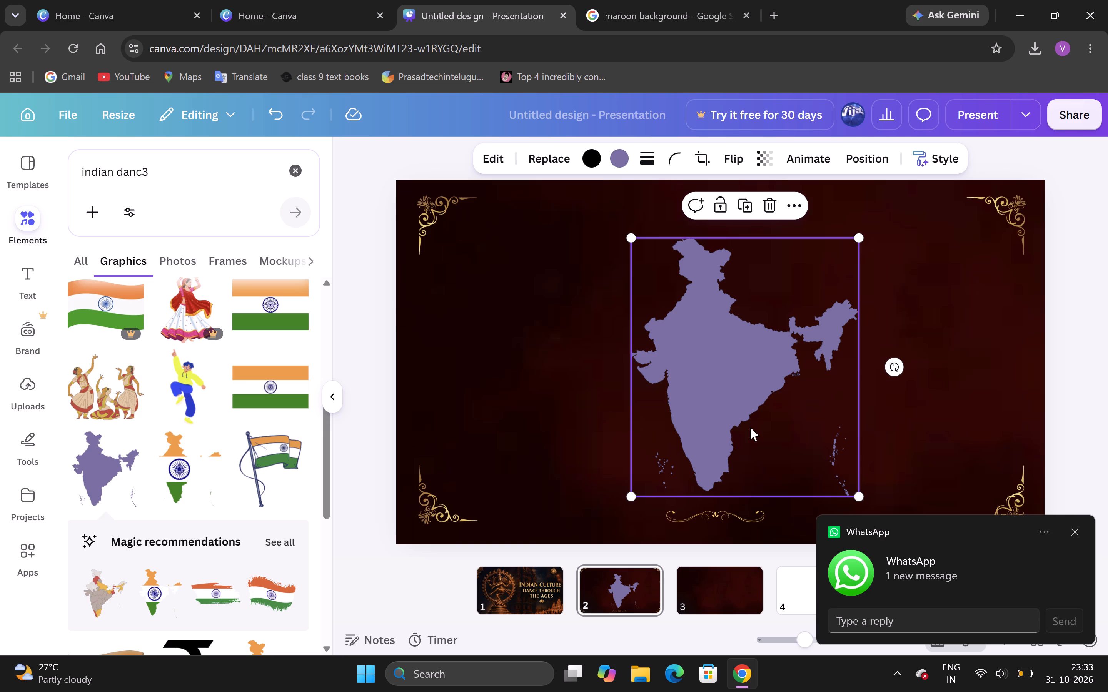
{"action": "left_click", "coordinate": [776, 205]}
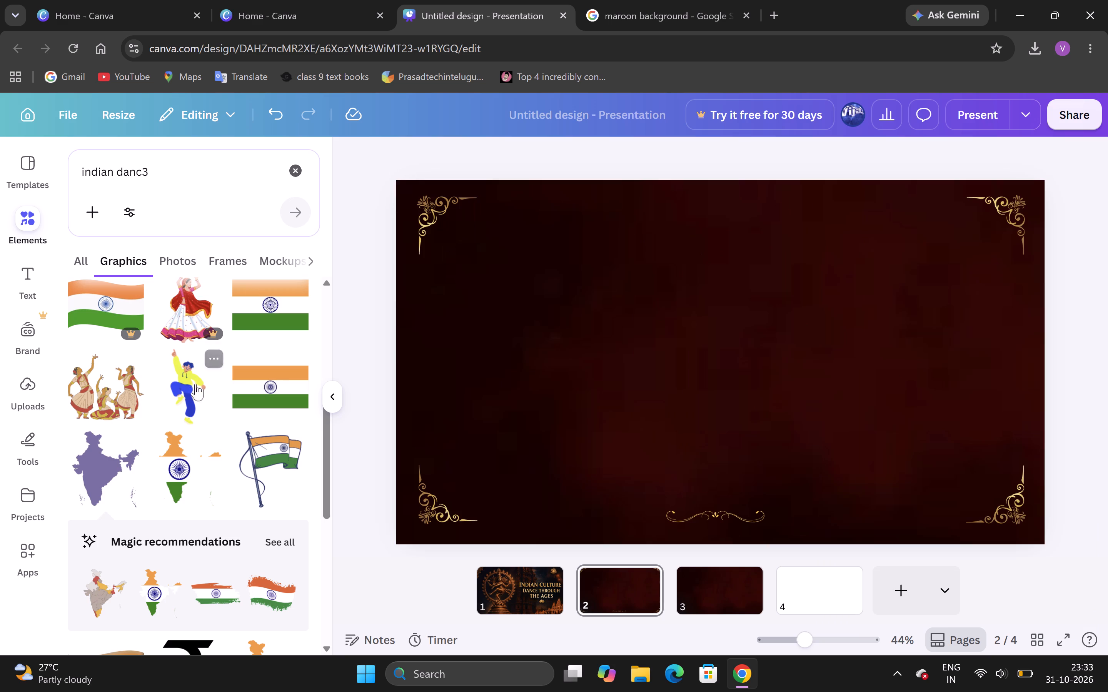
Look through the Indian dance graphics results for a dancer illustration suited to page 2.
{"action": "scroll", "coordinate": [240, 319], "scroll_direction": "up", "scroll_amount": 2}
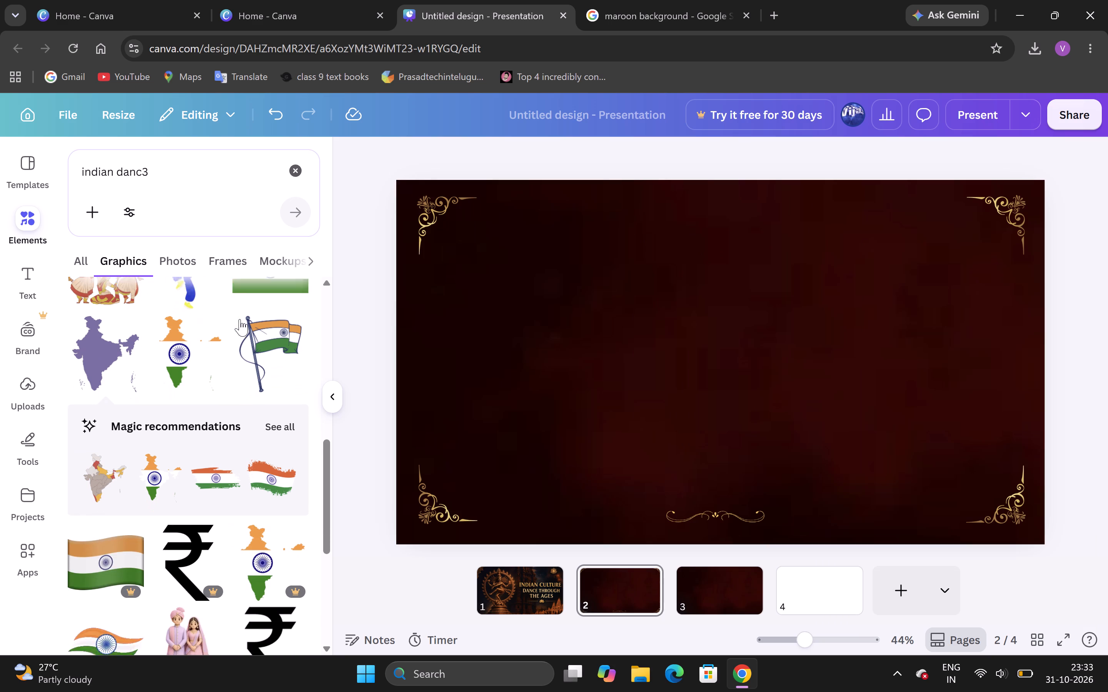
{"action": "scroll", "coordinate": [240, 319], "scroll_direction": "up", "scroll_amount": 2}
{"action": "scroll", "coordinate": [240, 319], "scroll_direction": "down", "scroll_amount": 1}
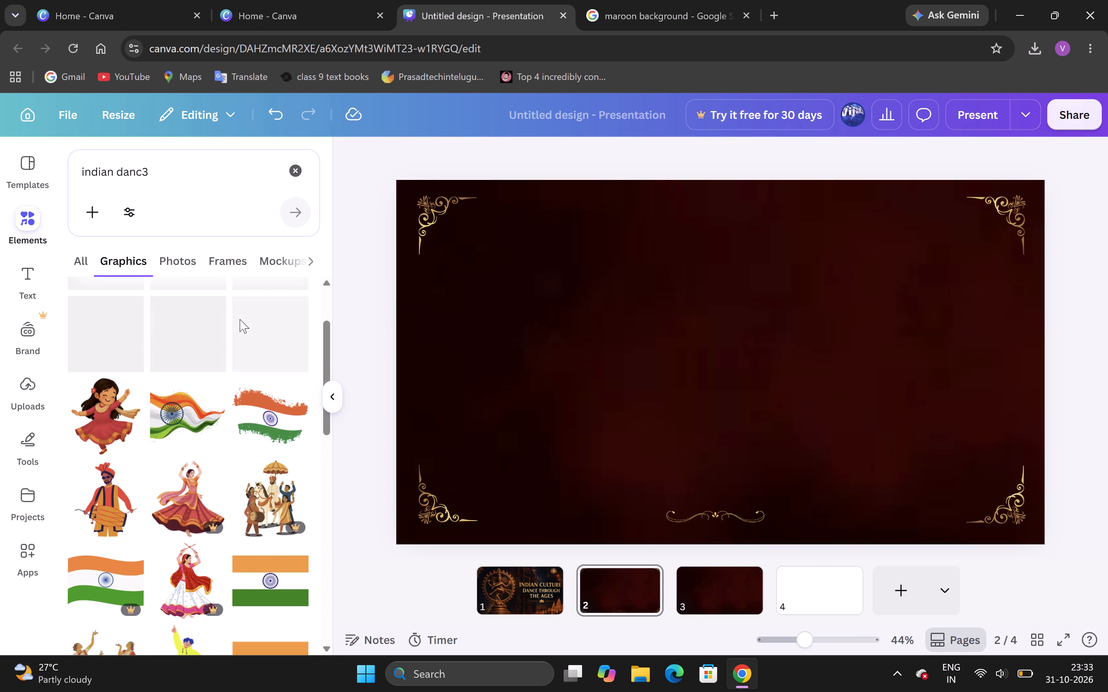
{"action": "scroll", "coordinate": [240, 319], "scroll_direction": "down", "scroll_amount": 1}
{"action": "scroll", "coordinate": [240, 319], "scroll_direction": "up", "scroll_amount": 5}
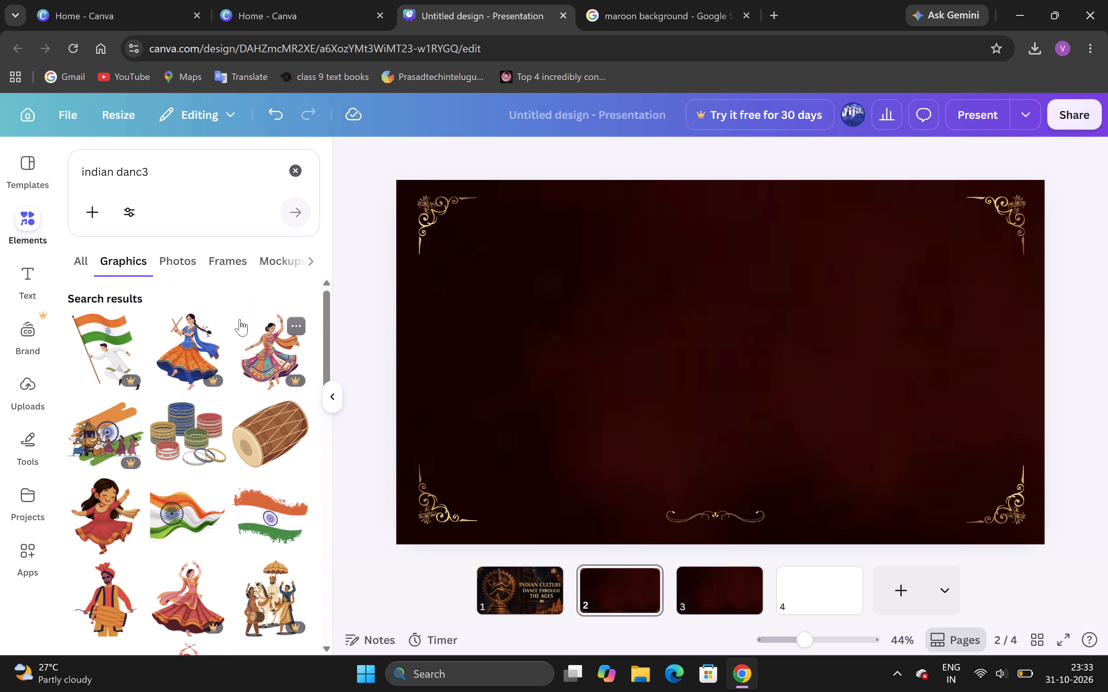
{"action": "scroll", "coordinate": [240, 319], "scroll_direction": "up", "scroll_amount": 1}
{"action": "scroll", "coordinate": [240, 319], "scroll_direction": "down", "scroll_amount": 2}
{"action": "scroll", "coordinate": [240, 319], "scroll_direction": "up", "scroll_amount": 6}
Add the white-and-red sari dancer with one arm raised and the other outstretched to page 2, reduced by over a third, near the lower-left corner.
{"action": "scroll", "coordinate": [240, 319], "scroll_direction": "down", "scroll_amount": 6}
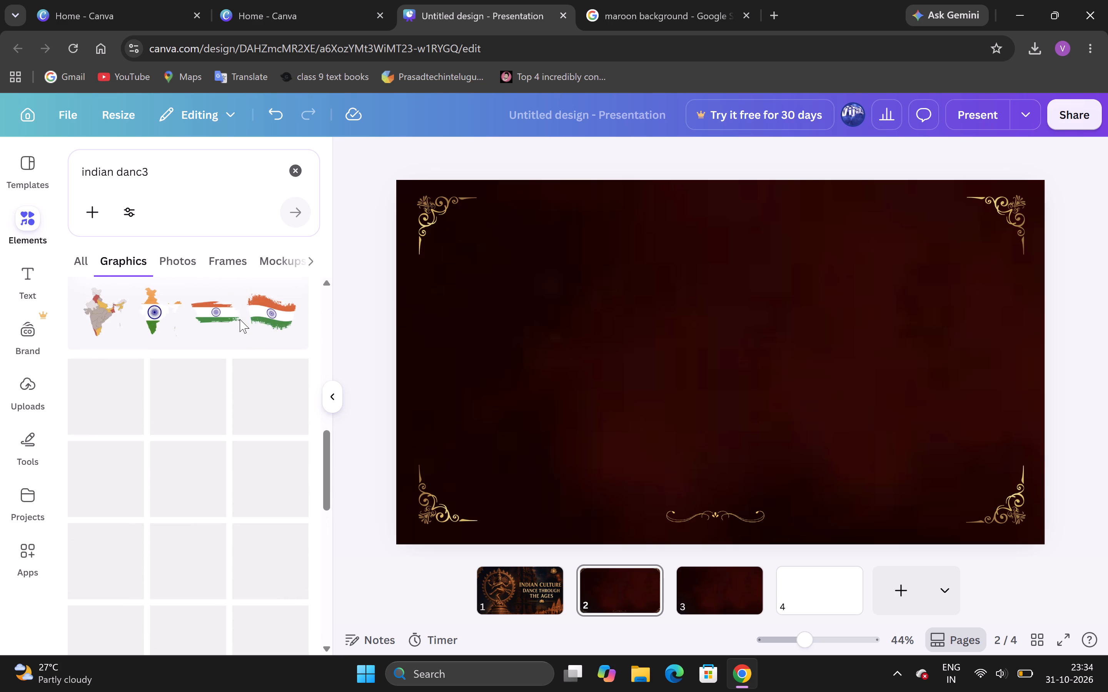
{"action": "scroll", "coordinate": [240, 319], "scroll_direction": "down", "scroll_amount": 2}
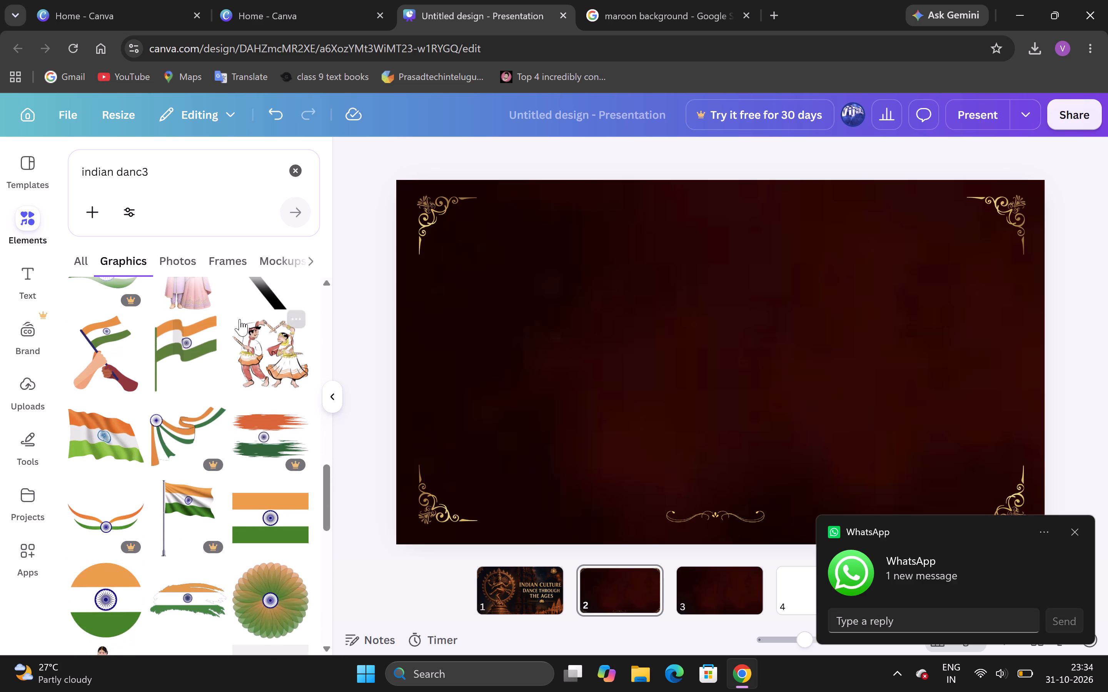
{"action": "scroll", "coordinate": [240, 319], "scroll_direction": "down", "scroll_amount": 5}
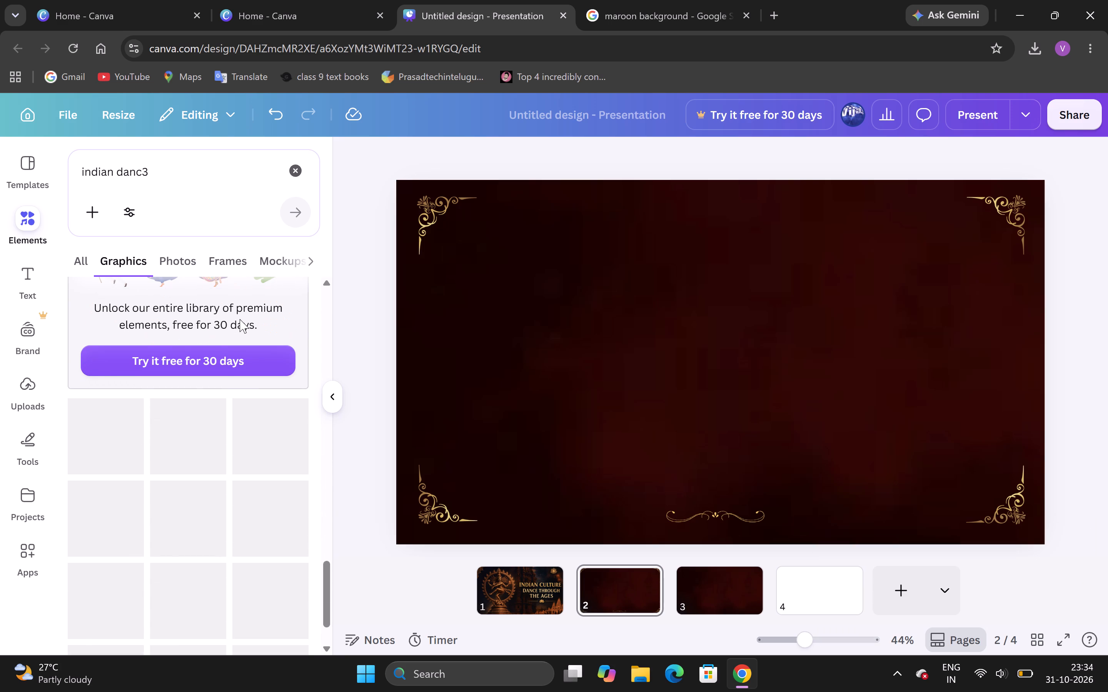
{"action": "scroll", "coordinate": [240, 319], "scroll_direction": "down", "scroll_amount": 1}
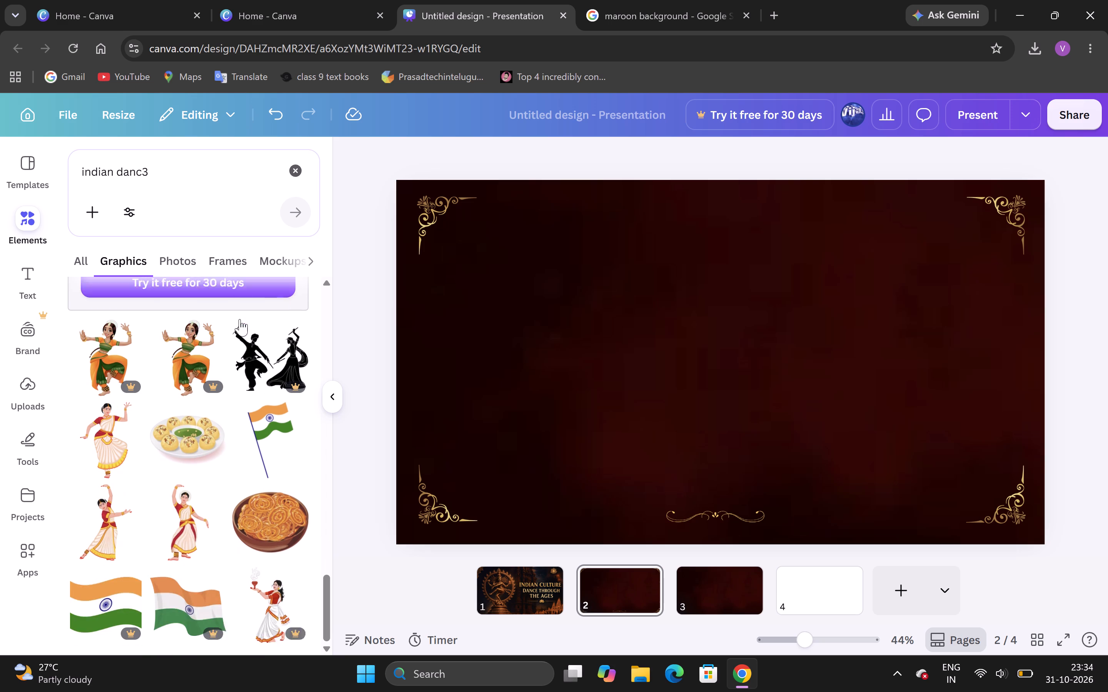
{"action": "scroll", "coordinate": [240, 319], "scroll_direction": "down", "scroll_amount": 1}
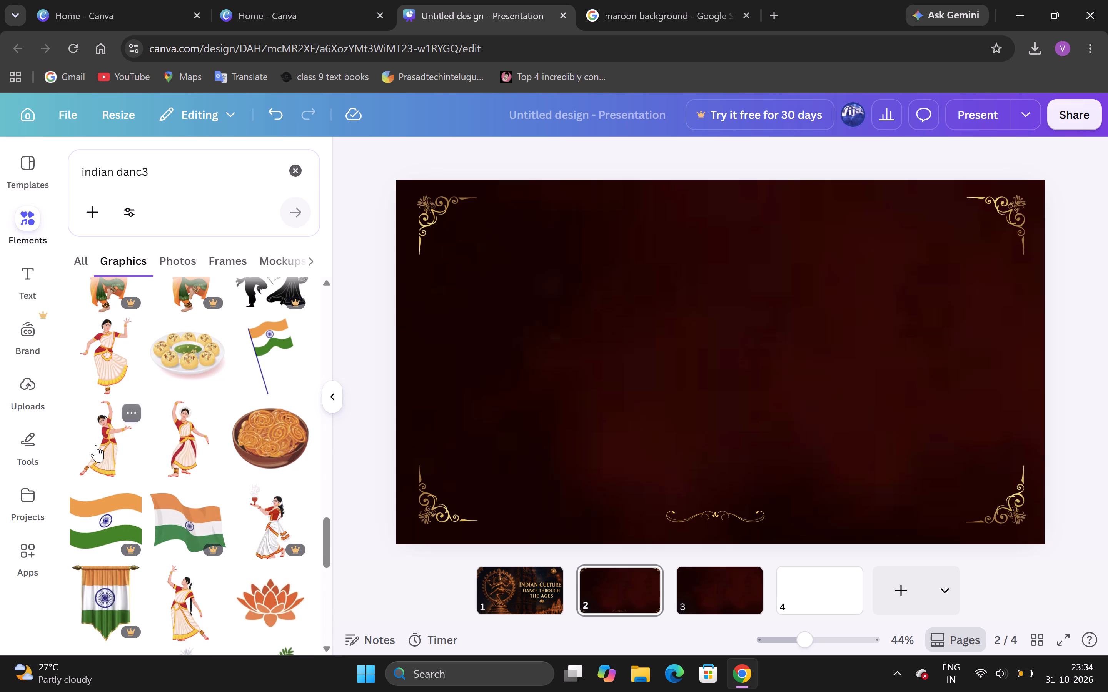
{"action": "left_click", "coordinate": [96, 445]}
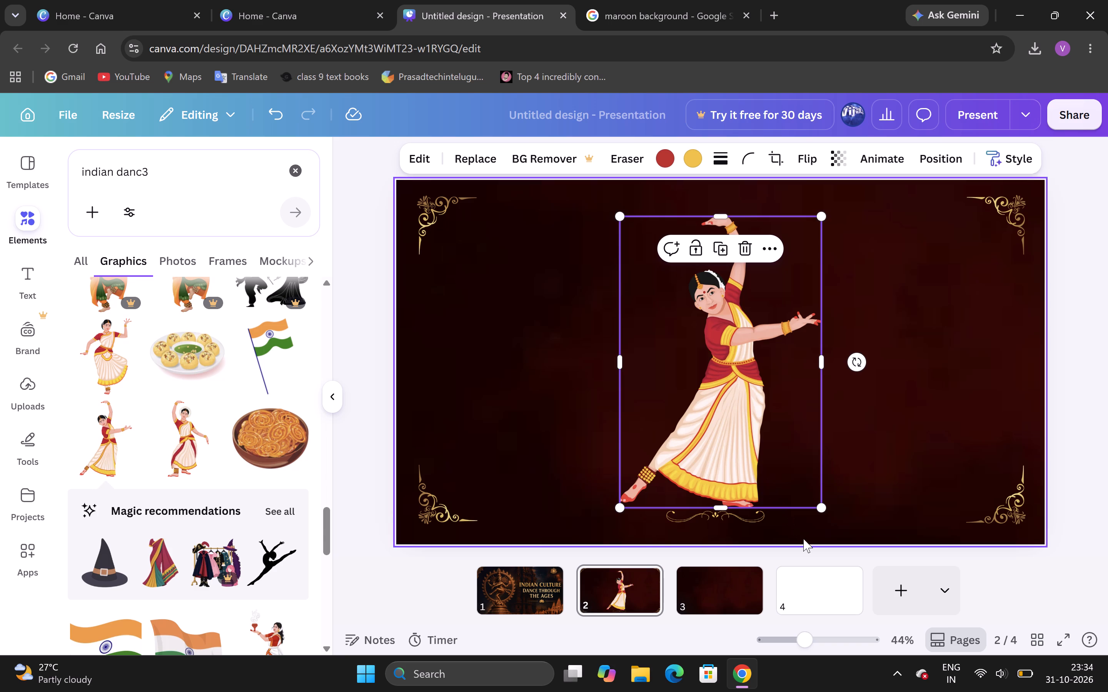
{"action": "left_click_drag", "start_coordinate": [825, 506], "coordinate": [721, 414]}
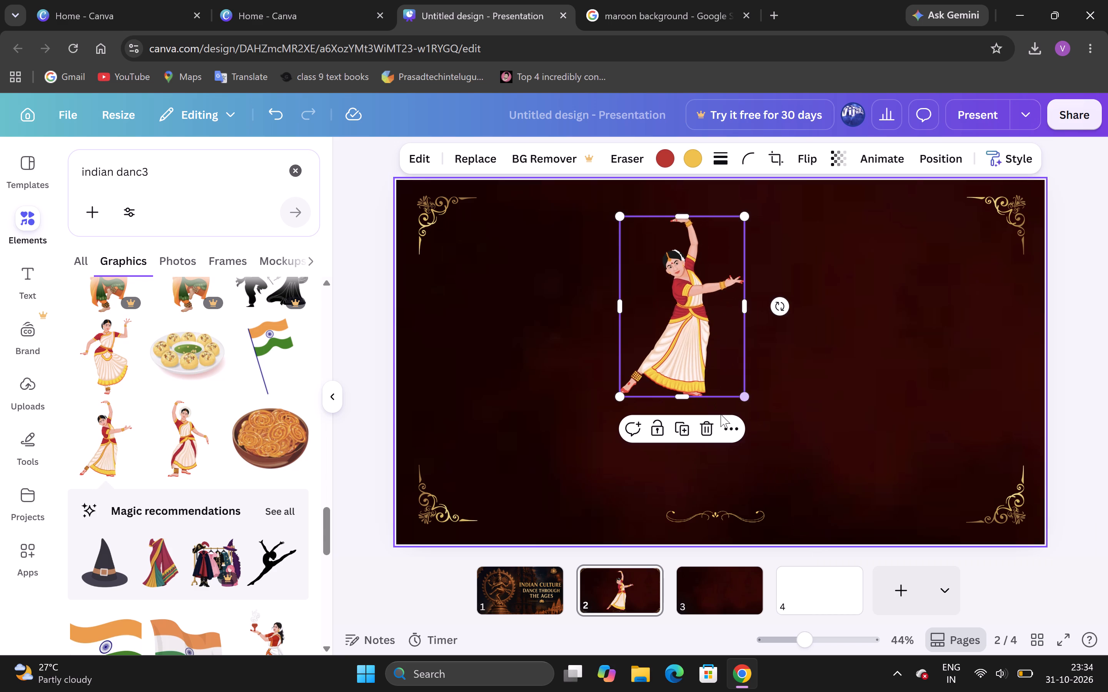
{"action": "left_click_drag", "start_coordinate": [723, 281], "coordinate": [571, 388]}
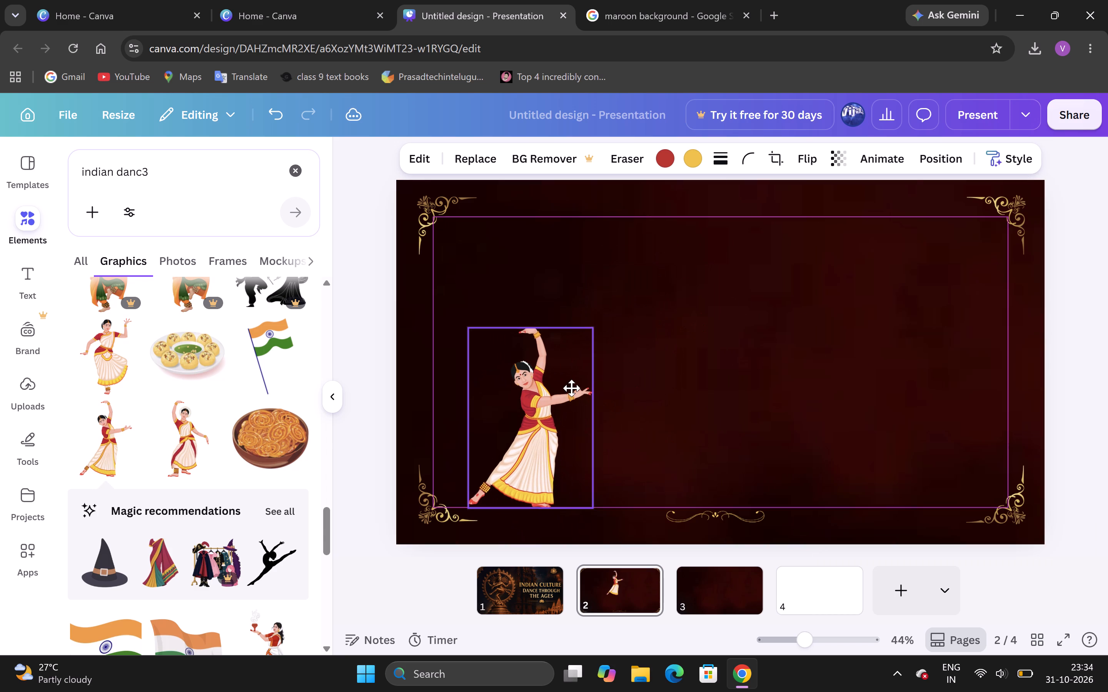
Reposition the sari dancer along page 2's left side, between the upper and lower corner ornaments, with her feet just above the lower one.
{"action": "left_click_drag", "start_coordinate": [571, 388], "coordinate": [533, 336]}
{"action": "left_click", "coordinate": [624, 386]}
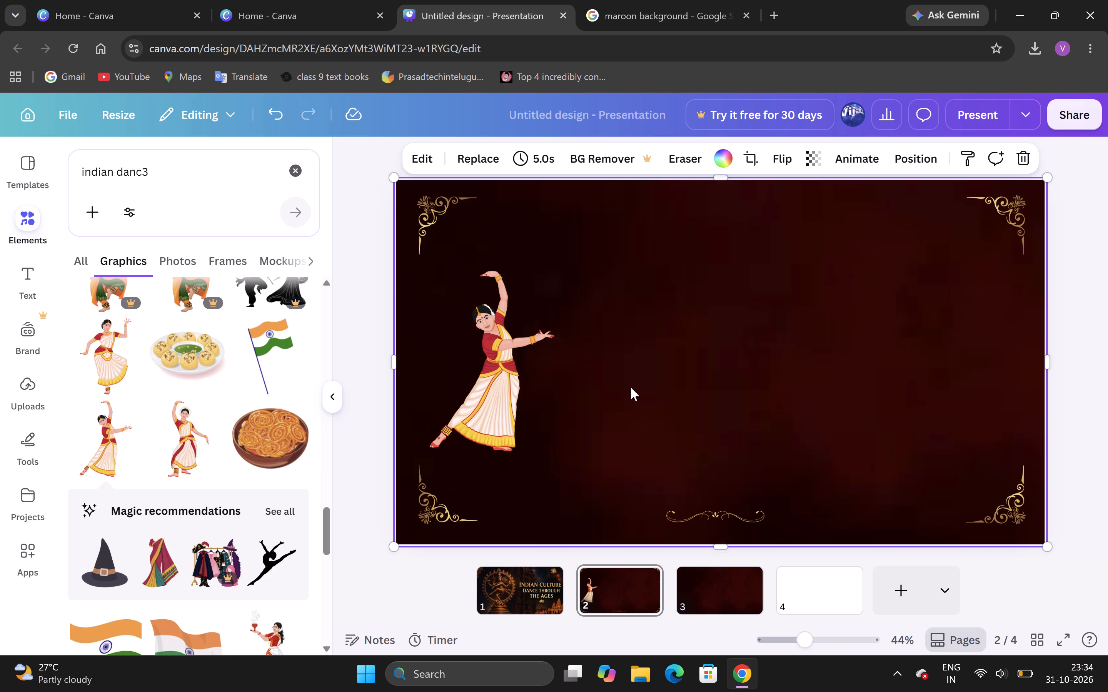
{"action": "left_click_drag", "start_coordinate": [521, 383], "coordinate": [526, 400]}
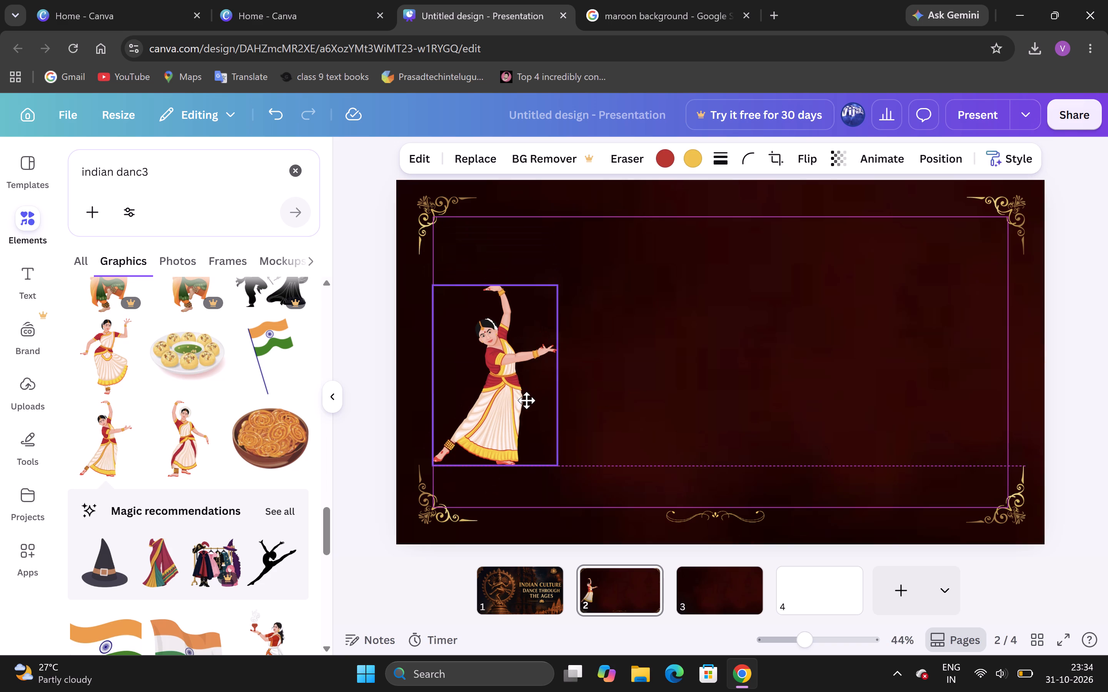
{"action": "left_click_drag", "start_coordinate": [526, 400], "coordinate": [529, 406]}
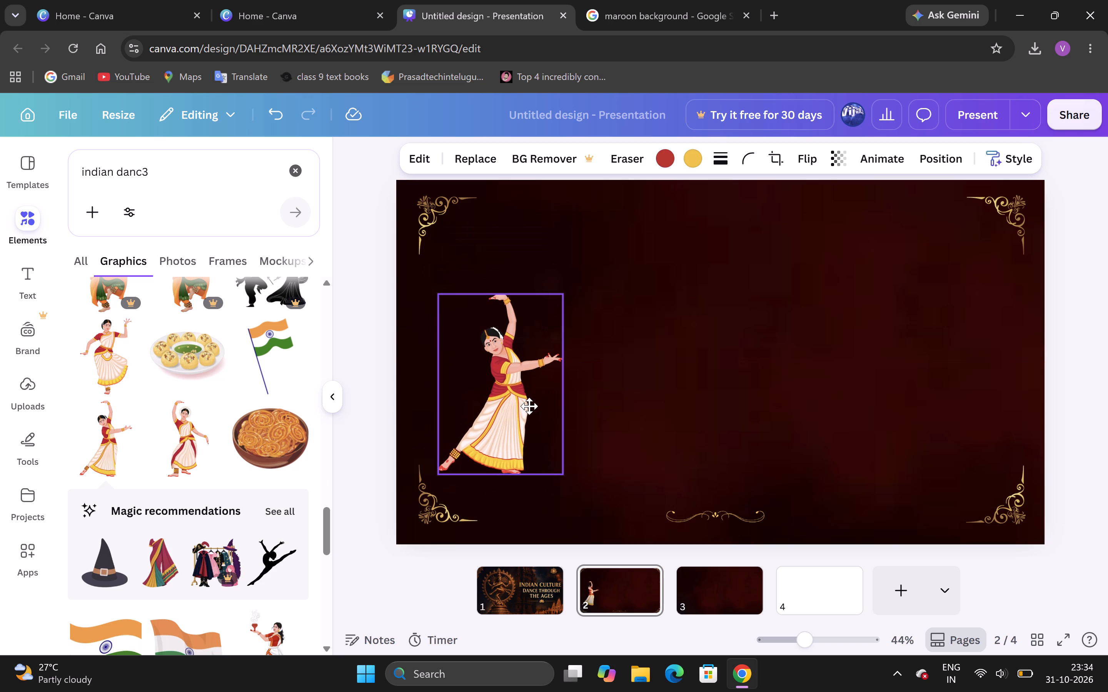
{"action": "left_click_drag", "start_coordinate": [529, 406], "coordinate": [536, 428]}
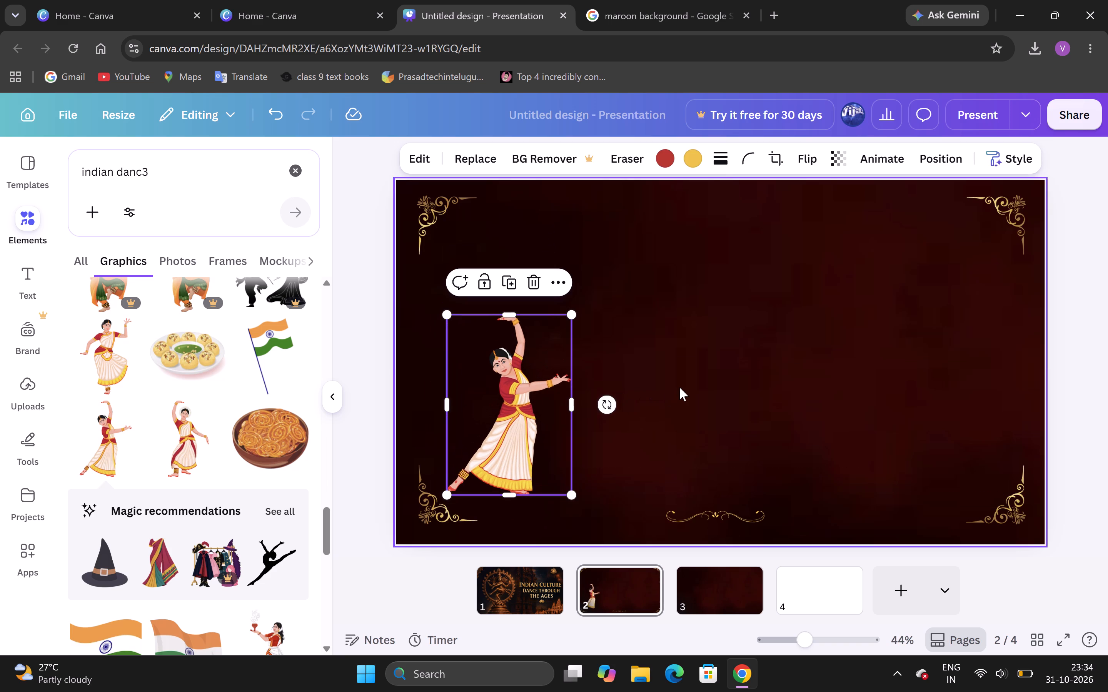
{"action": "left_click", "coordinate": [679, 387]}
{"action": "left_click_drag", "start_coordinate": [496, 414], "coordinate": [484, 395]}
{"action": "left_click_drag", "start_coordinate": [499, 430], "coordinate": [509, 407]}
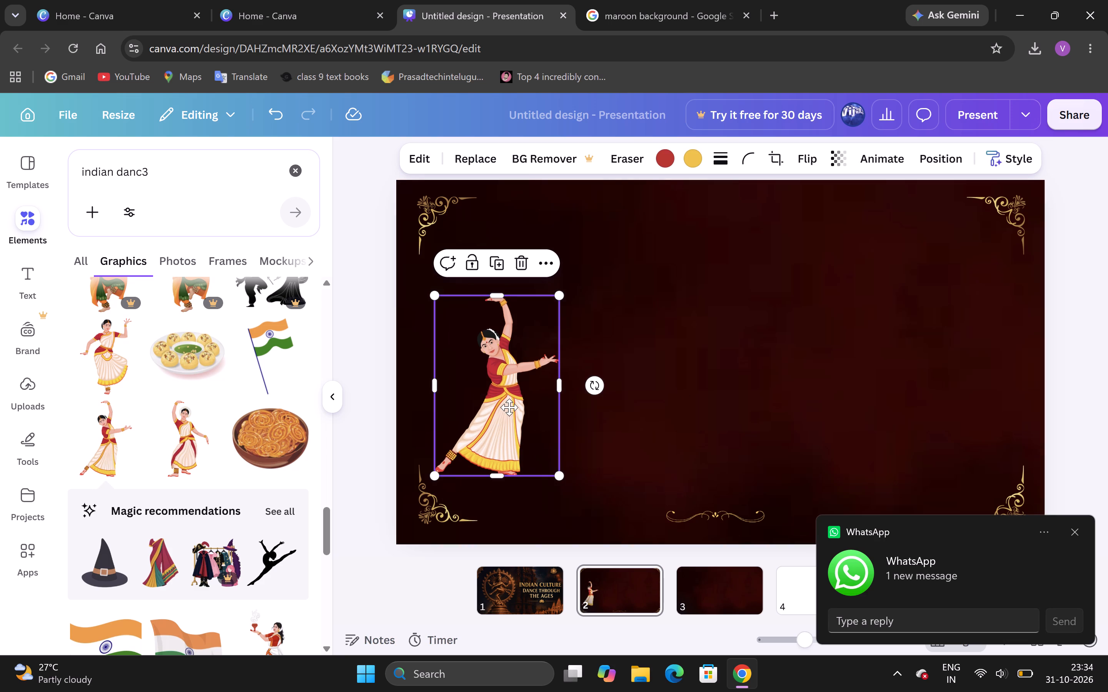
{"action": "left_click_drag", "start_coordinate": [509, 407], "coordinate": [507, 416]}
{"action": "left_click", "coordinate": [671, 413]}
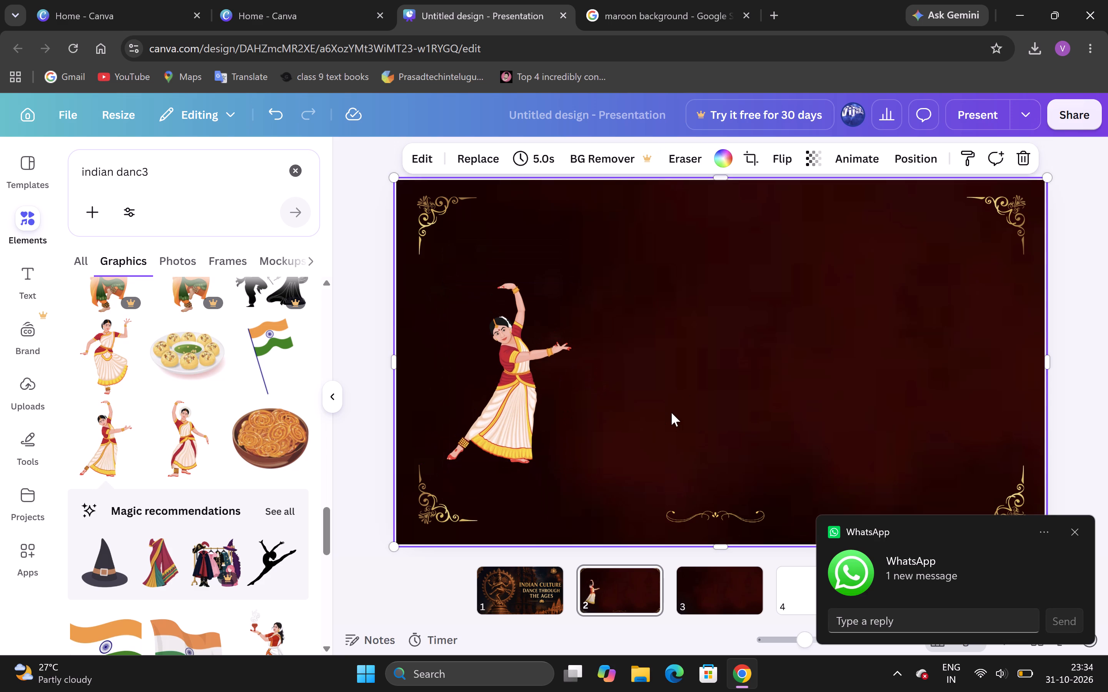
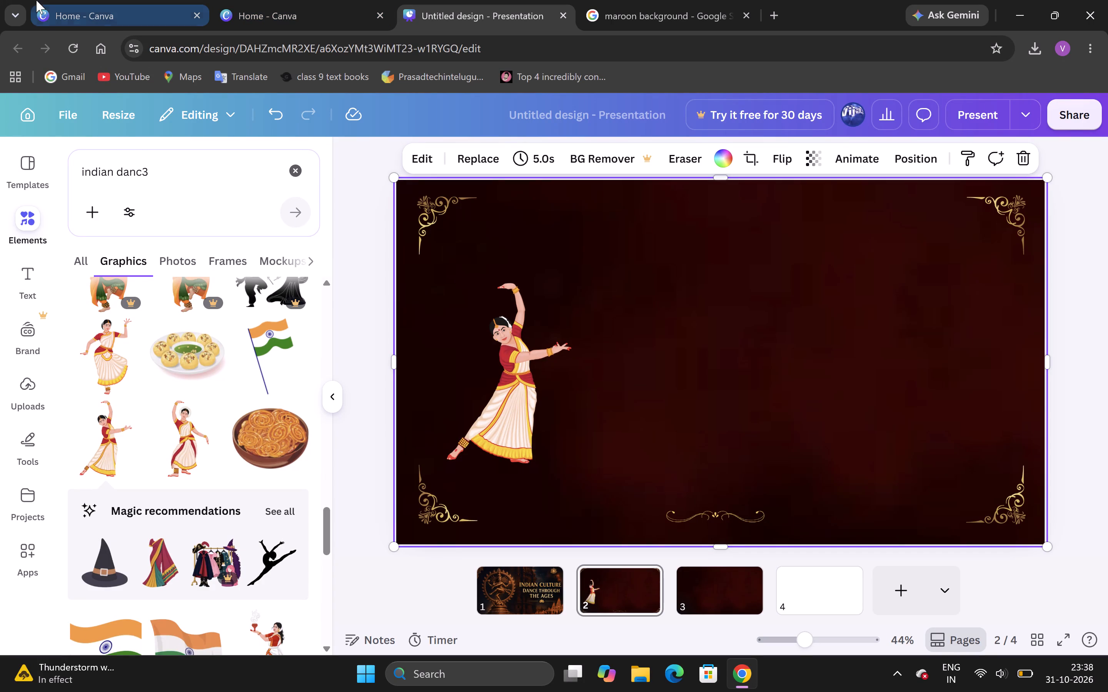
Add the sari dancer with the round white headdress to page 2 and delete the earlier dancer with the outstretched arm.
{"action": "left_click", "coordinate": [179, 438]}
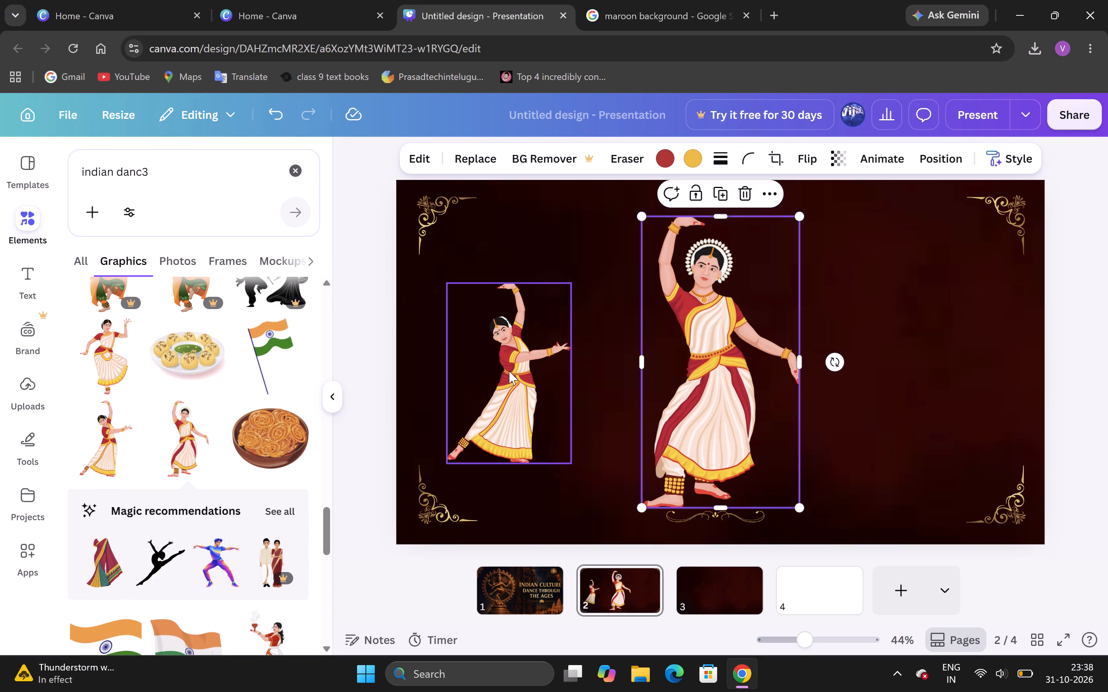
{"action": "left_click", "coordinate": [509, 371]}
{"action": "left_click", "coordinate": [533, 246]}
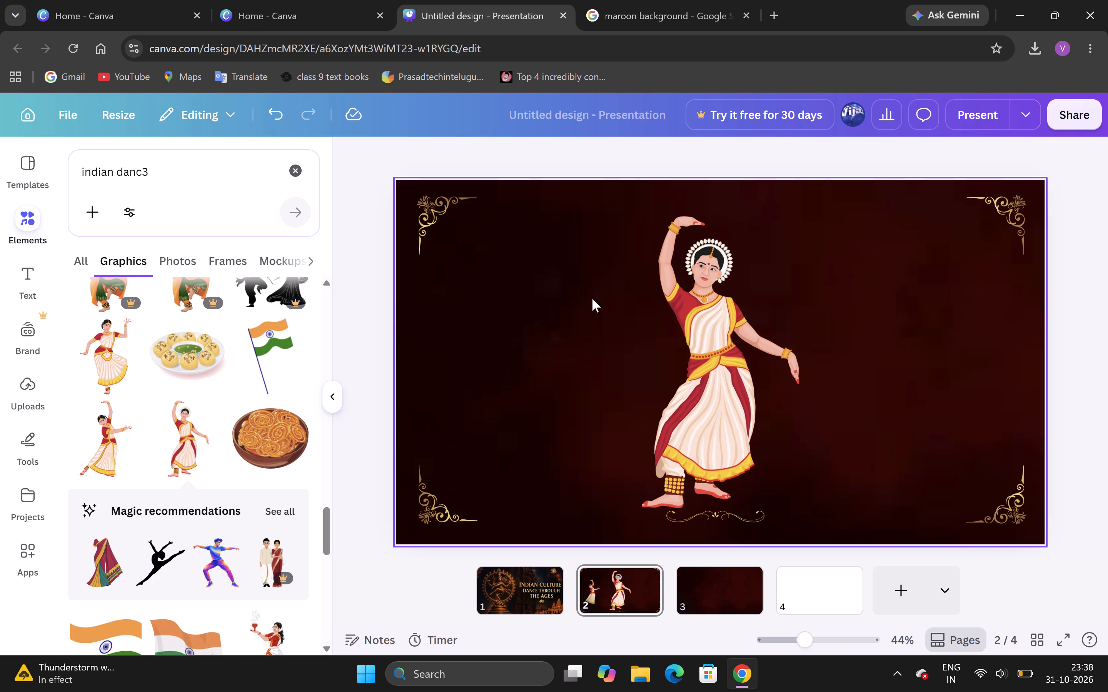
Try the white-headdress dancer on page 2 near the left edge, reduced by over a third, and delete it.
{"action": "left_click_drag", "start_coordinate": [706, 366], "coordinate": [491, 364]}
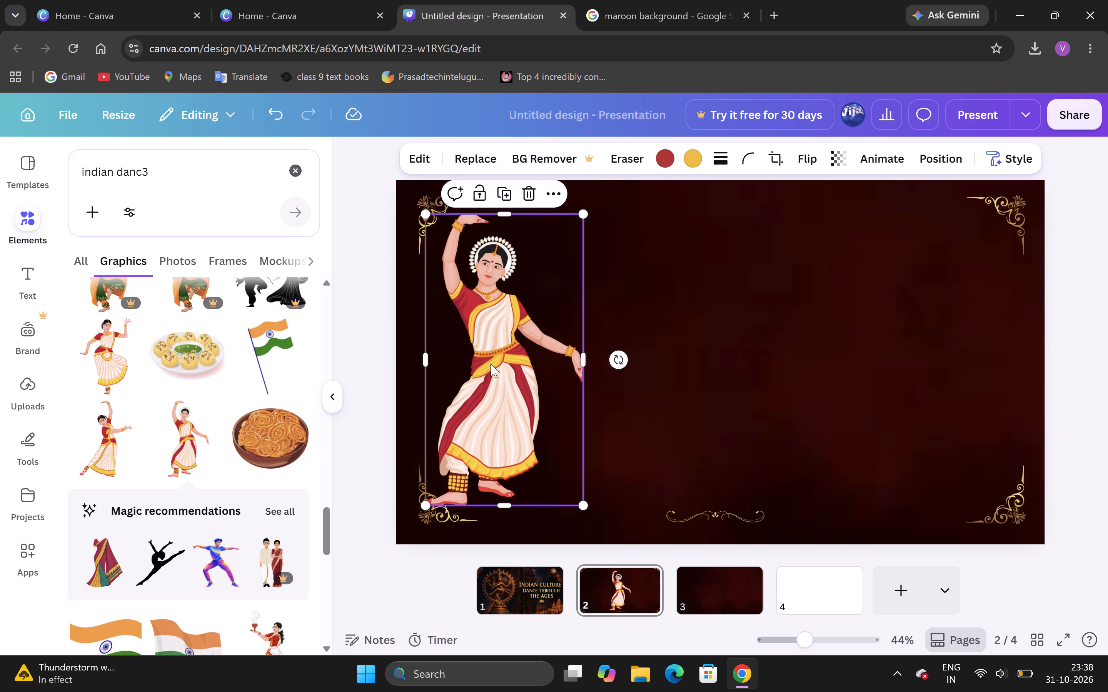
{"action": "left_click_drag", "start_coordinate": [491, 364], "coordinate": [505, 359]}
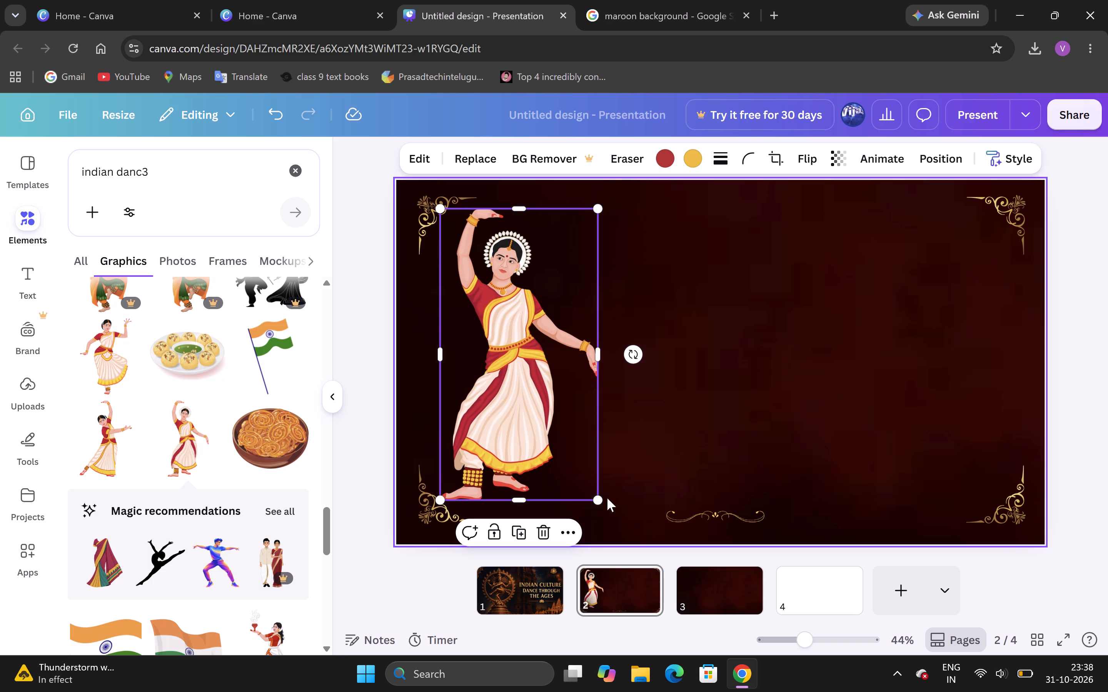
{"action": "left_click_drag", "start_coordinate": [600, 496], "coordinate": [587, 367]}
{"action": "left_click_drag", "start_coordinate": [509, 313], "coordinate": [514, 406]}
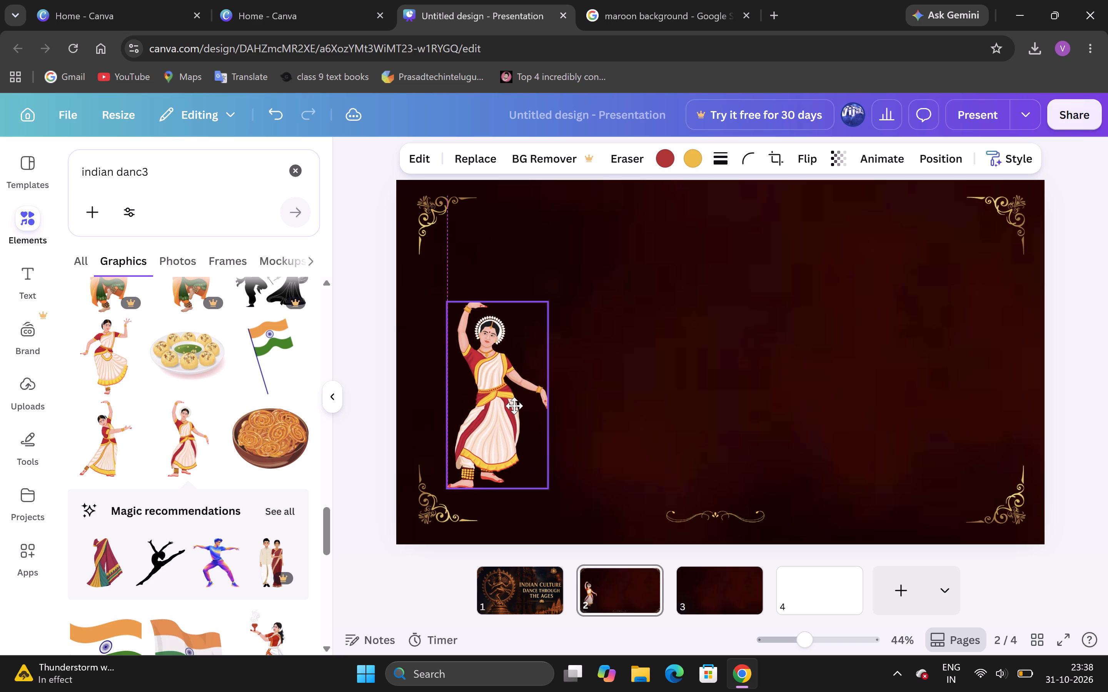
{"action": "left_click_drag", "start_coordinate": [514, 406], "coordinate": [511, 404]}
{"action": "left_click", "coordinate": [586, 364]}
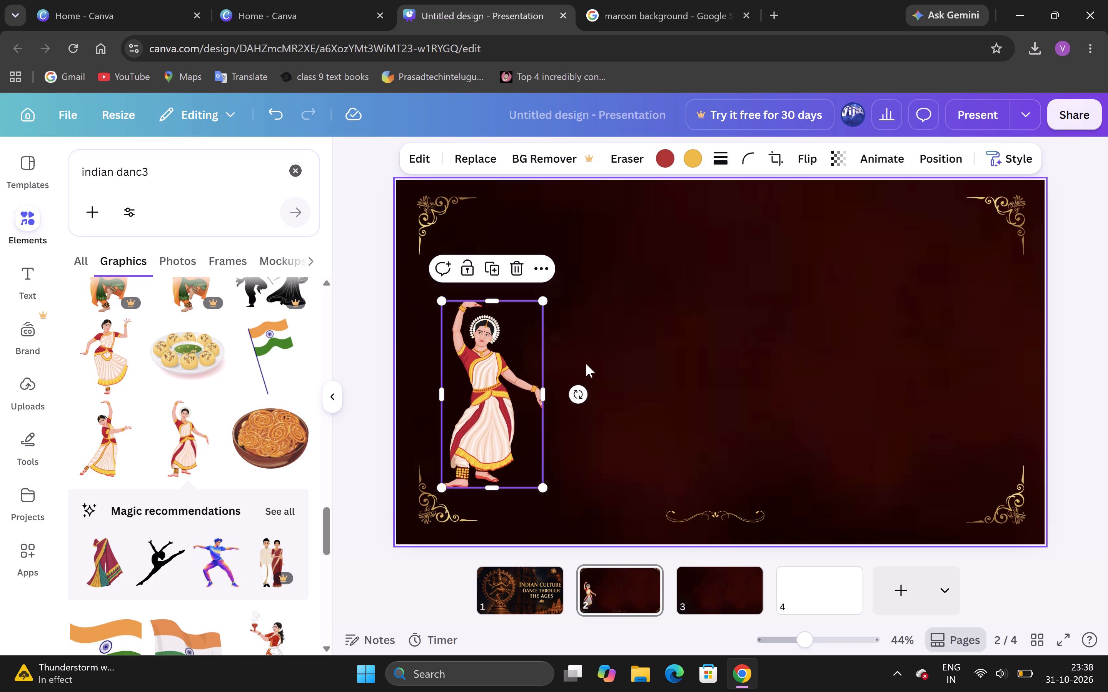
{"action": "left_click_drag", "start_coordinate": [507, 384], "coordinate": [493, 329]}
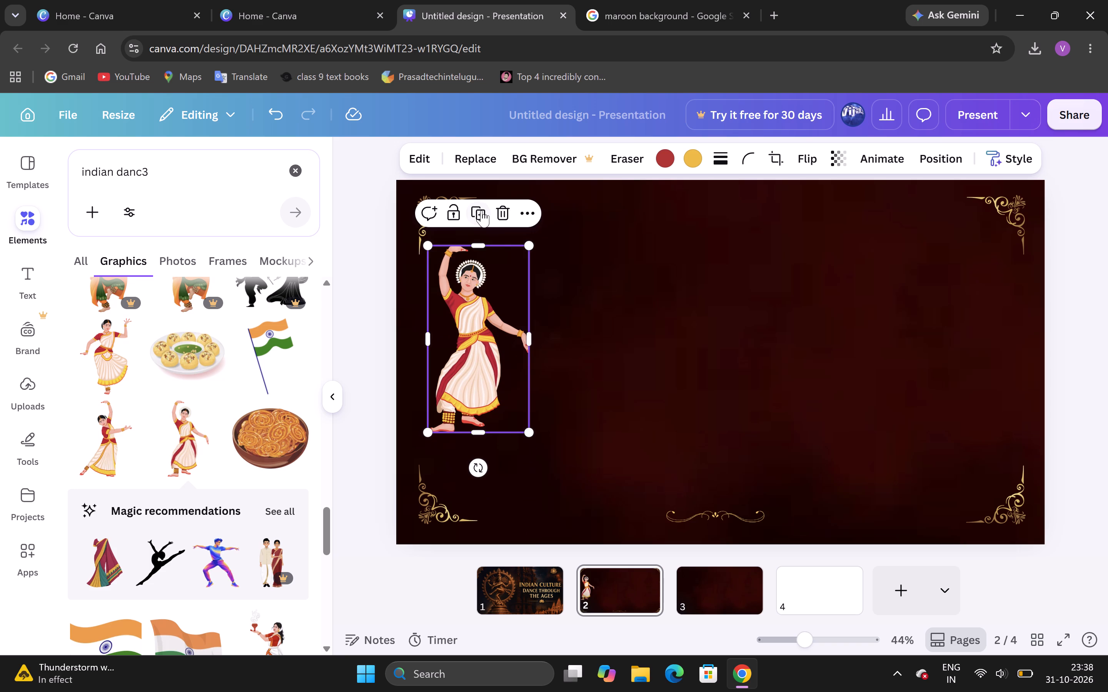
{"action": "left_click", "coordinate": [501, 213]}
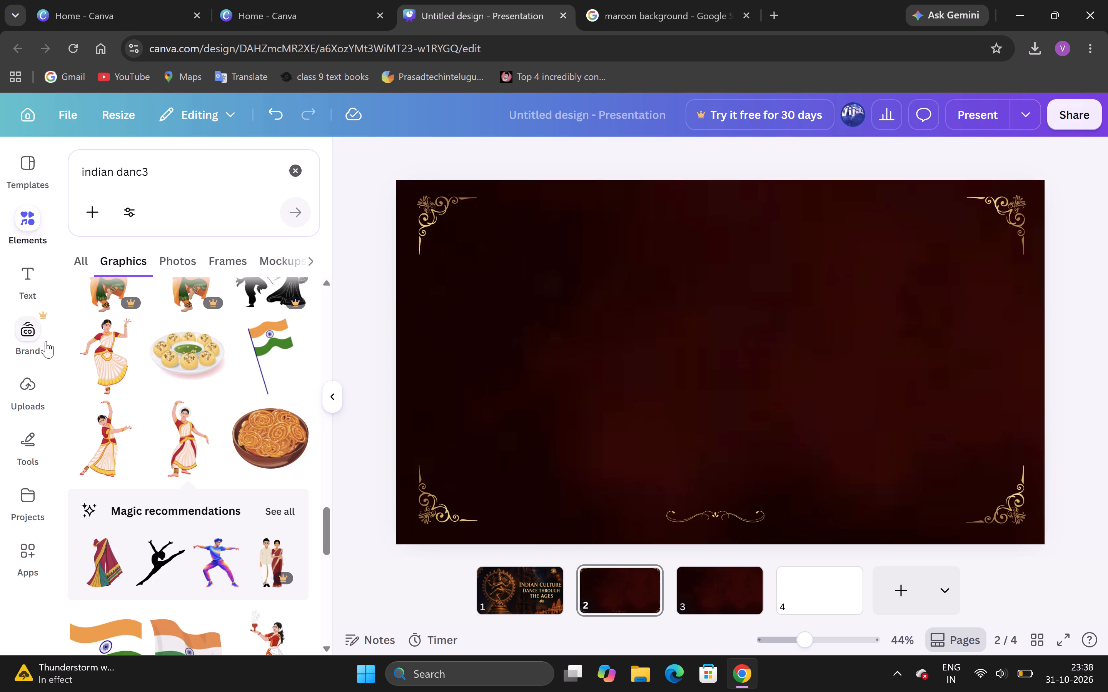
Add the white-and-red sari dancer balancing on one leg to page 2, reduced by about 40%, beside the left edge above mid-height.
{"action": "double_click", "coordinate": [116, 384]}
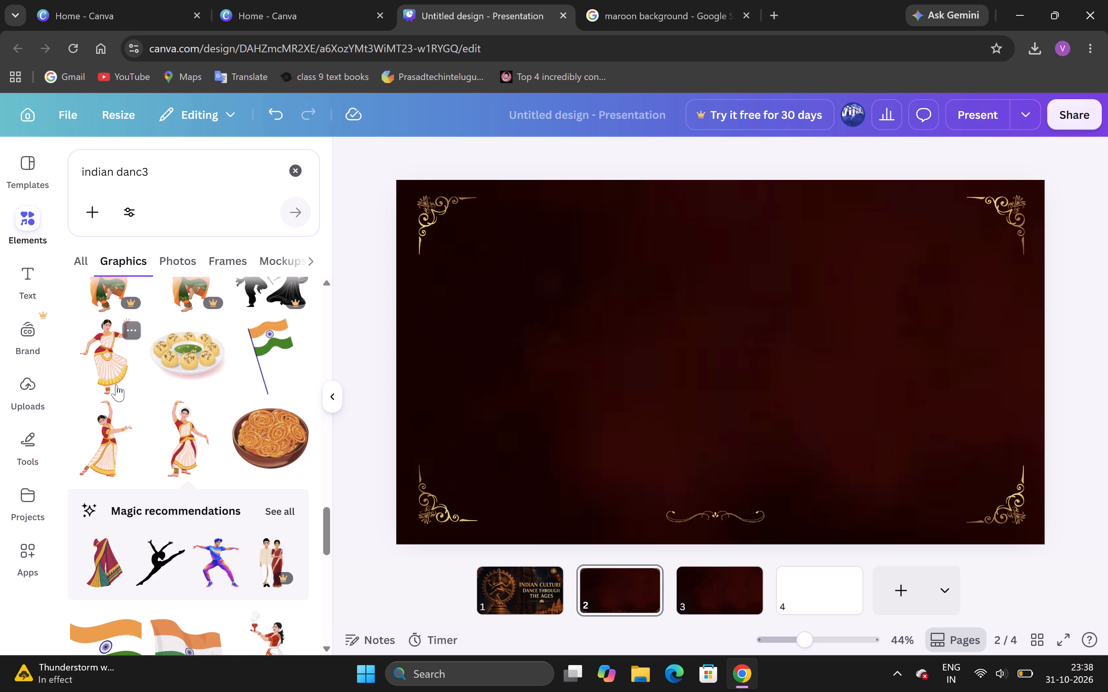
{"action": "left_click_drag", "start_coordinate": [766, 254], "coordinate": [747, 250]}
{"action": "left_click", "coordinate": [747, 250]}
{"action": "left_click_drag", "start_coordinate": [714, 318], "coordinate": [465, 346]}
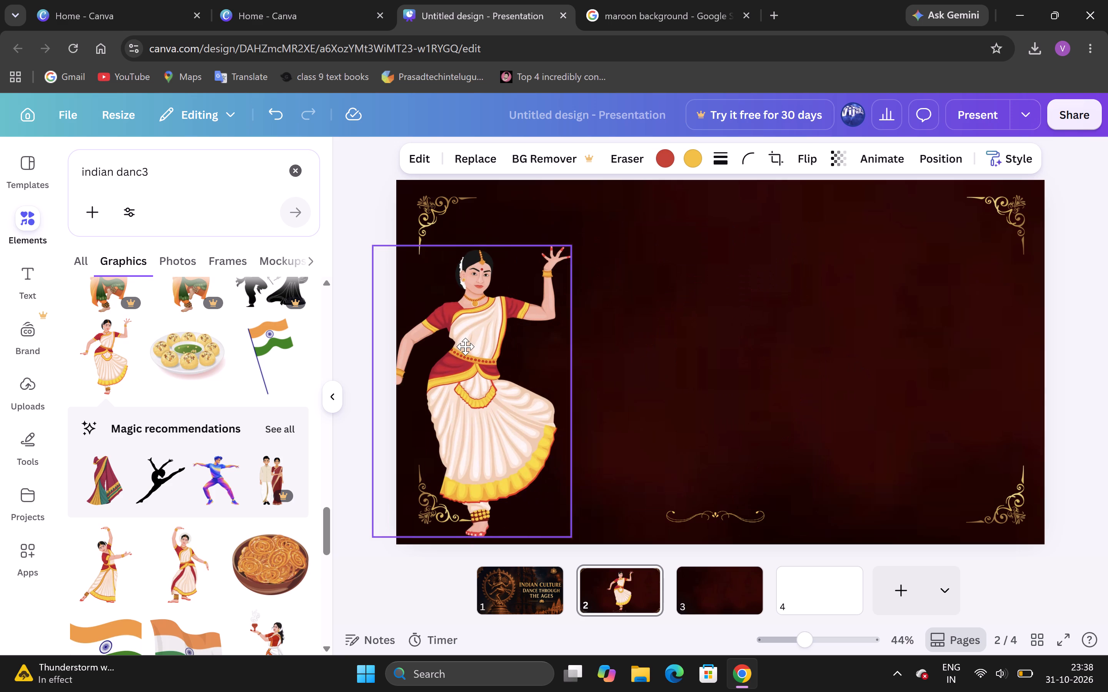
{"action": "left_click_drag", "start_coordinate": [465, 346], "coordinate": [494, 328]}
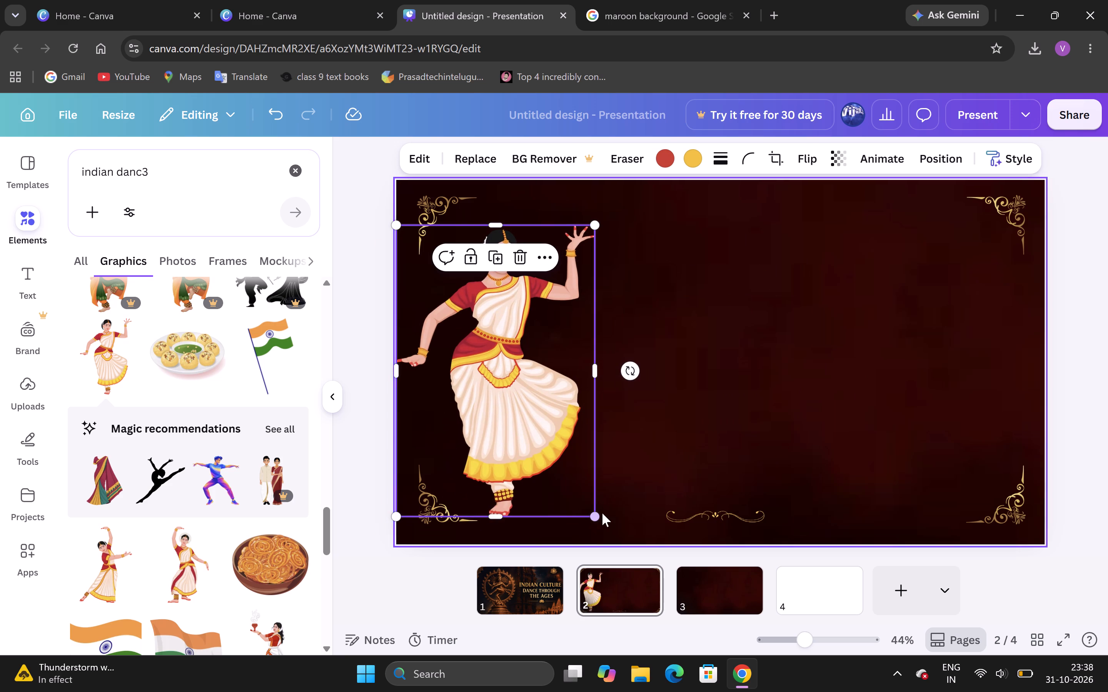
{"action": "left_click_drag", "start_coordinate": [601, 513], "coordinate": [587, 501]}
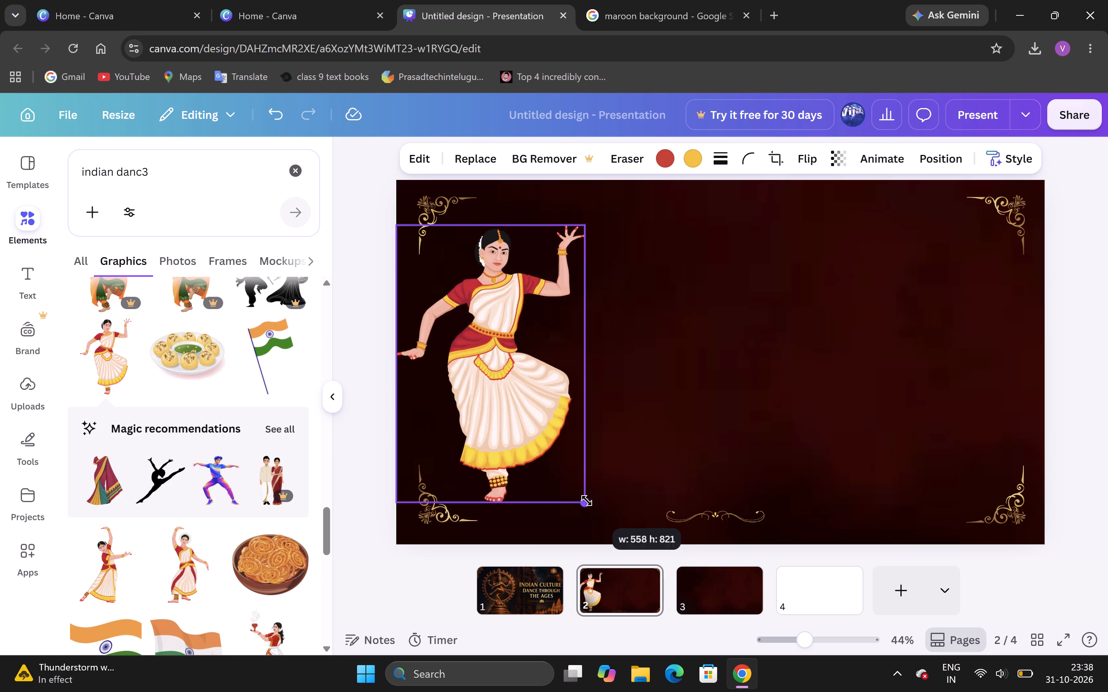
{"action": "left_click_drag", "start_coordinate": [587, 501], "coordinate": [550, 428]}
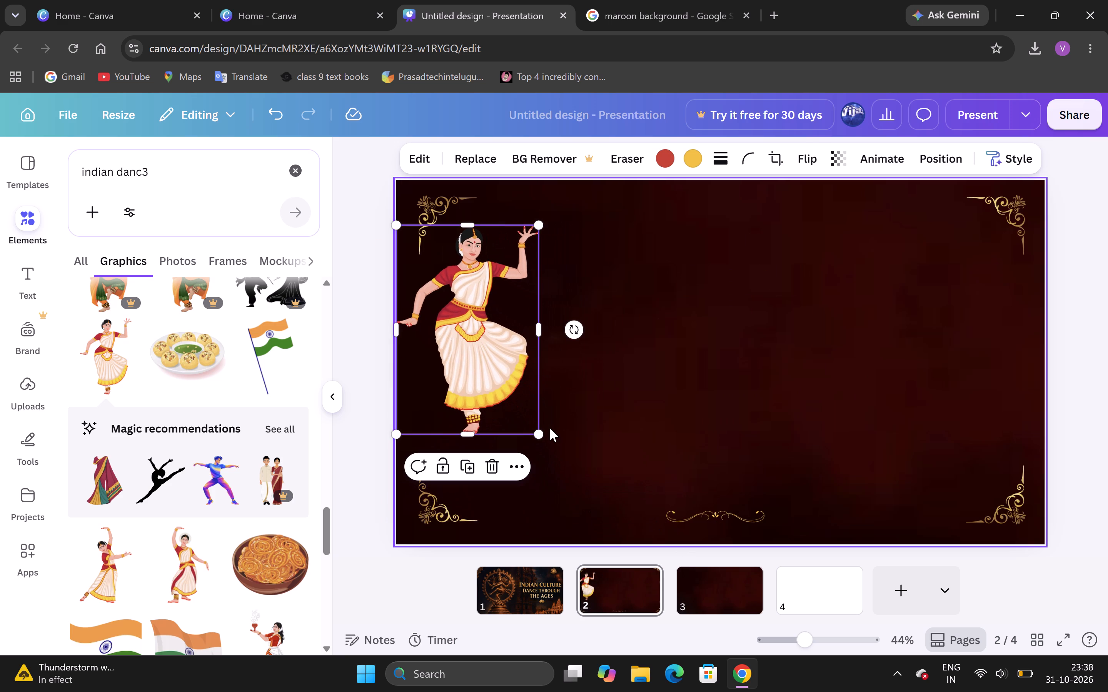
{"action": "left_click_drag", "start_coordinate": [493, 348], "coordinate": [509, 402]}
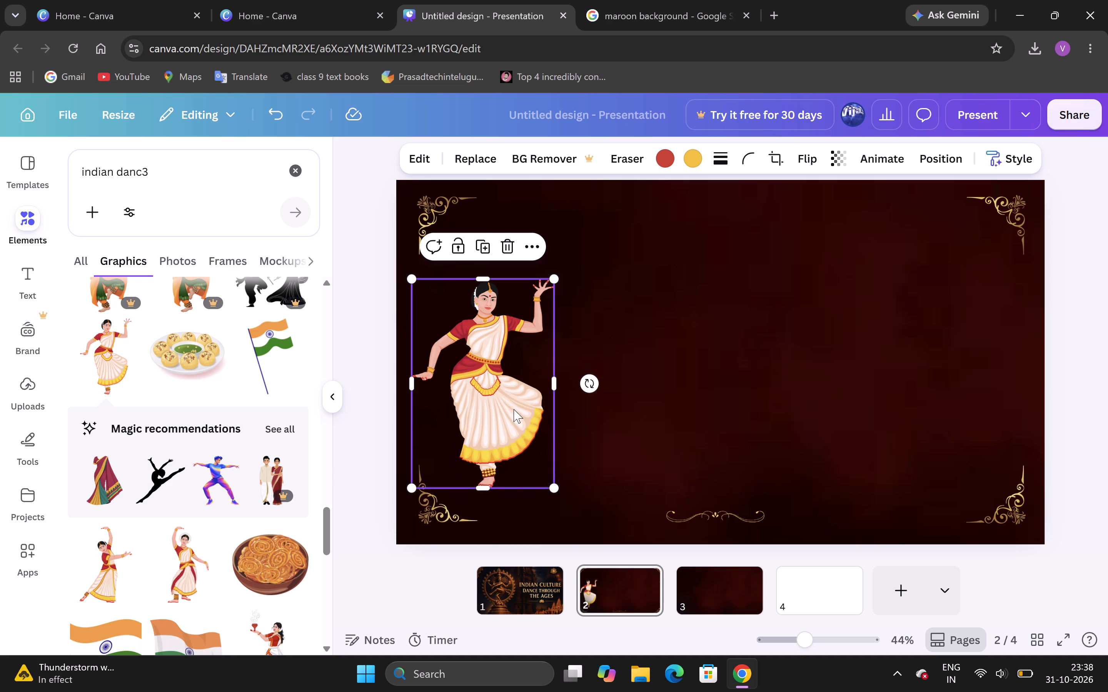
{"action": "left_click_drag", "start_coordinate": [554, 486], "coordinate": [523, 445]}
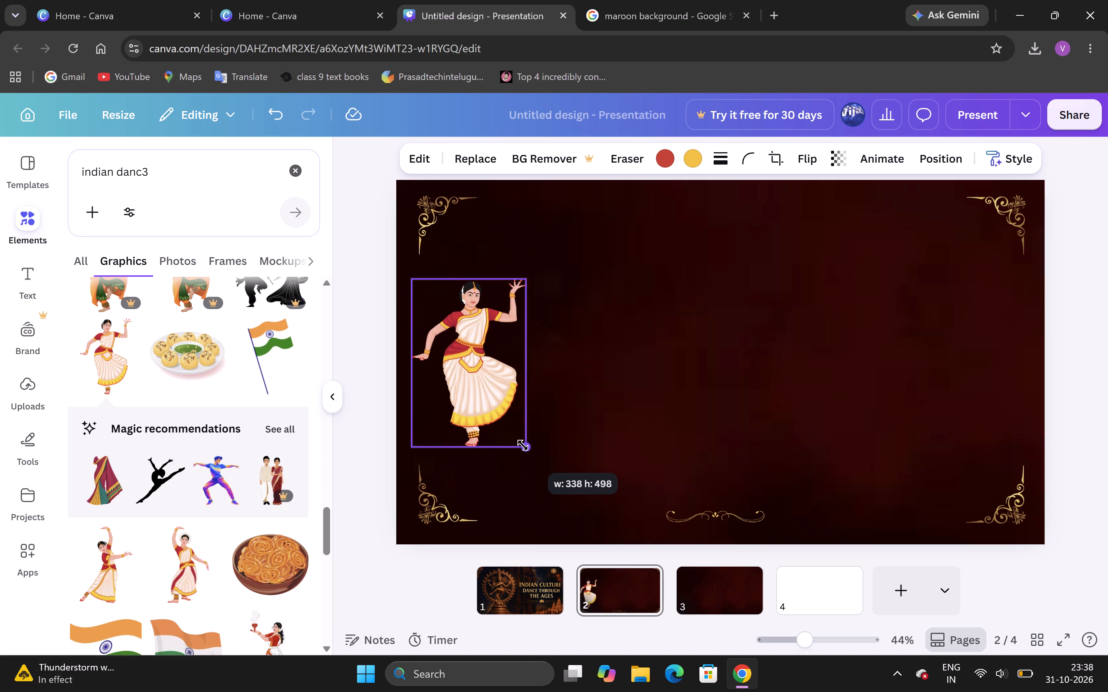
{"action": "left_click_drag", "start_coordinate": [523, 445], "coordinate": [521, 452]}
{"action": "left_click_drag", "start_coordinate": [490, 383], "coordinate": [486, 346]}
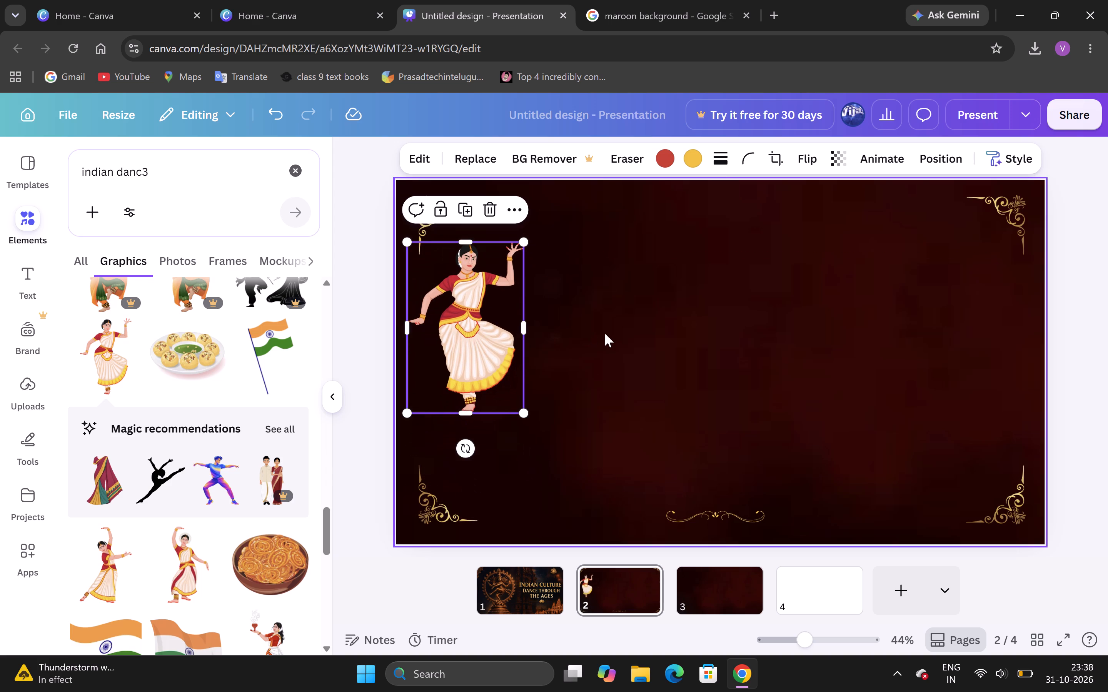
{"action": "left_click", "coordinate": [605, 333]}
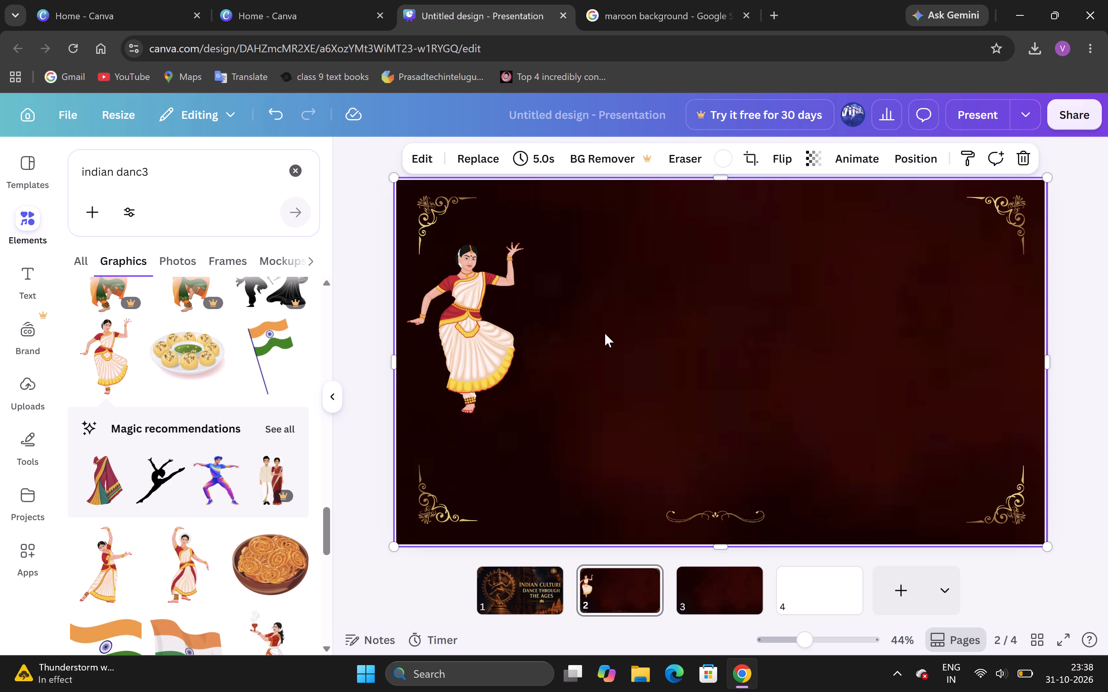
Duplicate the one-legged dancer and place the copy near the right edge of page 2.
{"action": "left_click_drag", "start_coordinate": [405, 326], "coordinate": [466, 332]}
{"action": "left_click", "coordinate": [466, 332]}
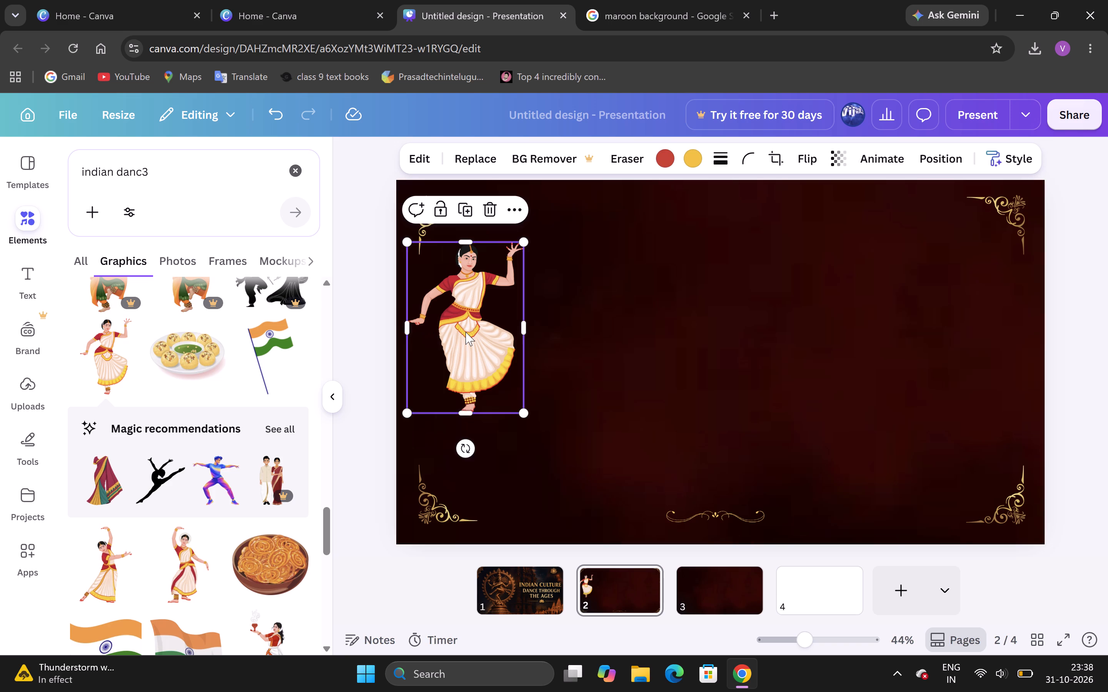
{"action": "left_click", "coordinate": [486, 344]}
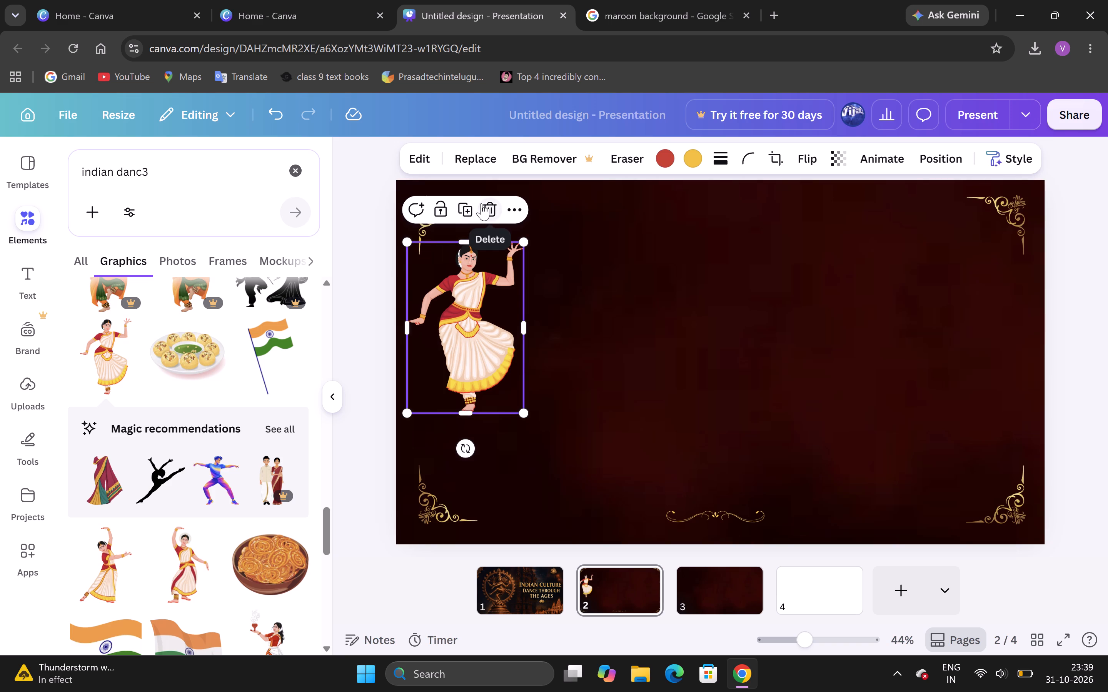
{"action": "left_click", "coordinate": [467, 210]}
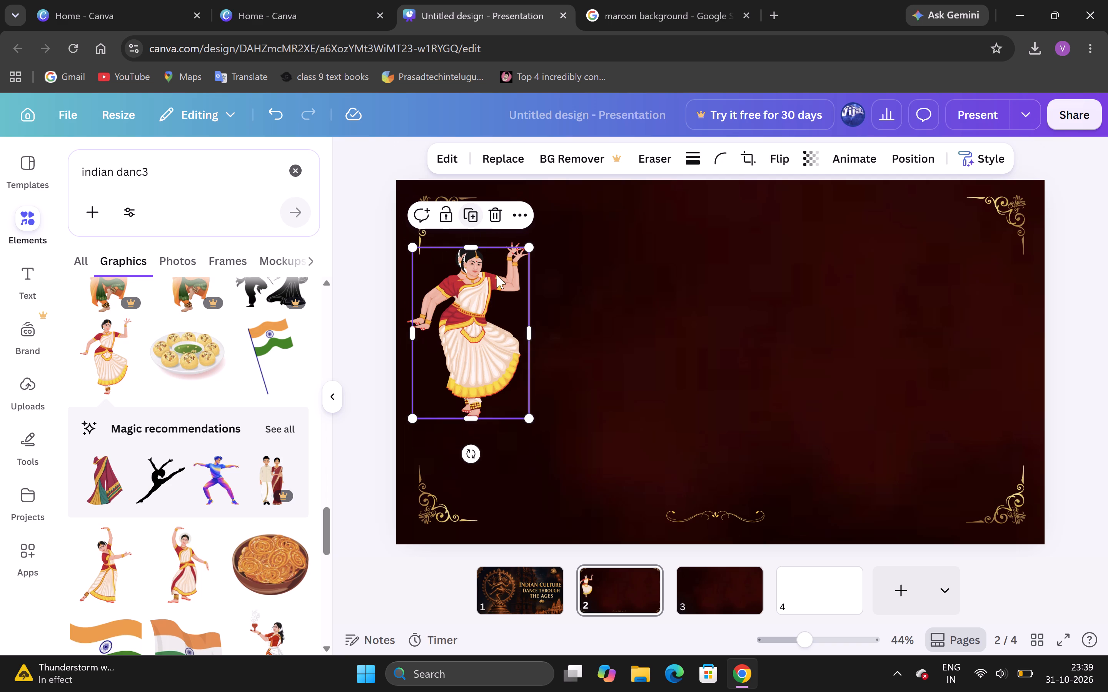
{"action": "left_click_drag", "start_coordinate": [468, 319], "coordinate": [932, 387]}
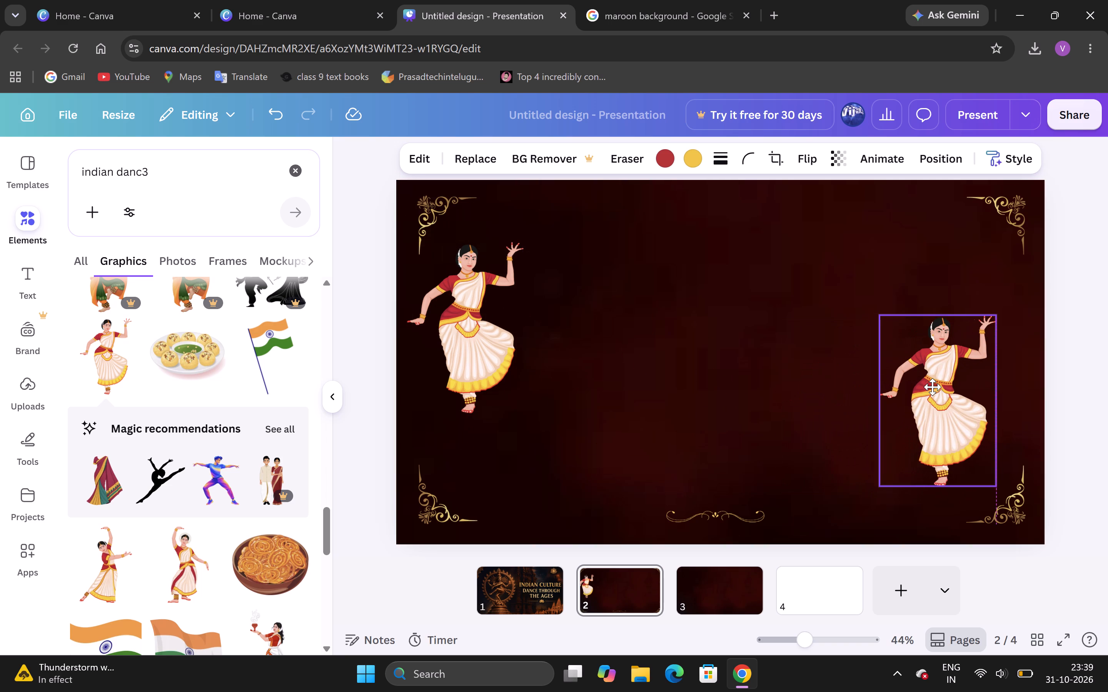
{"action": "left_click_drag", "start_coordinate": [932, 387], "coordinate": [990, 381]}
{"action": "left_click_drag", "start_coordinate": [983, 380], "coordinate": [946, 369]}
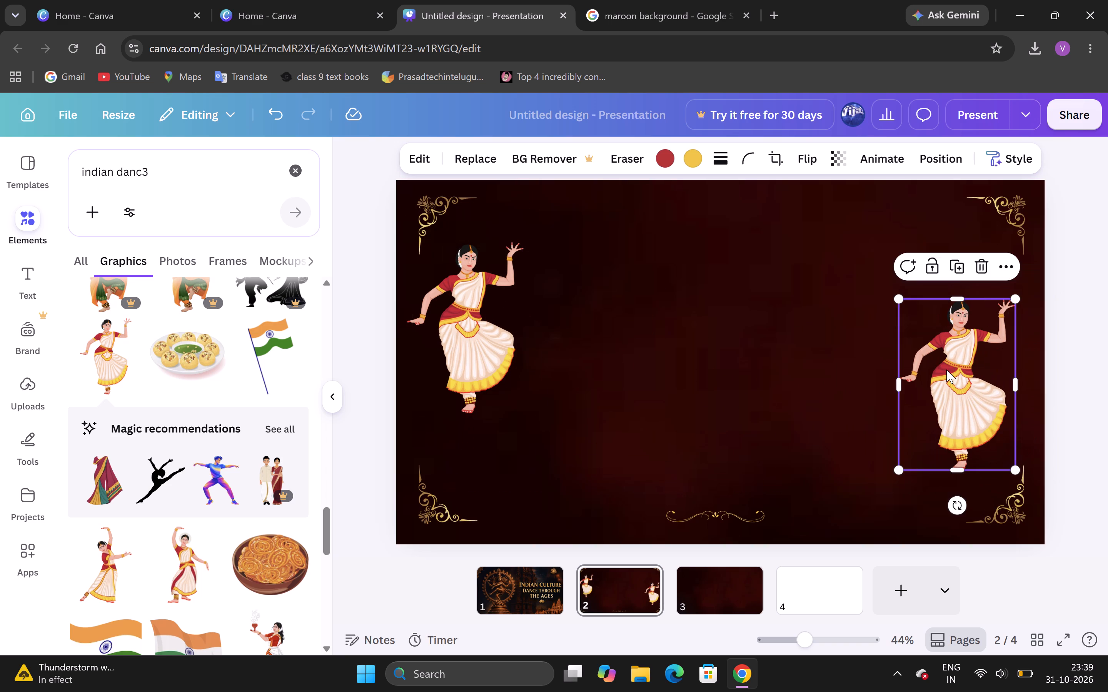
Show more graphics similar to the duplicated dancer.
{"action": "left_click", "coordinate": [1008, 265]}
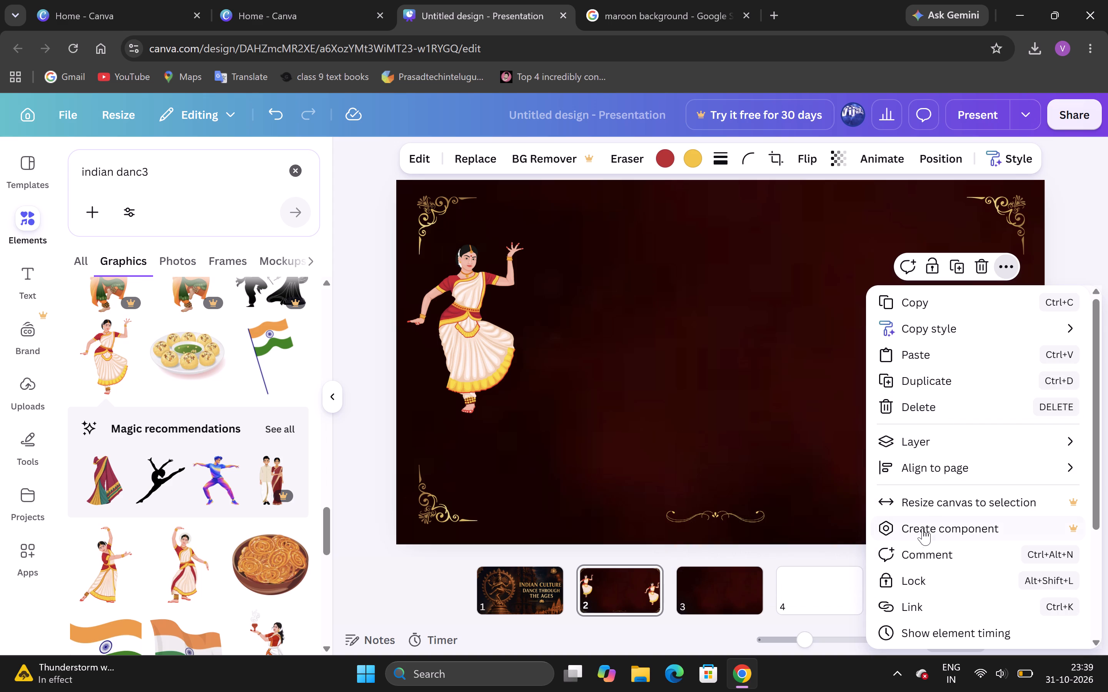
{"action": "scroll", "coordinate": [923, 531], "scroll_direction": "down", "scroll_amount": 3}
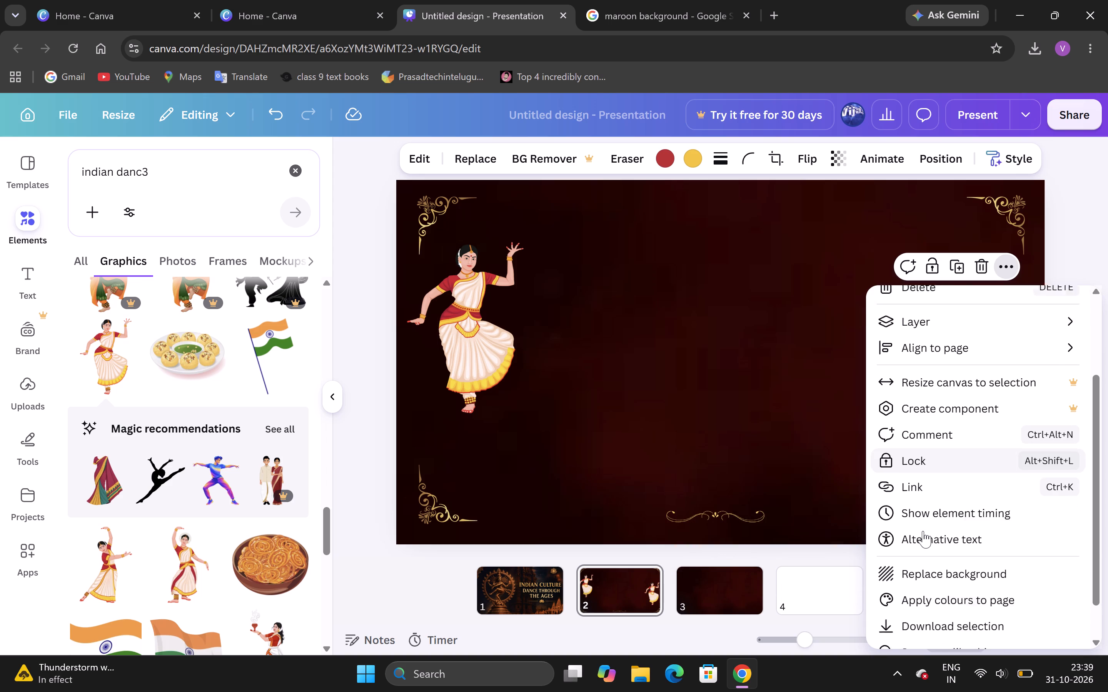
{"action": "scroll", "coordinate": [923, 531], "scroll_direction": "down", "scroll_amount": 4}
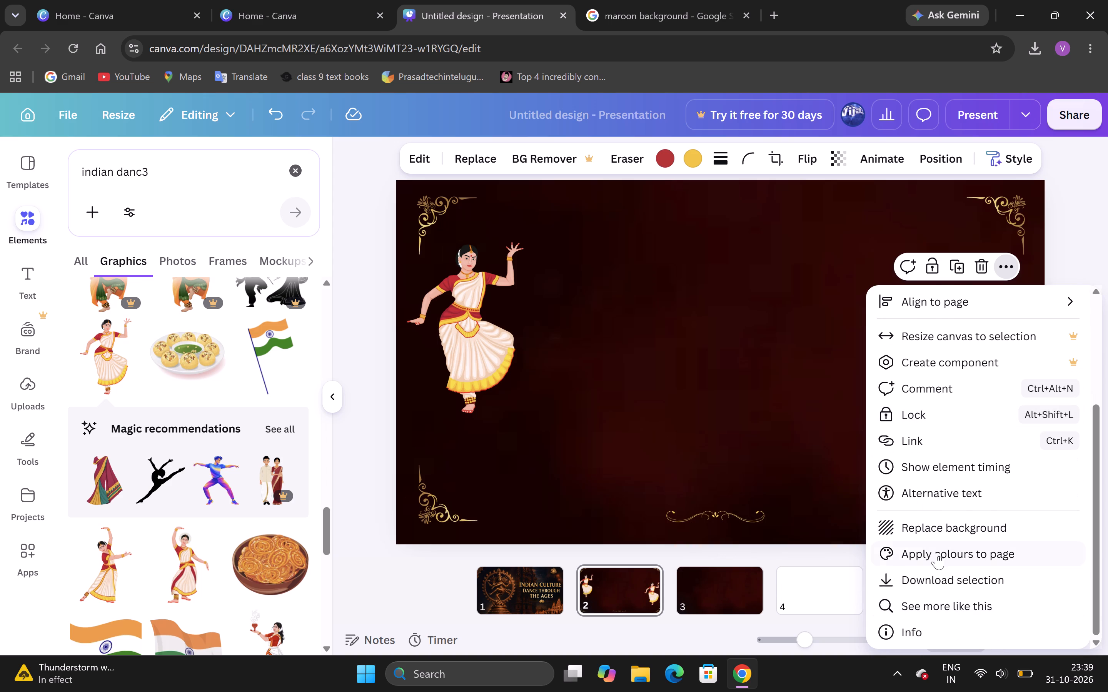
{"action": "left_click", "coordinate": [956, 608]}
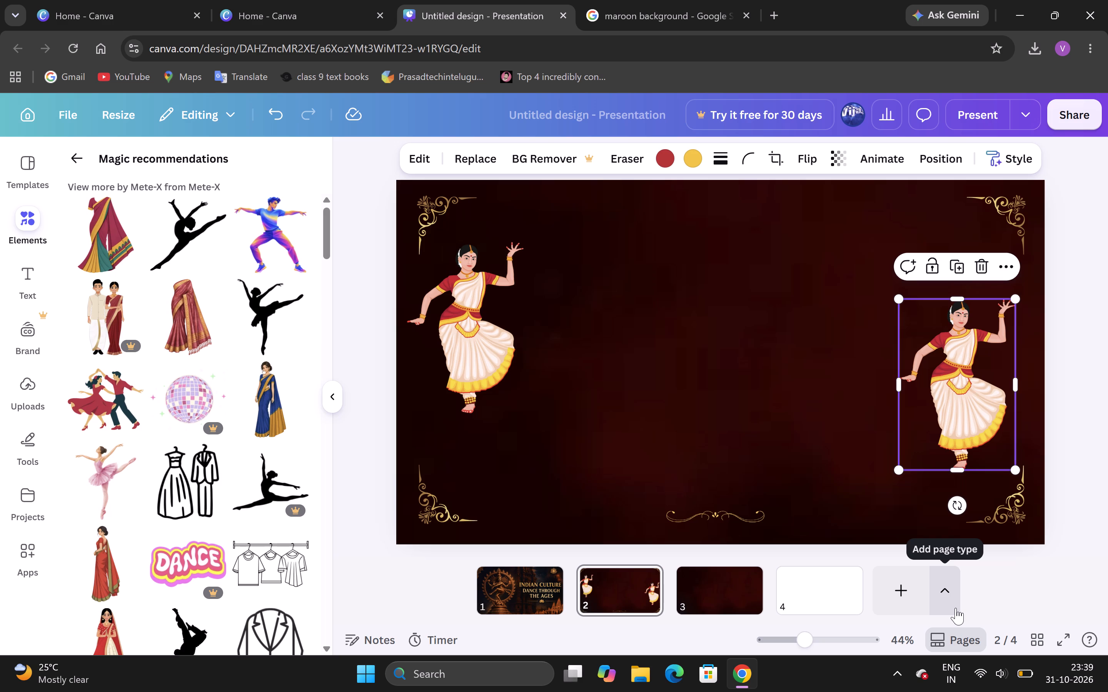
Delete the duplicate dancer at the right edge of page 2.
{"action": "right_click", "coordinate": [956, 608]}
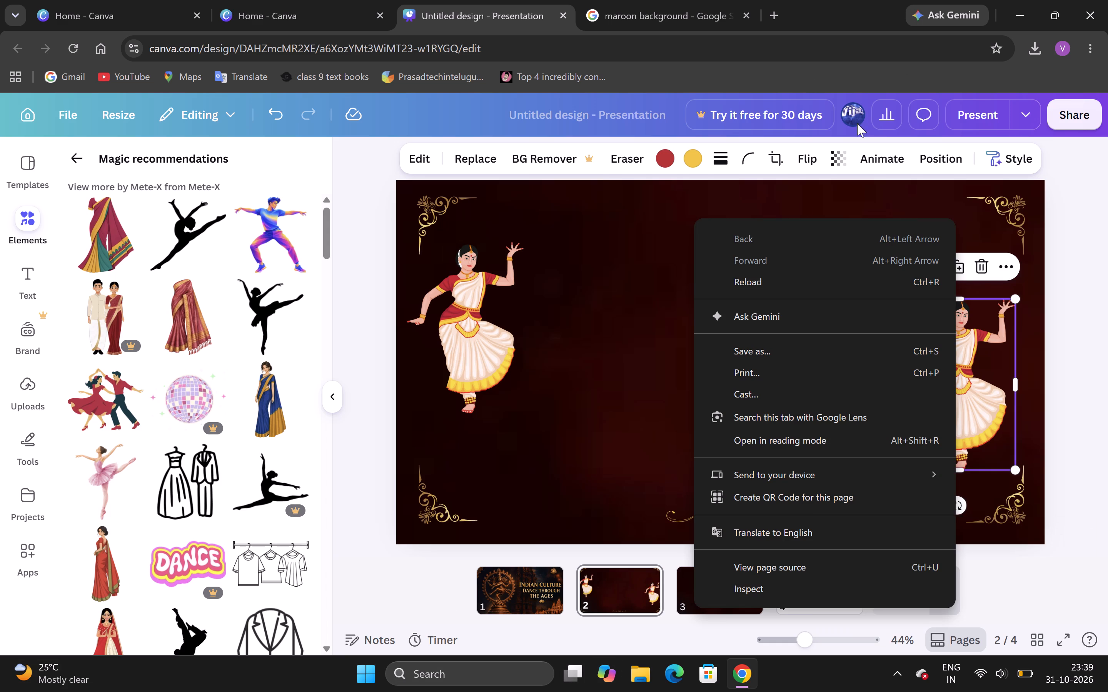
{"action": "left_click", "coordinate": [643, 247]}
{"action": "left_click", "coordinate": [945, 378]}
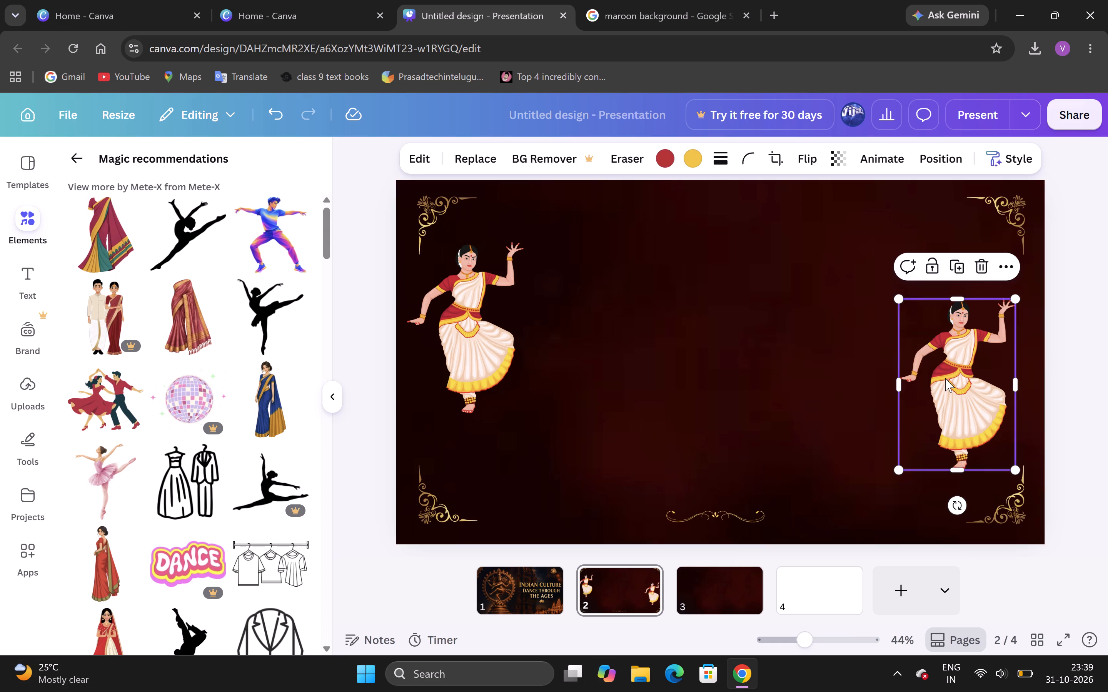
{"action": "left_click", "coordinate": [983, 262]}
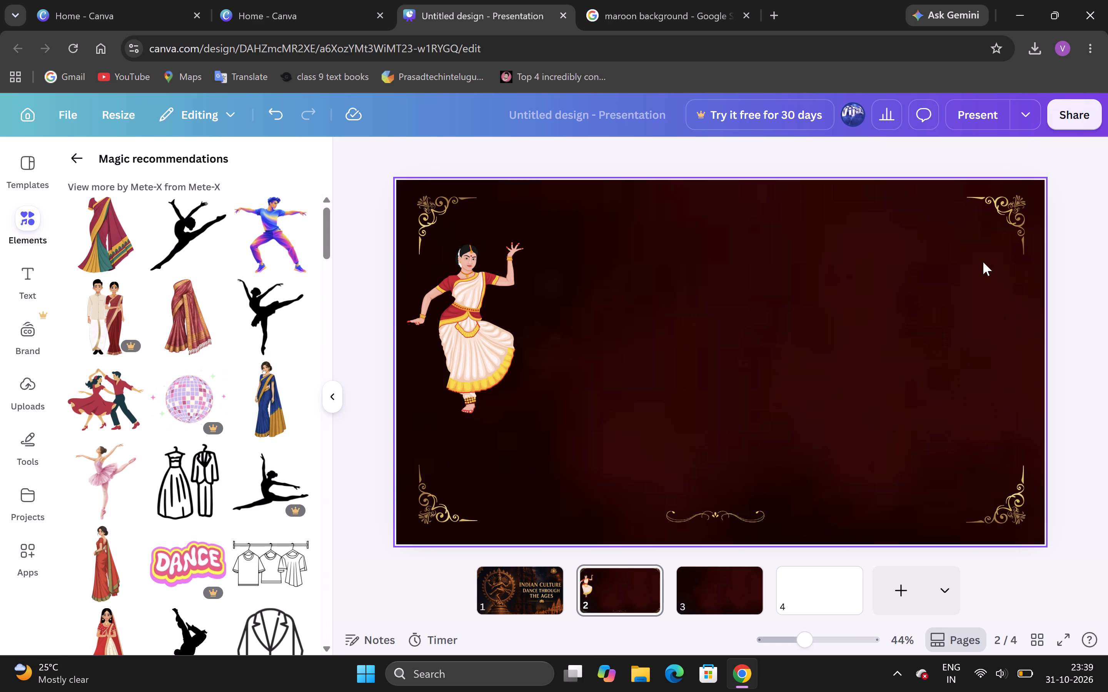
Add the dancing couple in red and dark teal to page 2, reduced by about a quarter, in the page's upper middle.
{"action": "left_click", "coordinate": [84, 403]}
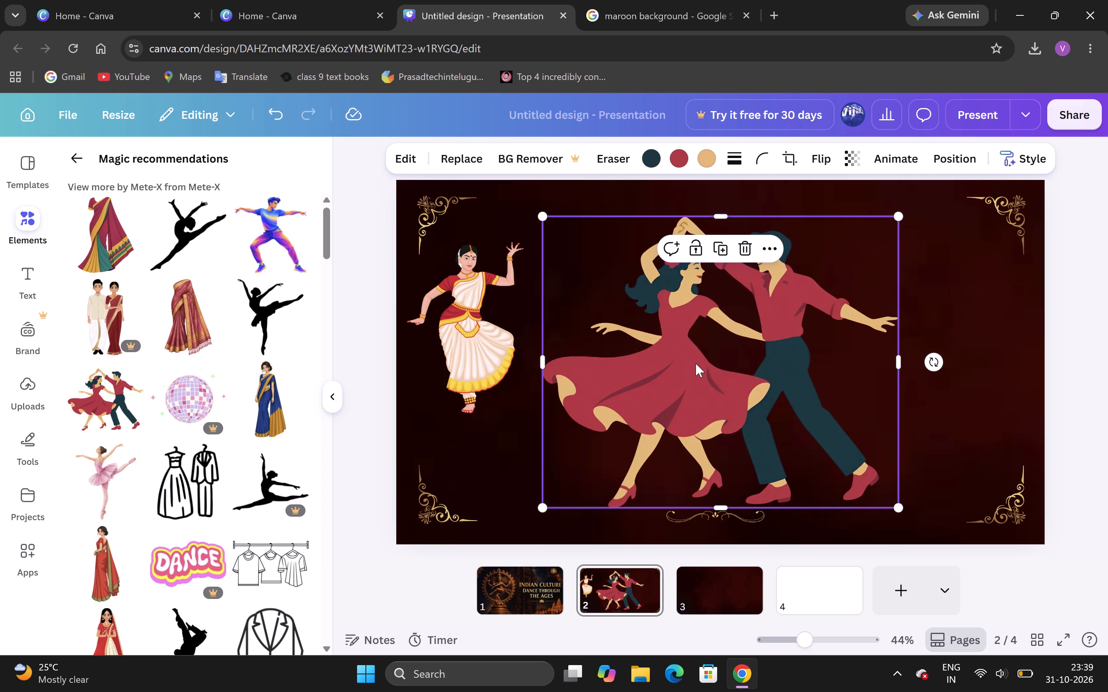
{"action": "left_click_drag", "start_coordinate": [897, 506], "coordinate": [814, 409]}
{"action": "left_click_drag", "start_coordinate": [724, 345], "coordinate": [762, 358]}
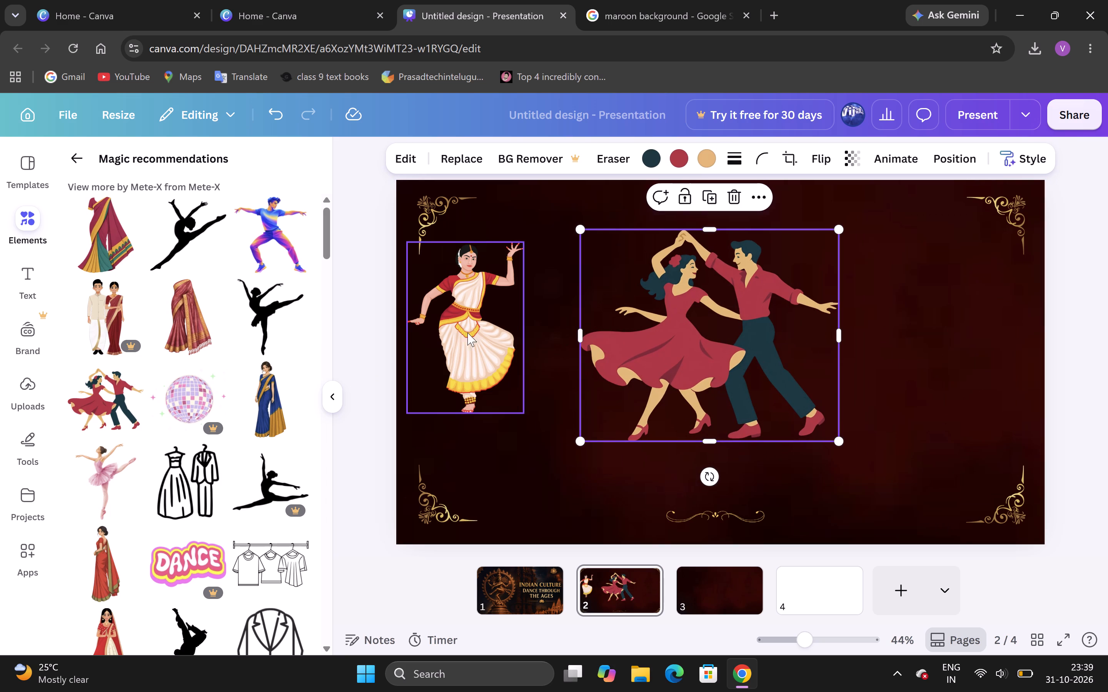
Move the sari dancer straight down to about mid-height along the left edge of page 2.
{"action": "left_click", "coordinate": [476, 338]}
{"action": "left_click_drag", "start_coordinate": [476, 338], "coordinate": [475, 382]}
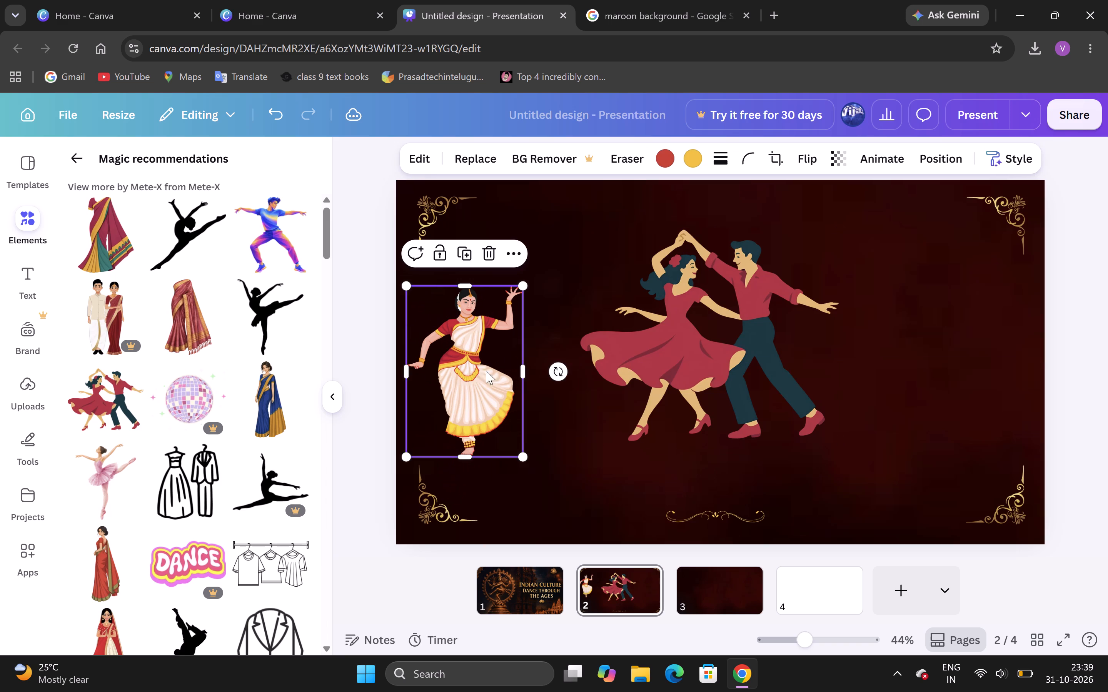
Move the dancing couple to the centre of page 2.
{"action": "left_click", "coordinate": [581, 278]}
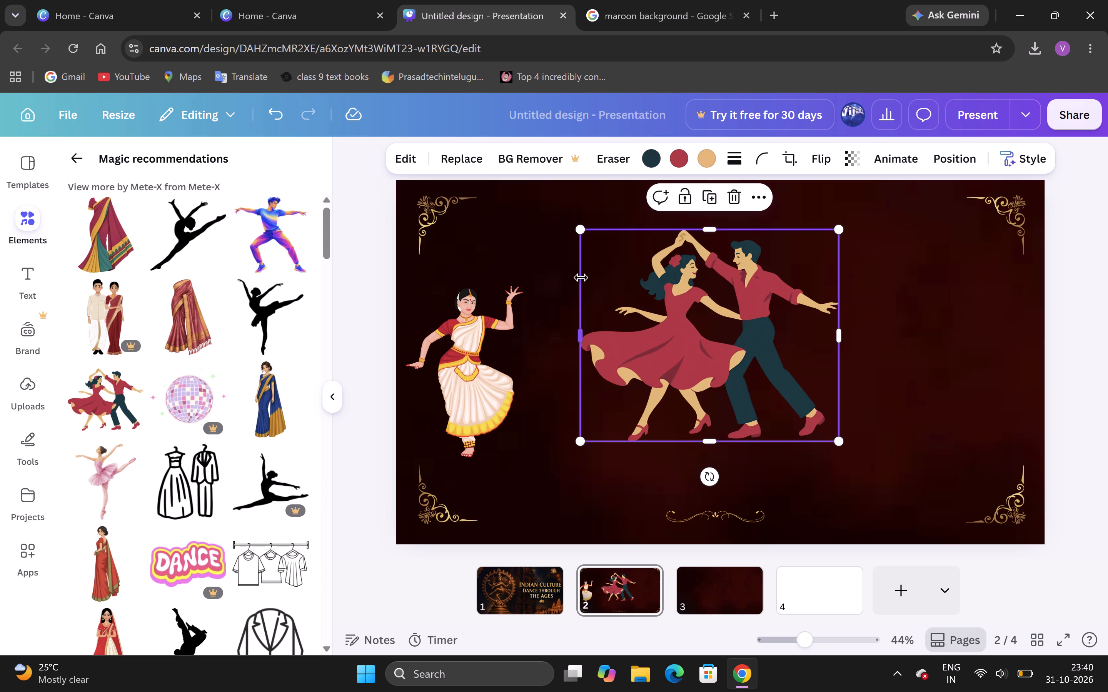
{"action": "left_click_drag", "start_coordinate": [743, 284], "coordinate": [753, 310]}
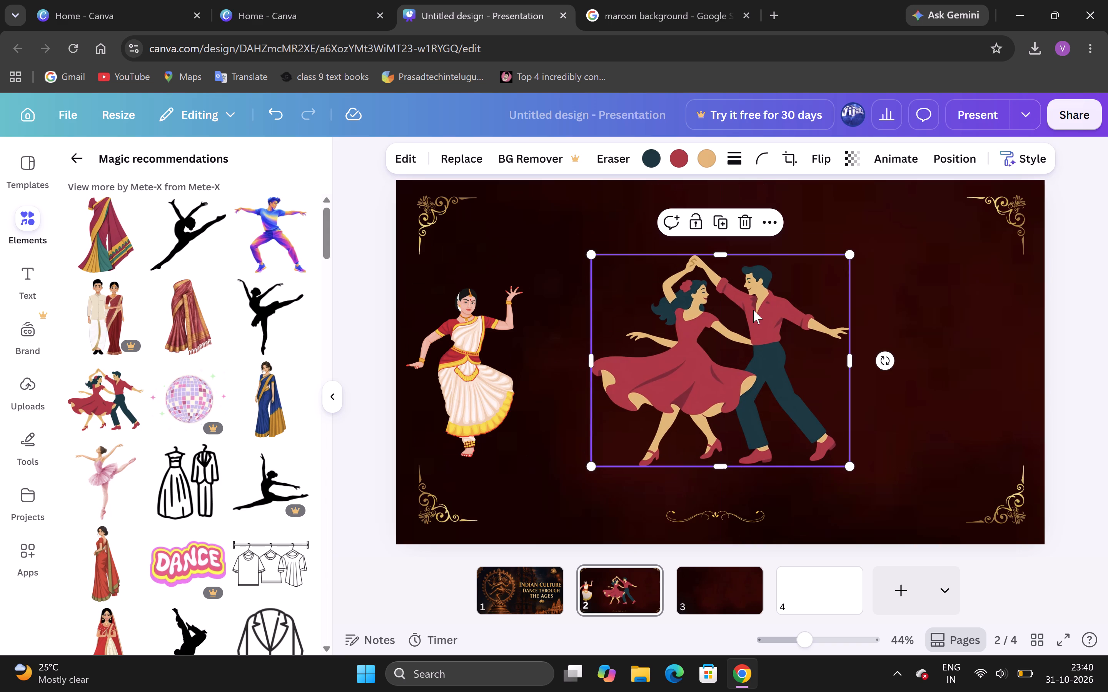
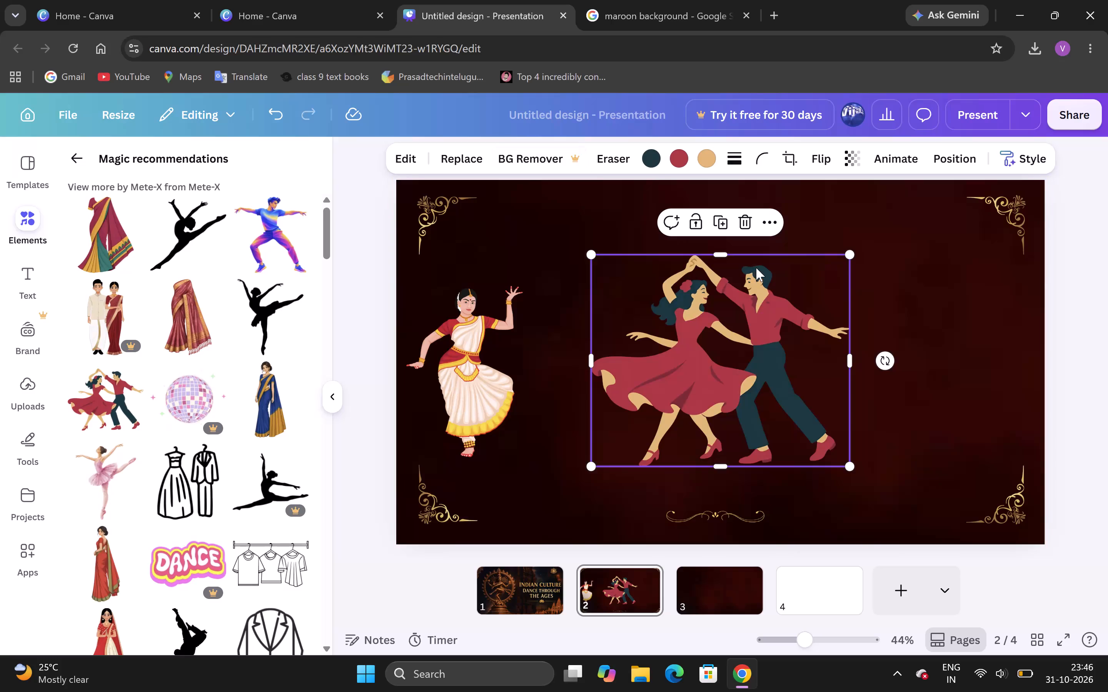
Delete the dancing couple graphic from the centre of page 2.
{"action": "left_click", "coordinate": [750, 226]}
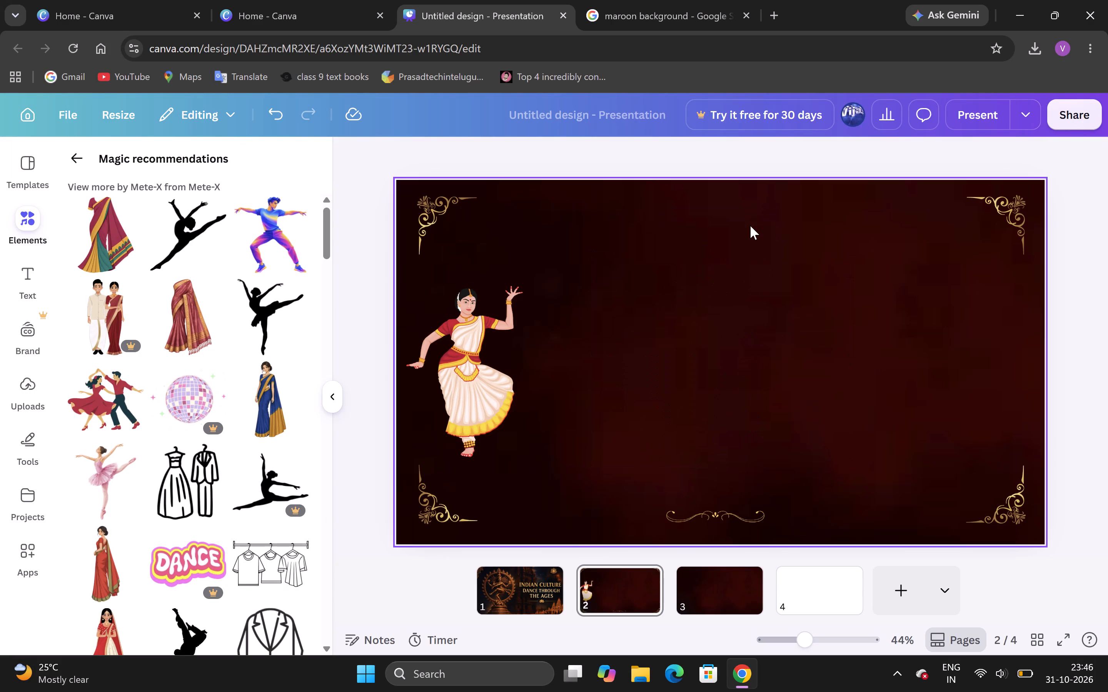